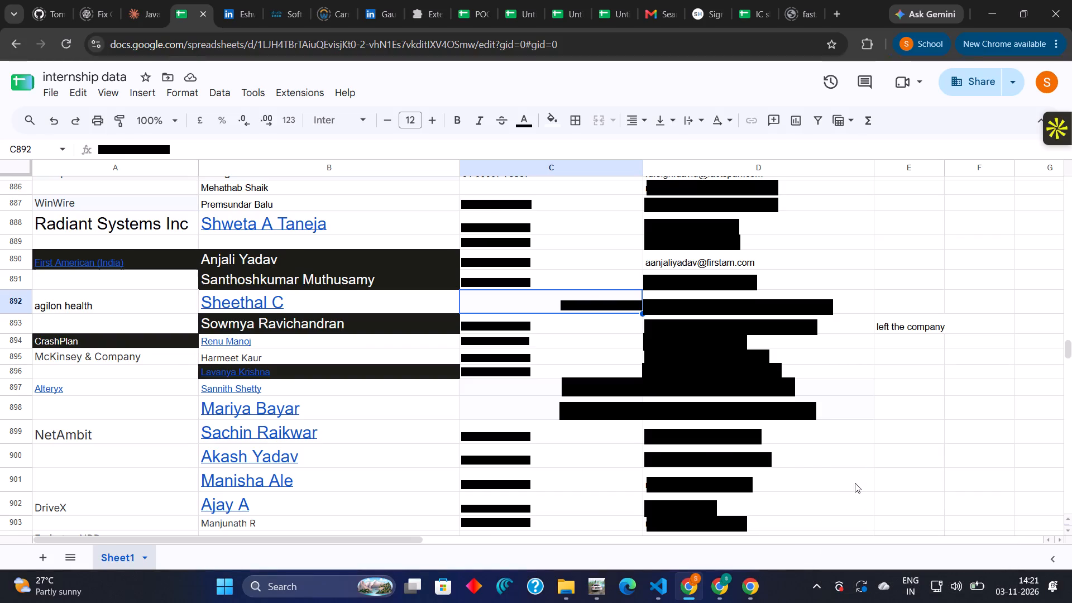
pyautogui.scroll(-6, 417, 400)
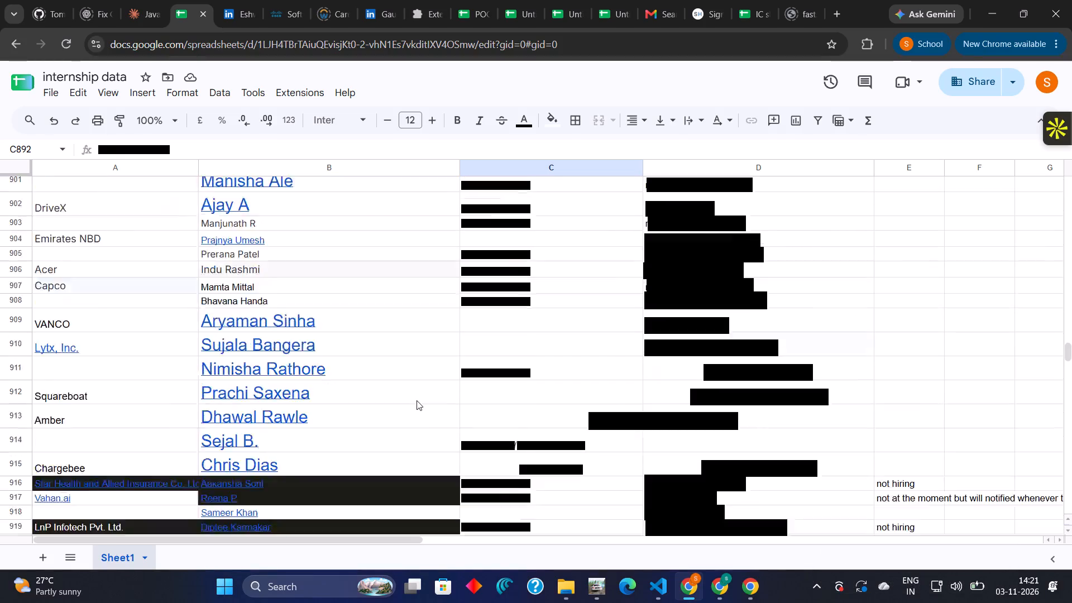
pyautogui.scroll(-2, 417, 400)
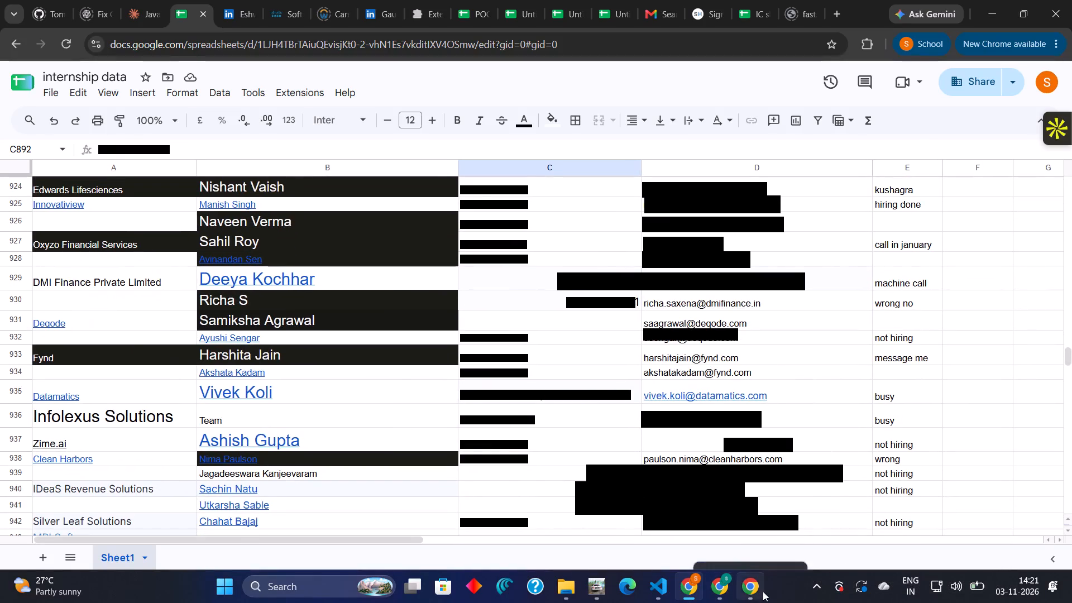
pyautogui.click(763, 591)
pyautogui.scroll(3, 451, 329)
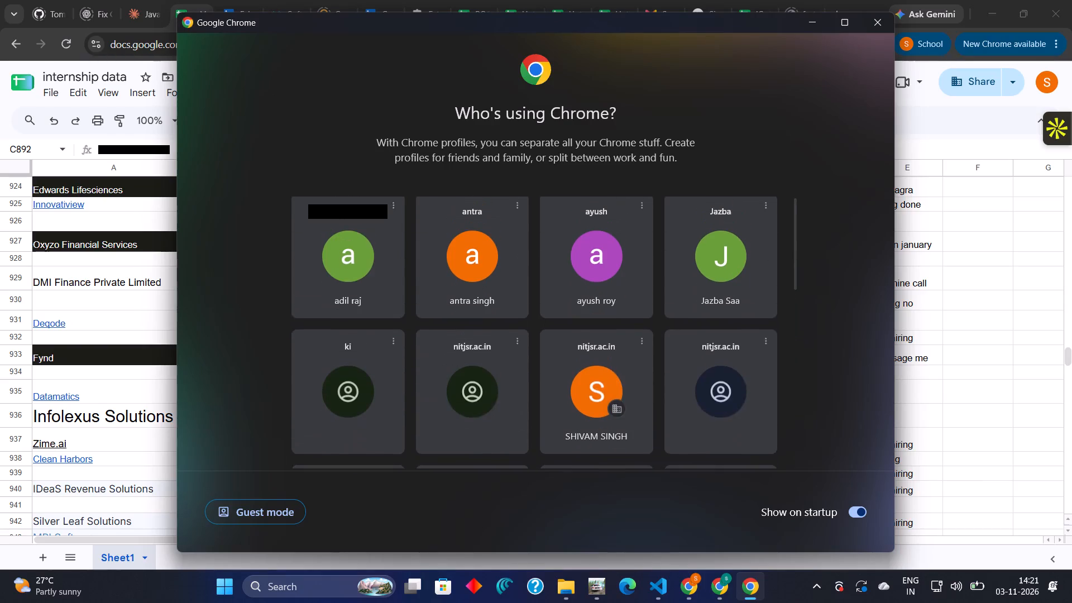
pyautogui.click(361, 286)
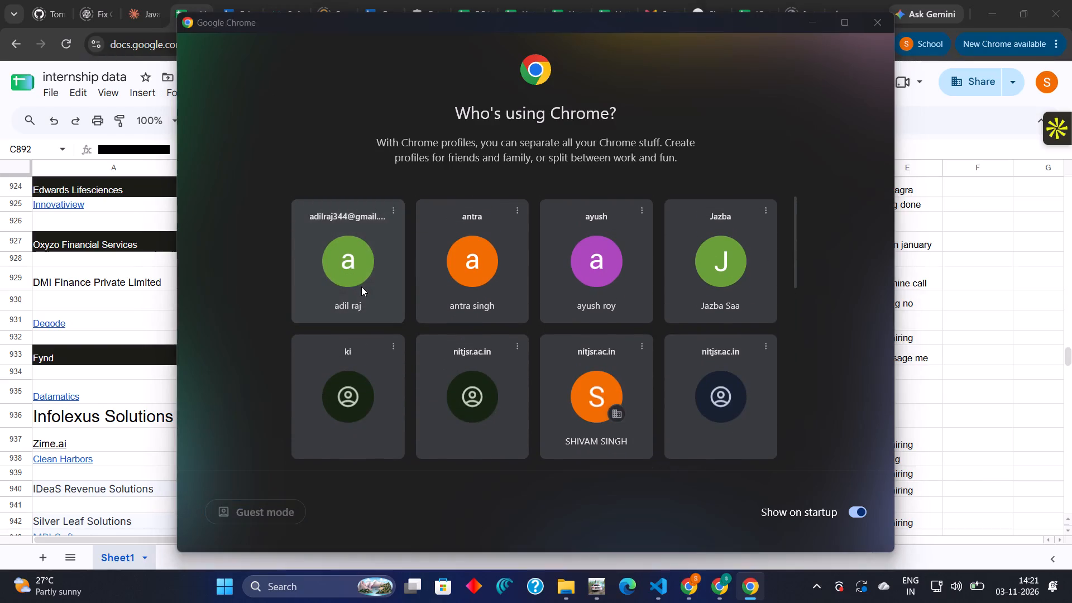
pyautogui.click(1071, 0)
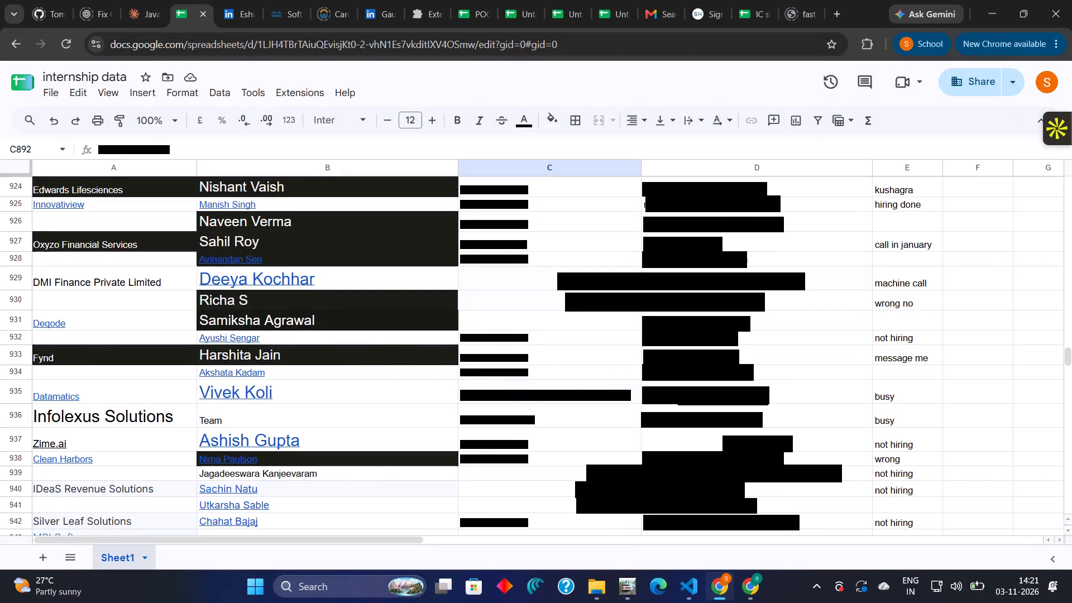
# Open a new Google Chrome window with the "rehman" profile.
pyautogui.click(343, 588)
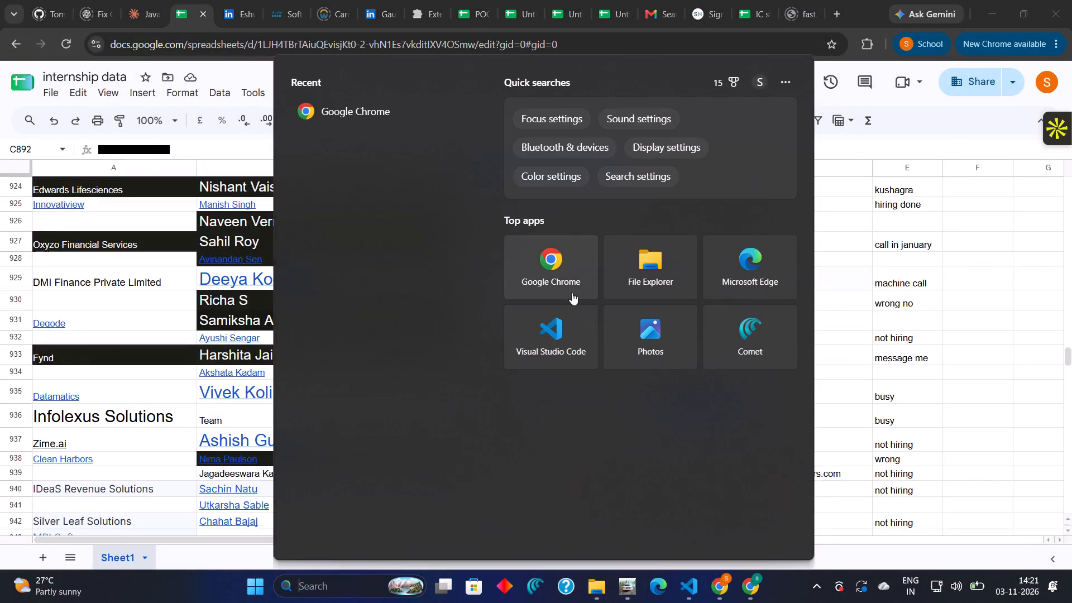
pyautogui.click(566, 268)
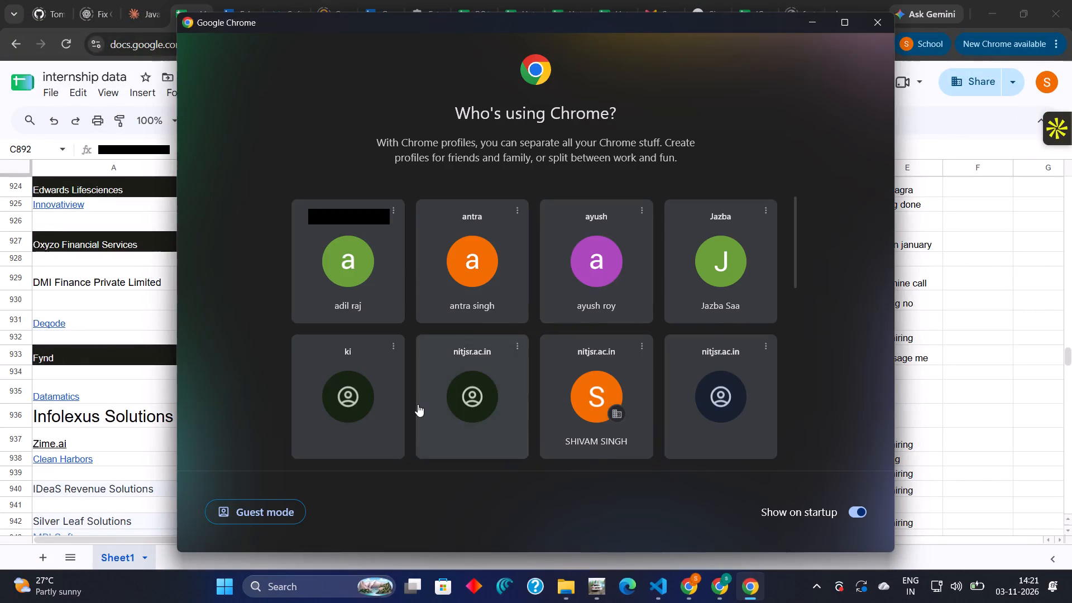
pyautogui.scroll(-4, 418, 404)
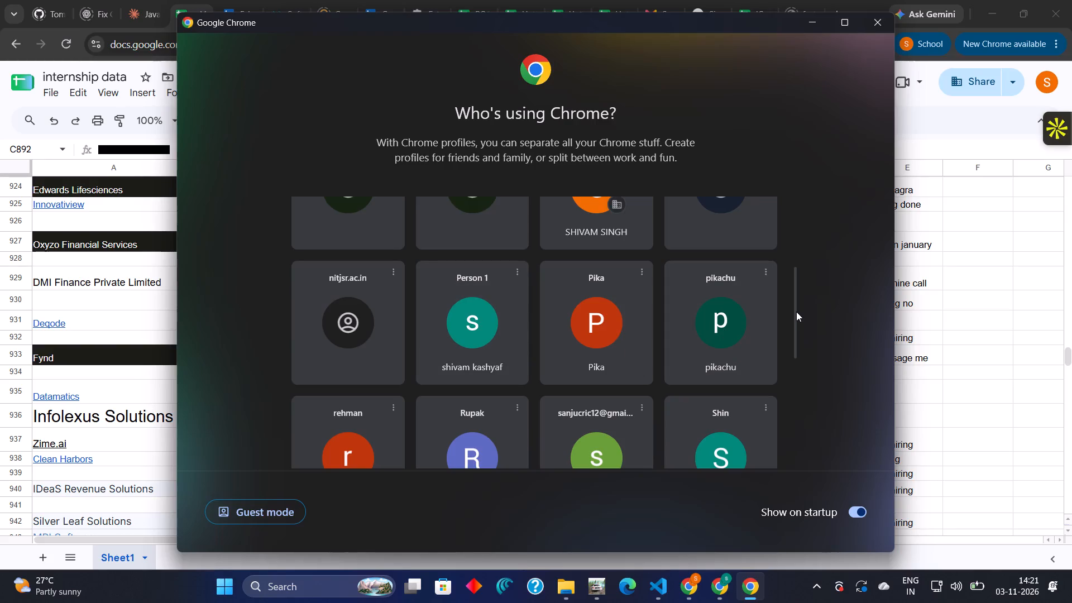
pyautogui.scroll(-1, 580, 386)
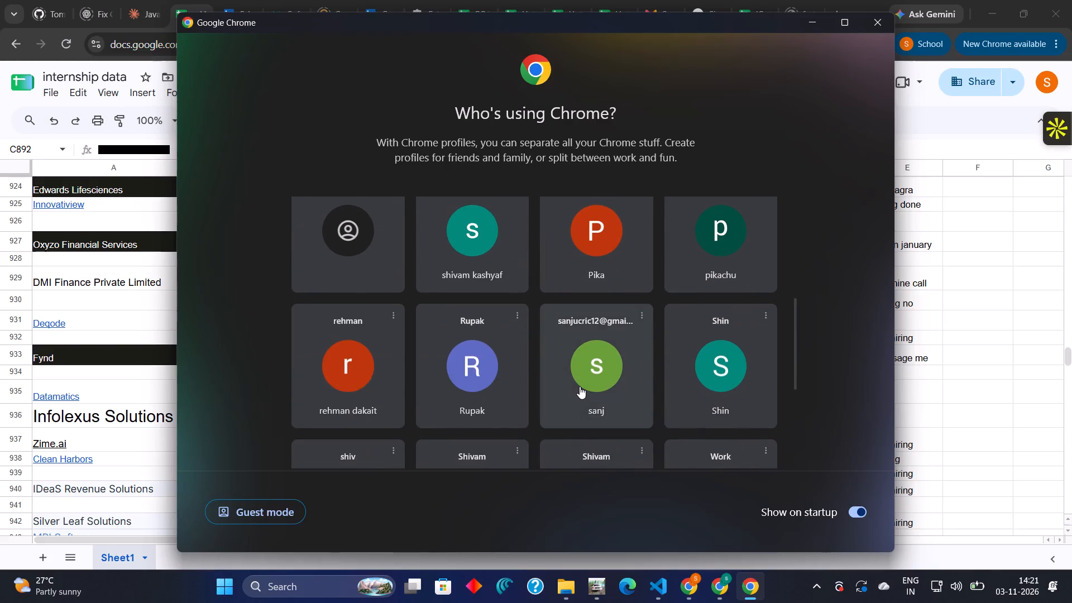
pyautogui.click(307, 410)
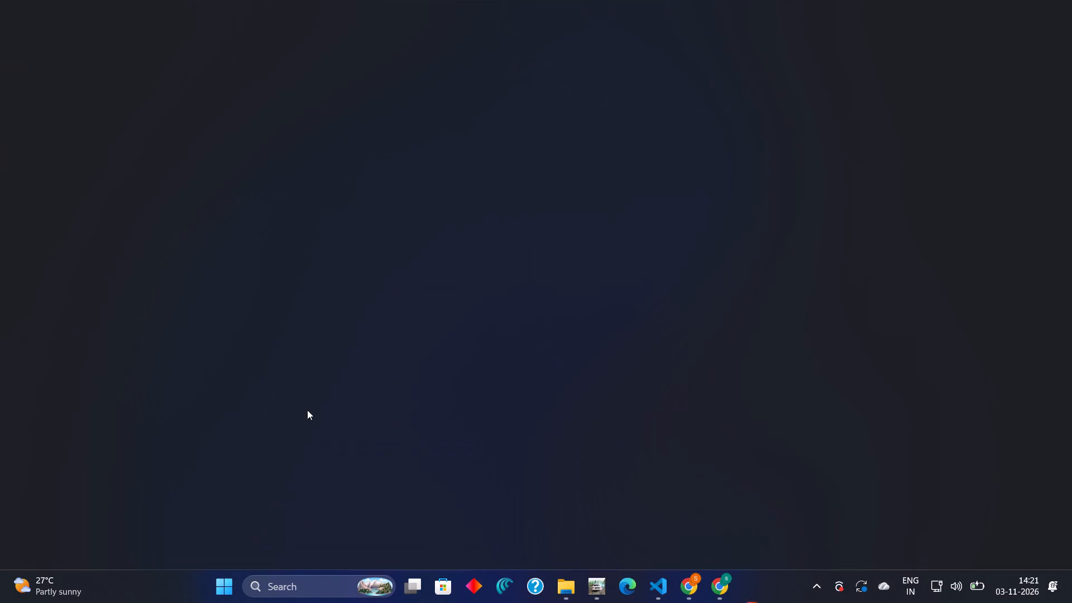
# Search Google for signalhire and open the SignalHire website's main result.
pyautogui.click(360, 265)
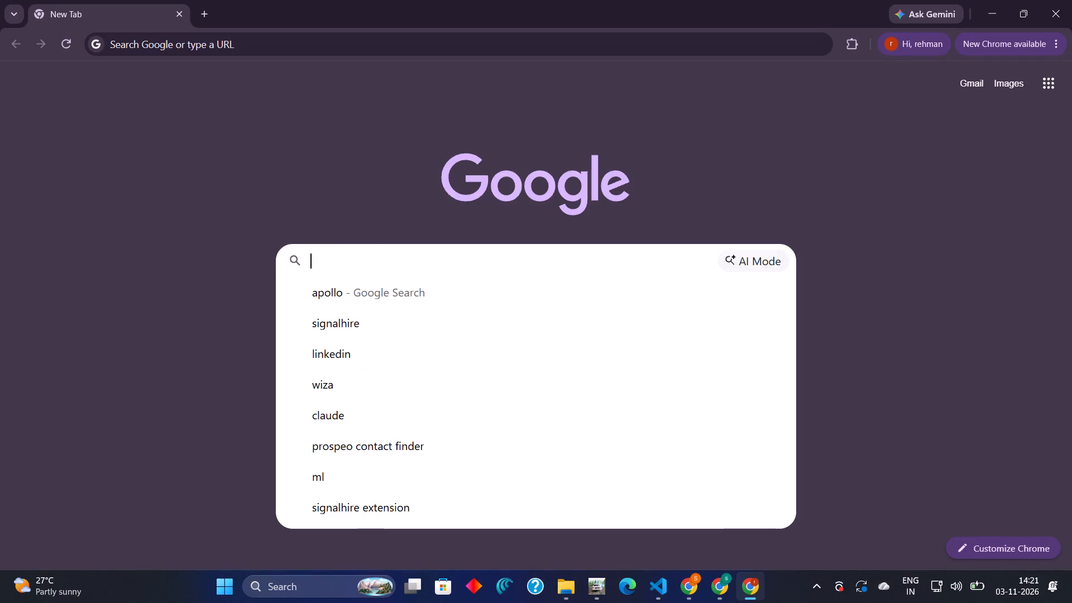
pyautogui.click(345, 318)
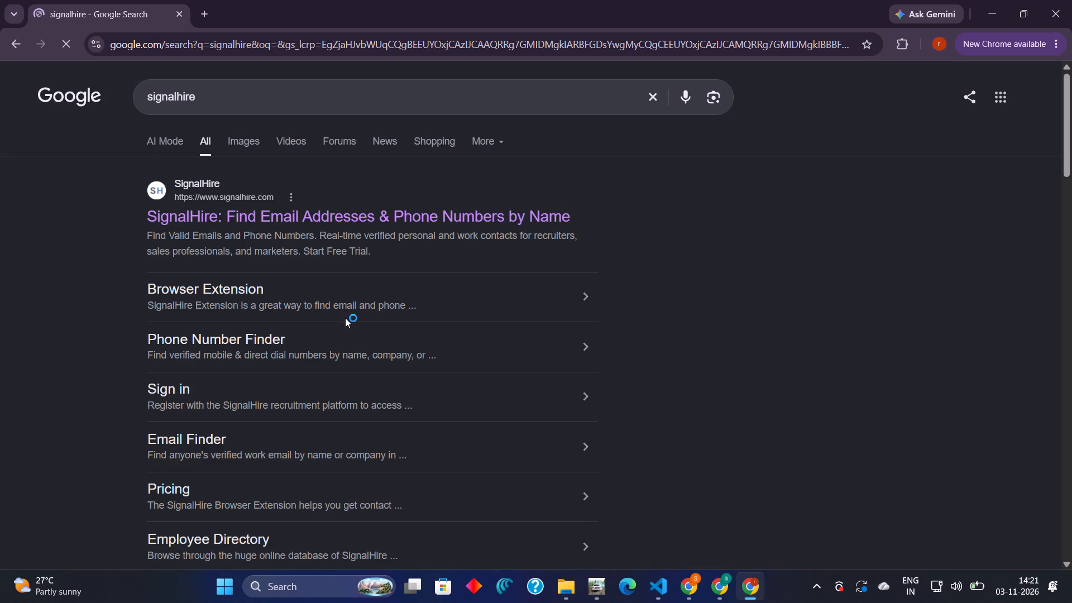
pyautogui.click(322, 215)
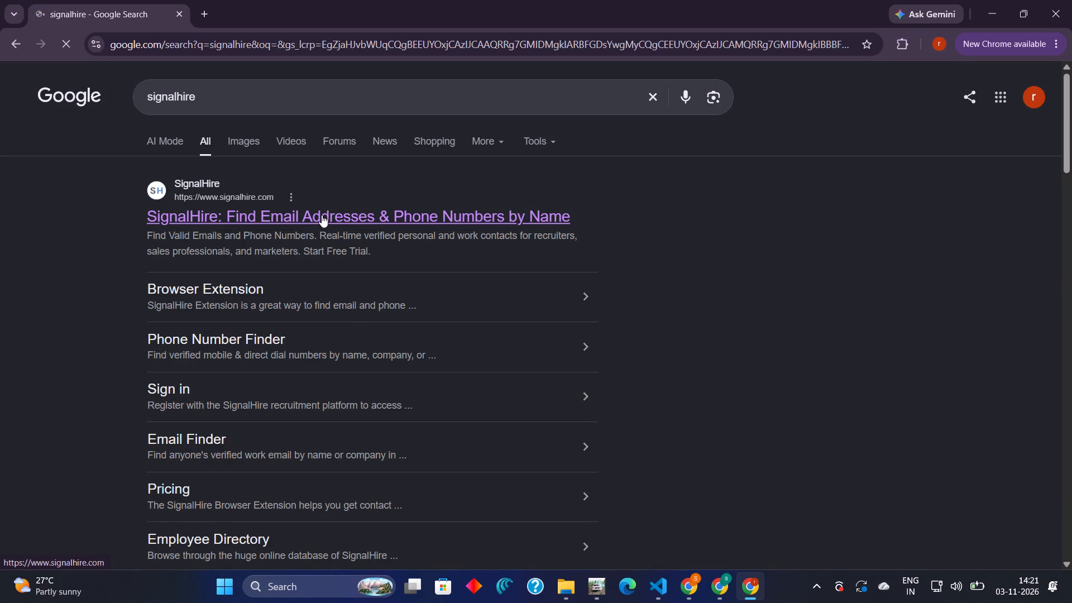
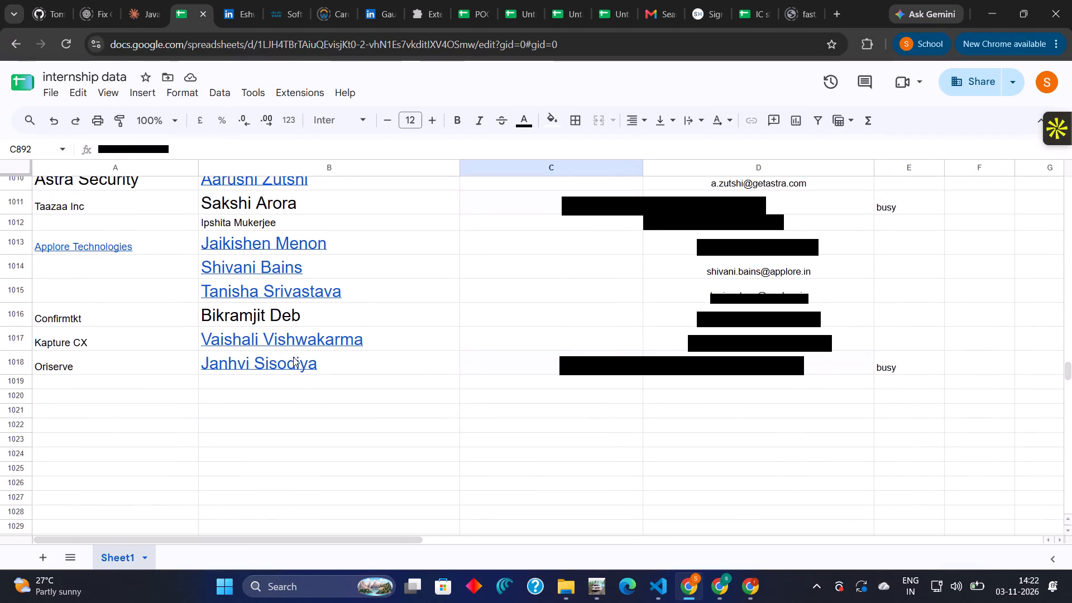
# Copy the contact name in cell B994, the TransImpact row of the internship data sheet.
pyautogui.hscroll(1, 291, 332)
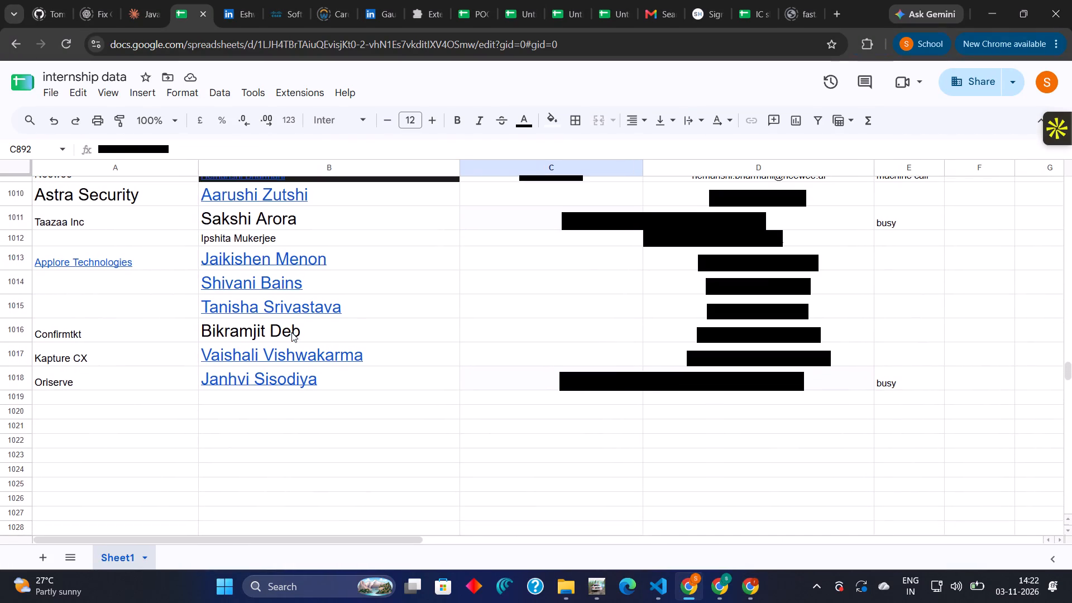
pyautogui.scroll(1, 291, 332)
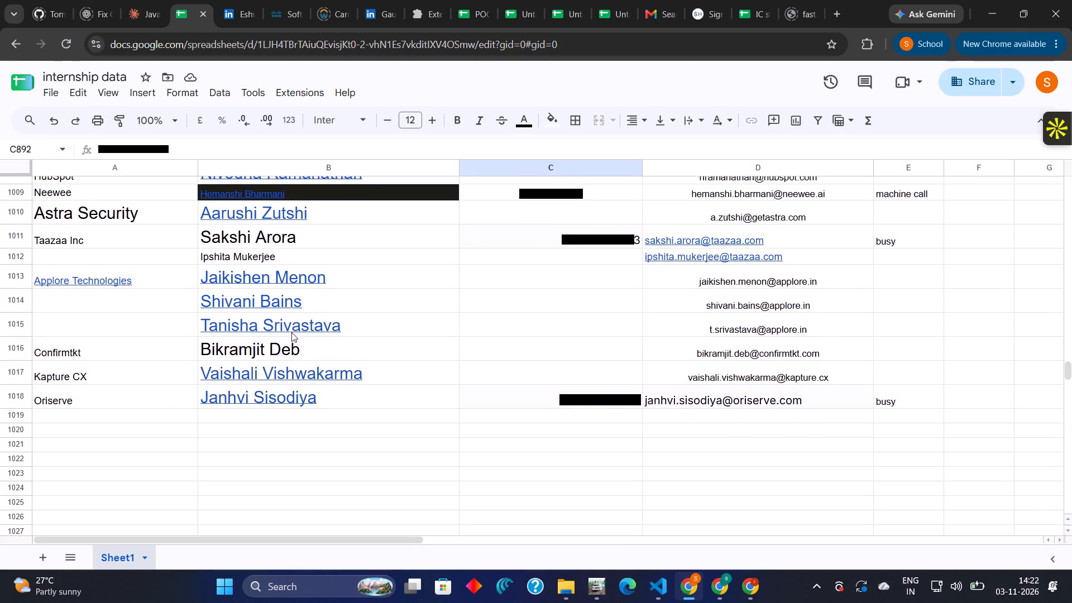
pyautogui.scroll(2, 291, 332)
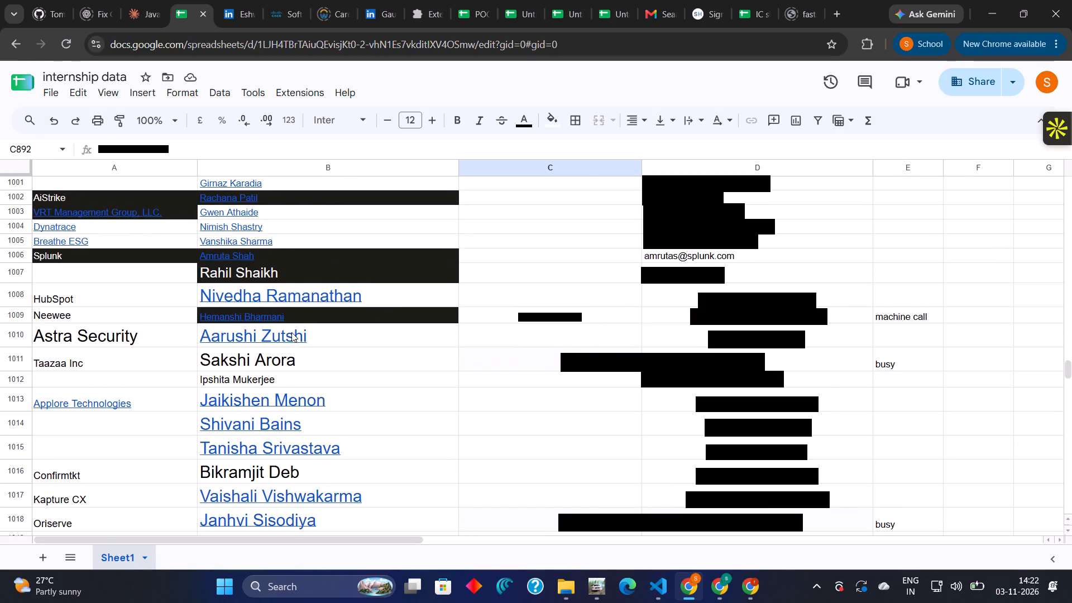
pyautogui.scroll(1, 291, 332)
pyautogui.scroll(1, 313, 274)
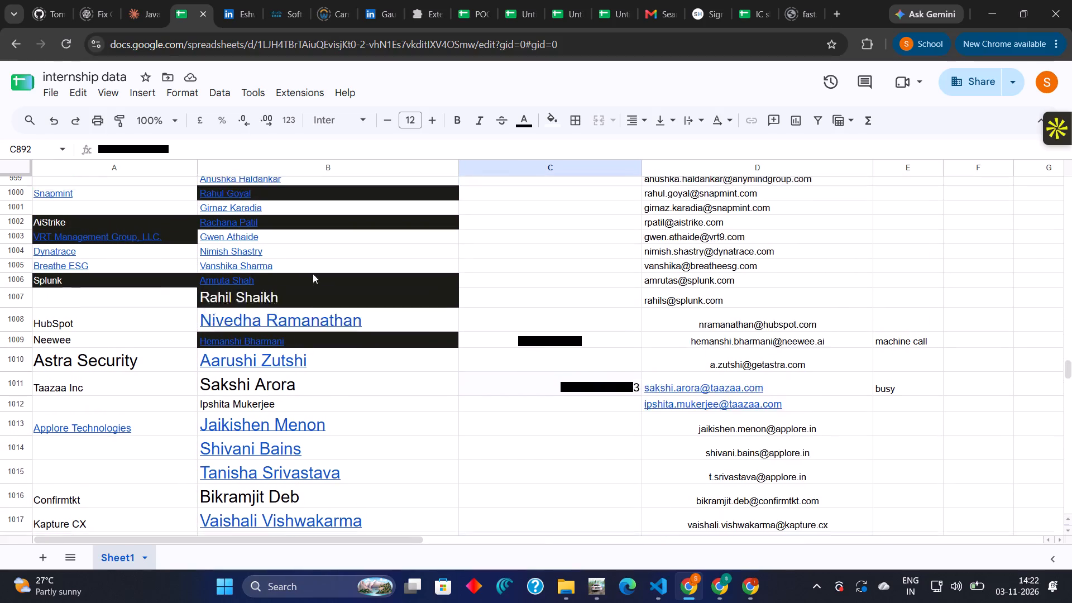
pyautogui.scroll(4, 313, 274)
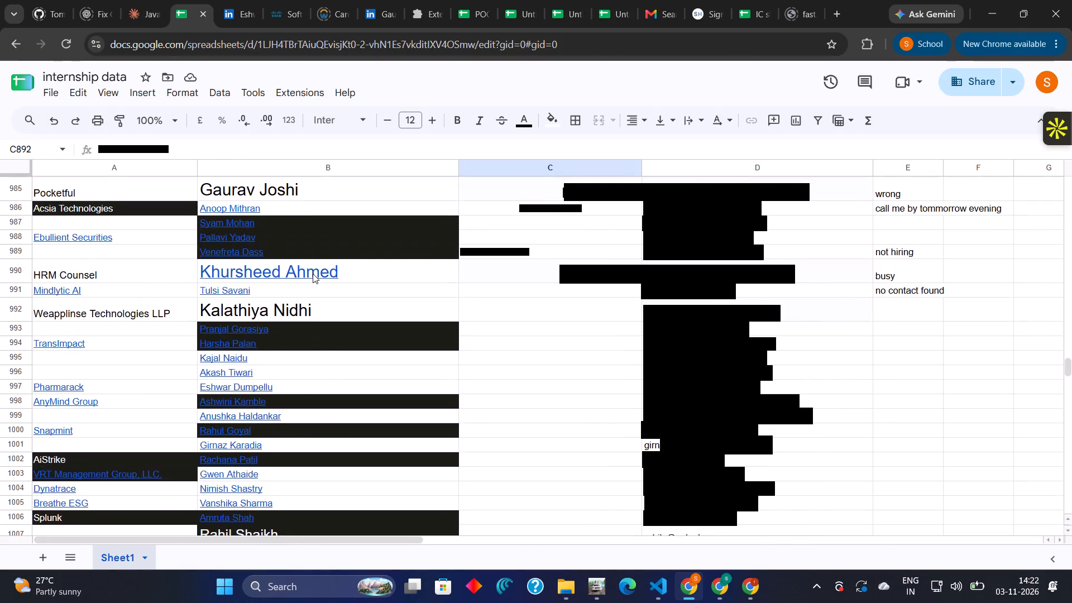
pyautogui.click(228, 307)
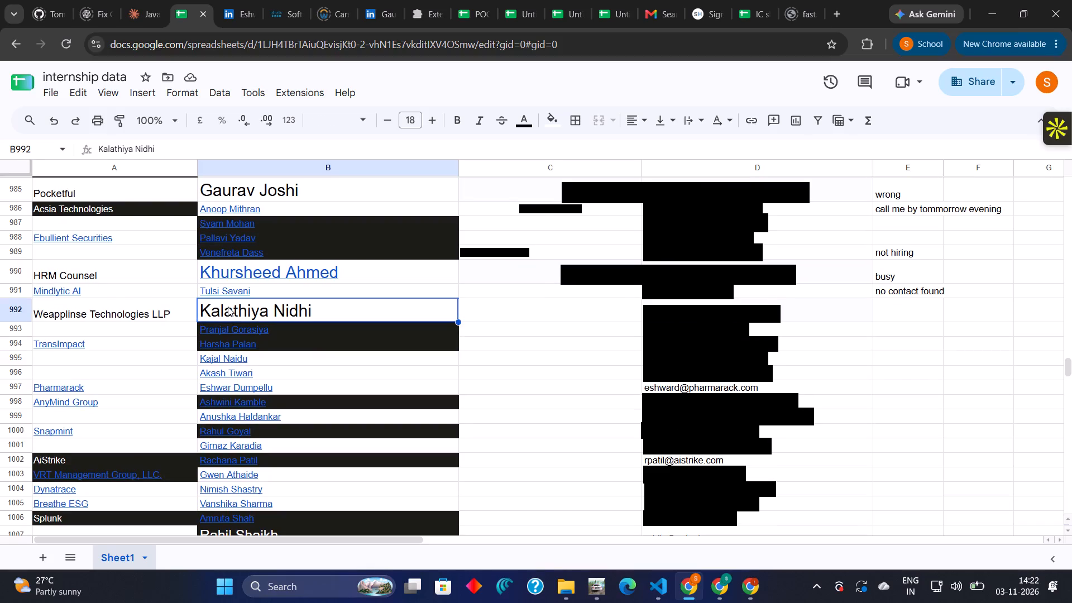
pyautogui.click(276, 332)
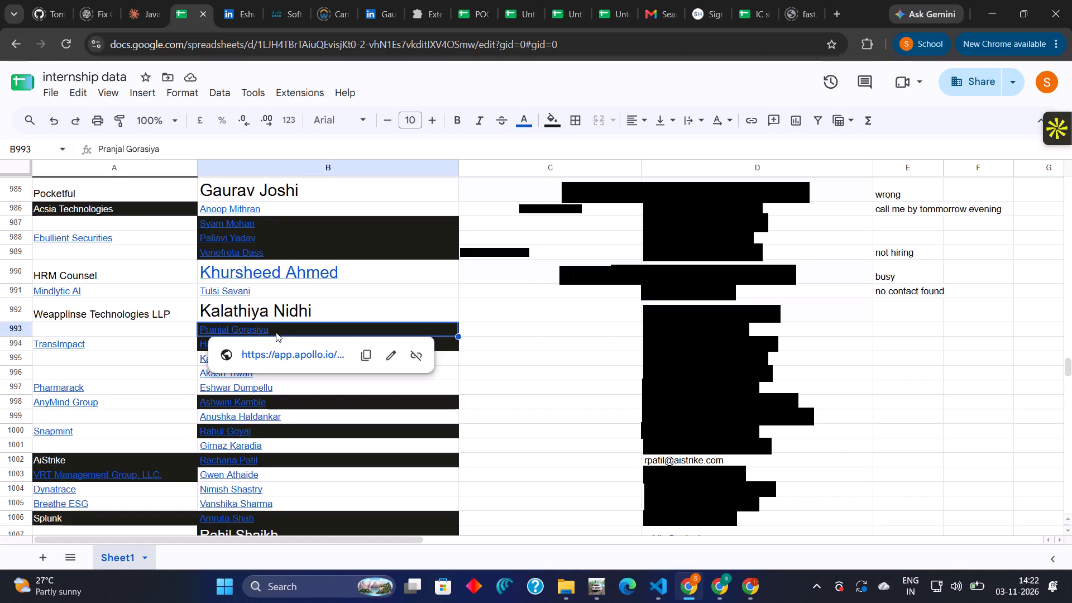
pyautogui.click(118, 334)
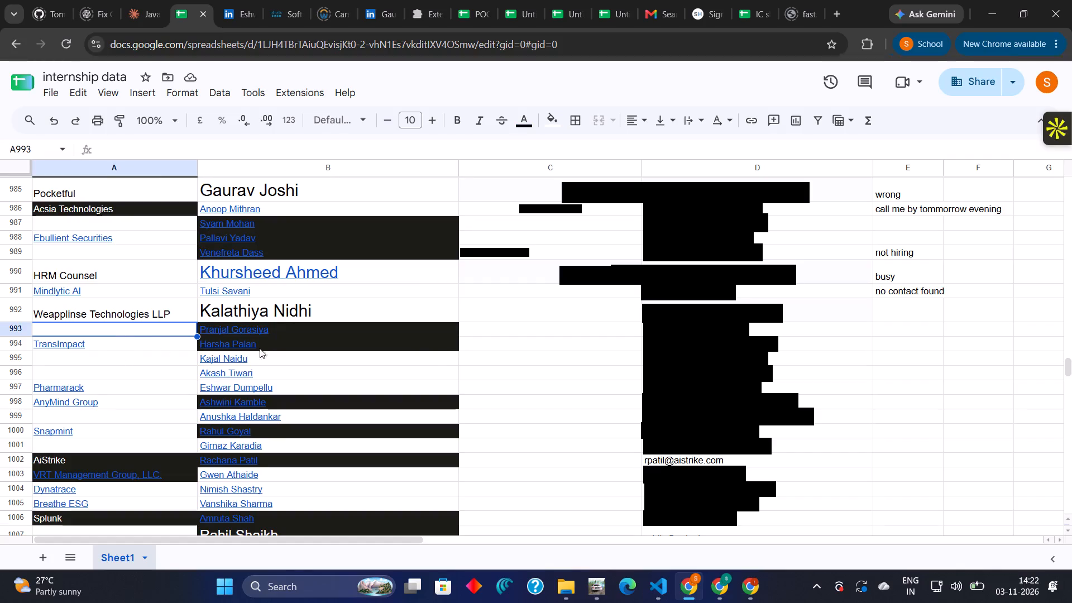
pyautogui.click(270, 347)
pyautogui.hotkey('ctrl', 'c')
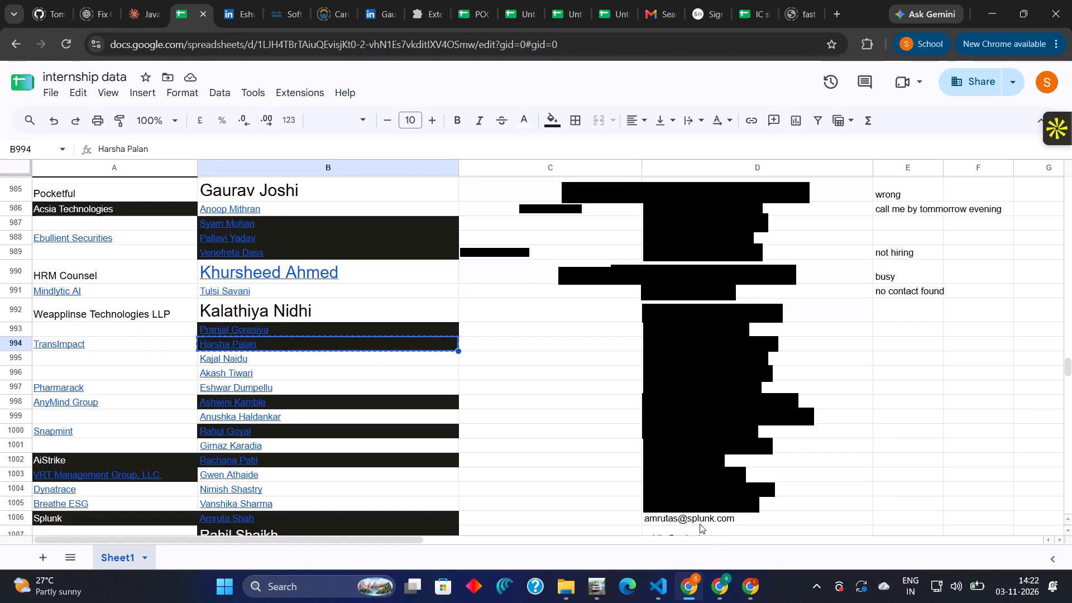
# Switch to SignalHire, search for the copied name and reveal contacts for the TransImpact Senior Talent Acquisition Specialist in Pune.
pyautogui.click(763, 601)
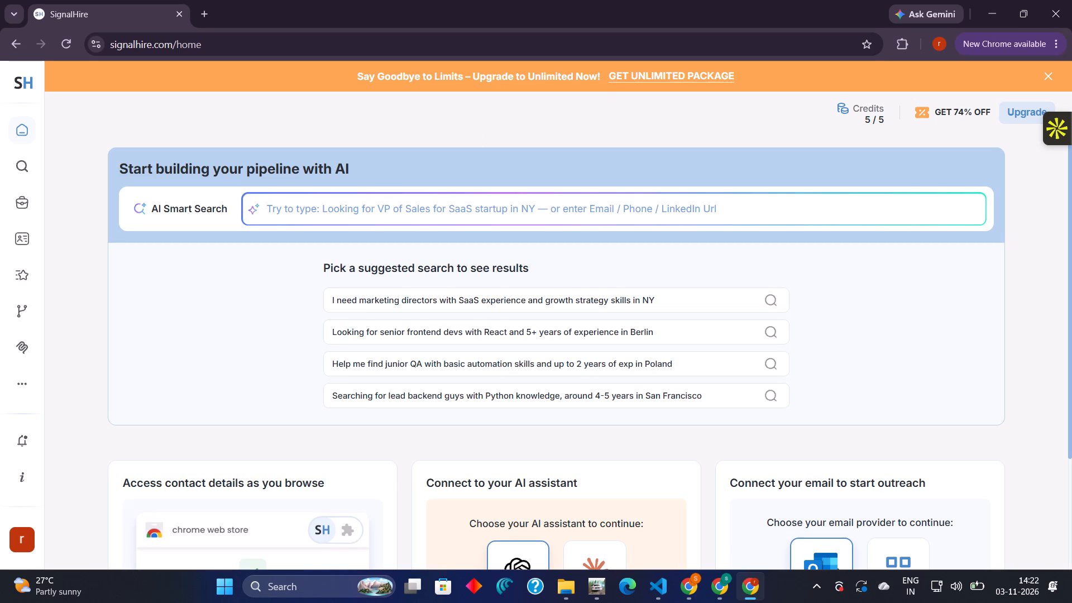
pyautogui.click(457, 208)
pyautogui.hotkey('ctrl', 'v')
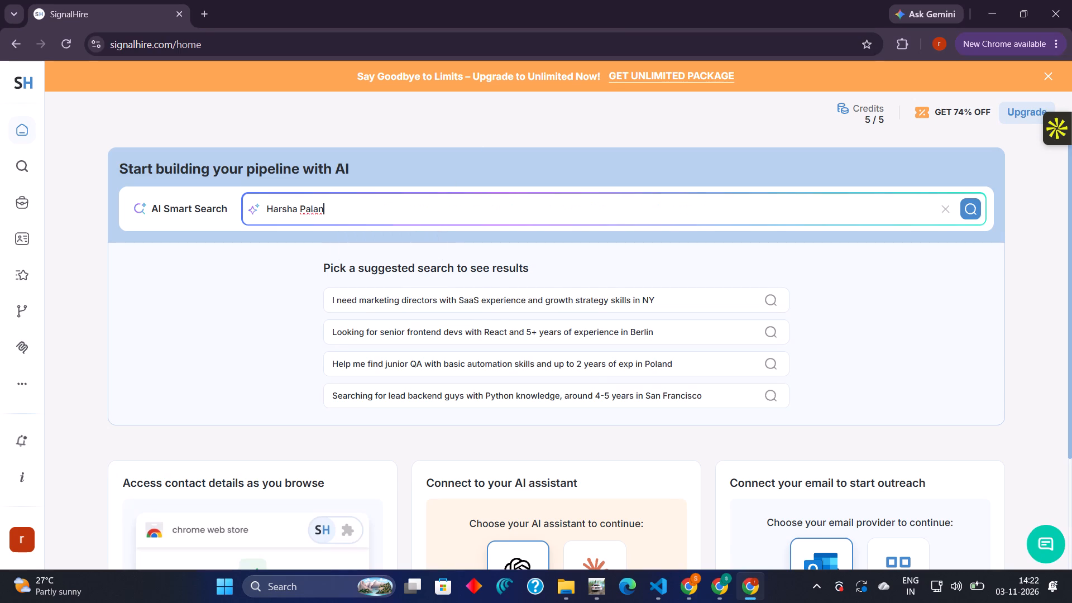
pyautogui.press('Return')
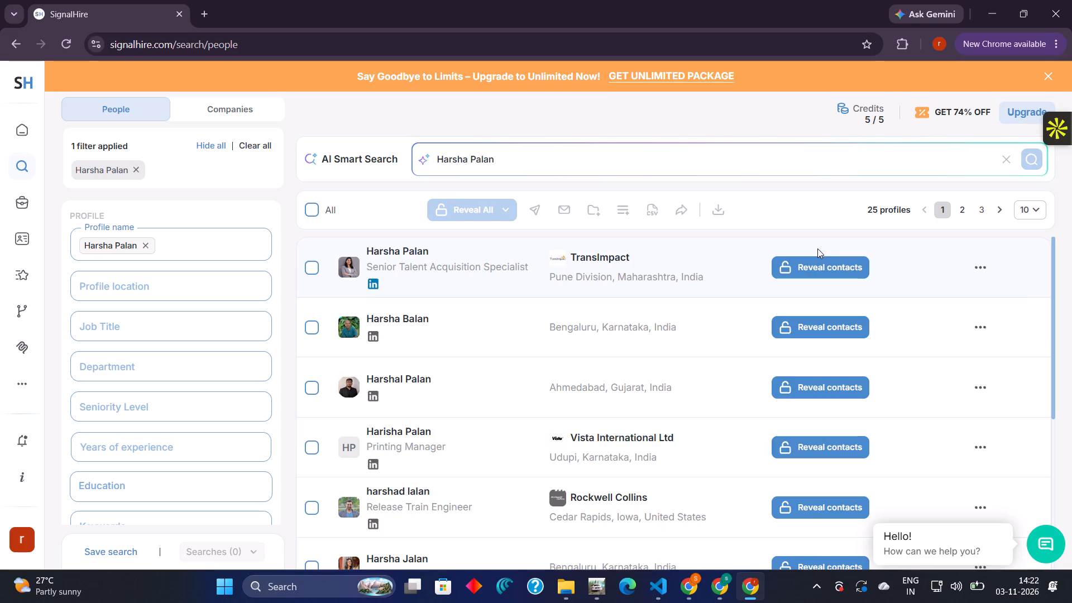
pyautogui.click(807, 260)
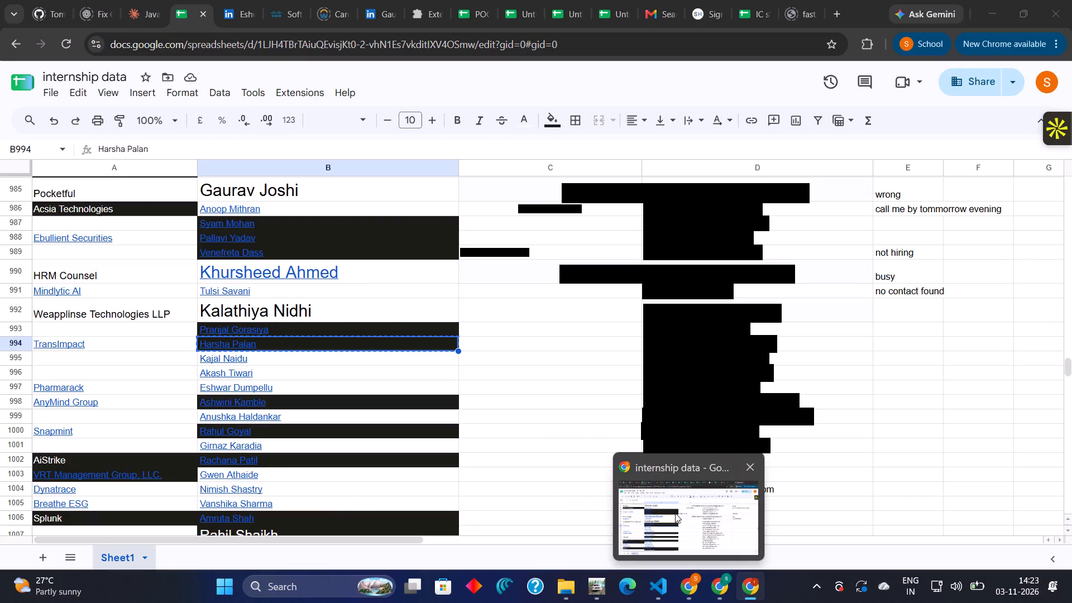
# Return to the internship data sheet and copy the contact name in cell B996.
pyautogui.click(675, 513)
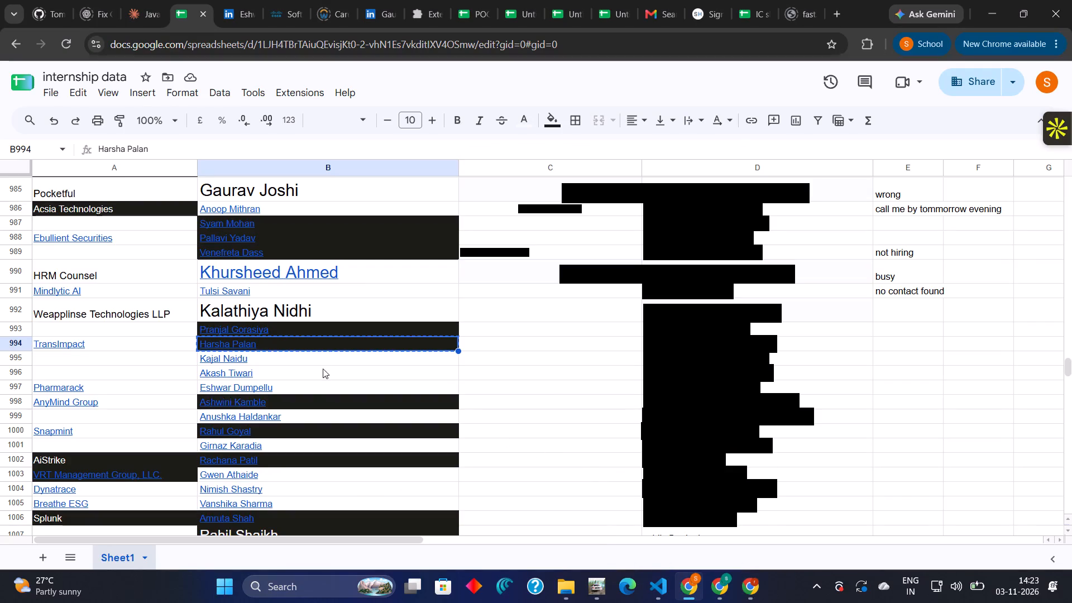
pyautogui.click(315, 355)
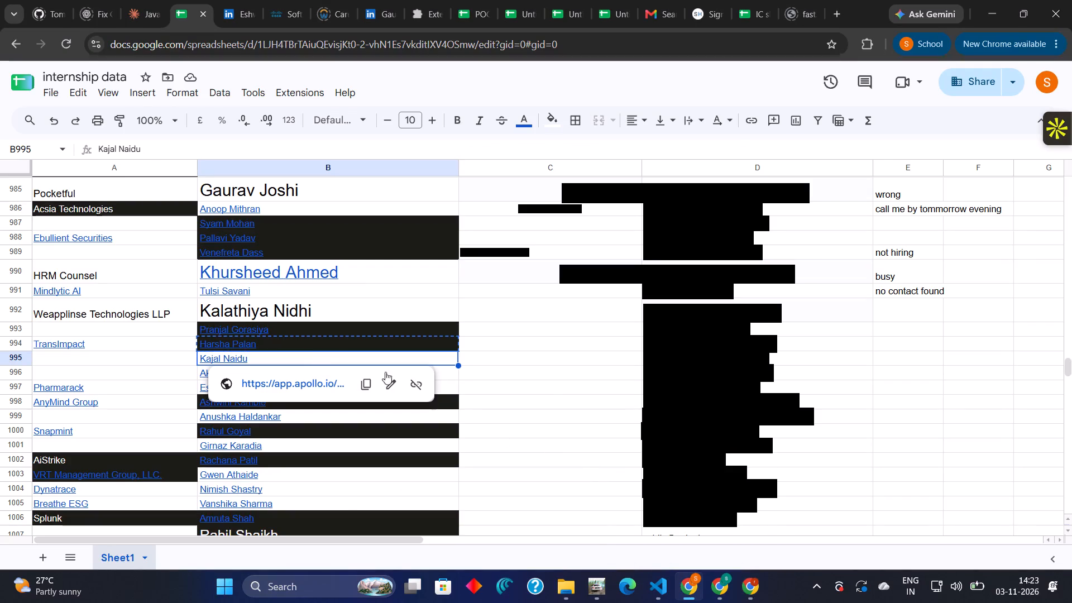
pyautogui.click(482, 365)
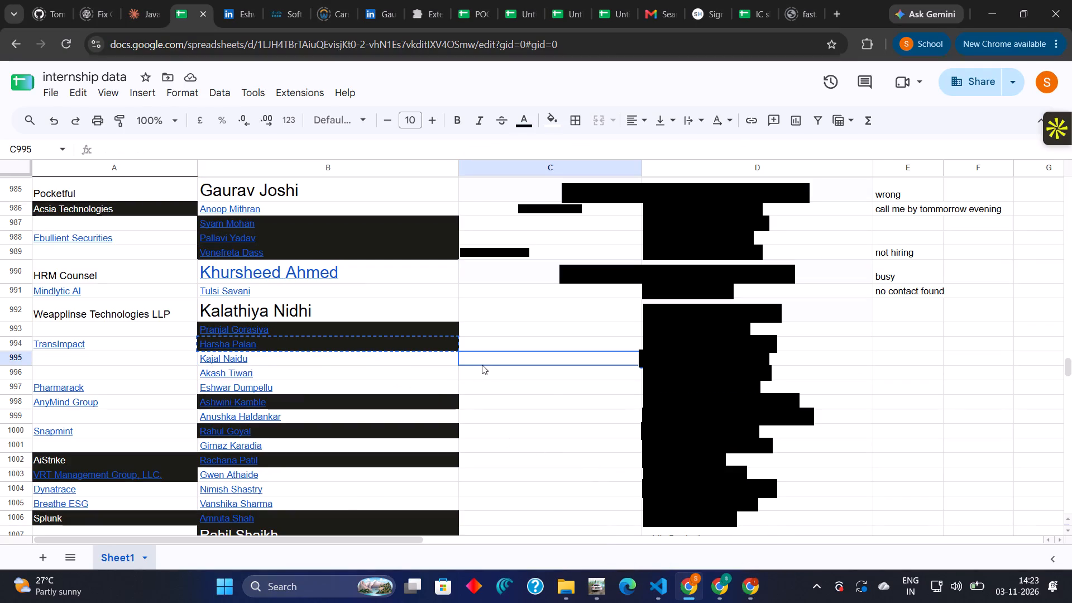
pyautogui.click(428, 373)
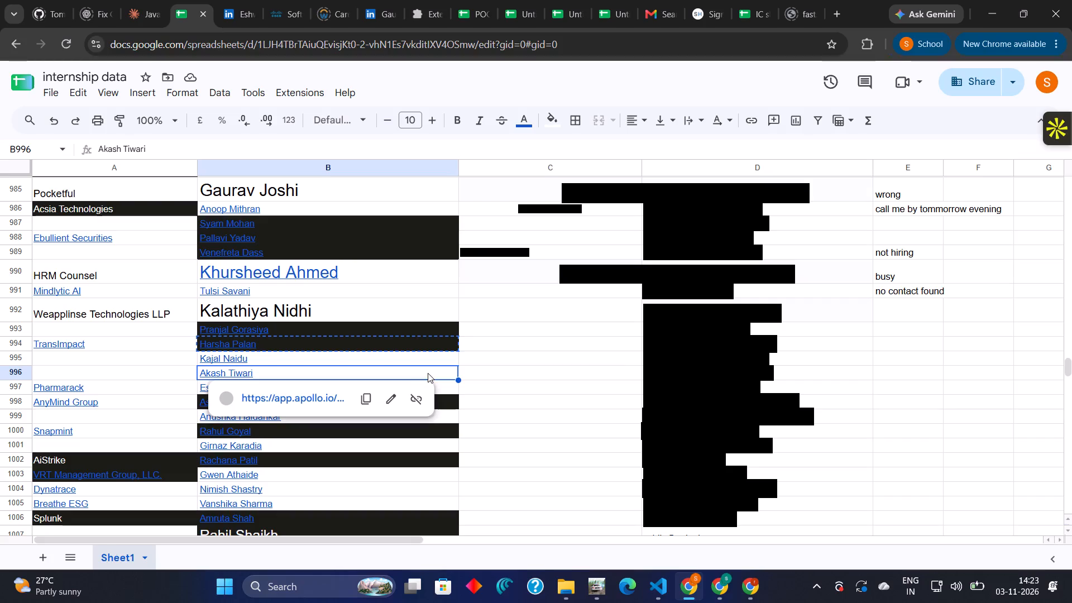
pyautogui.hotkey('ctrl', 'c')
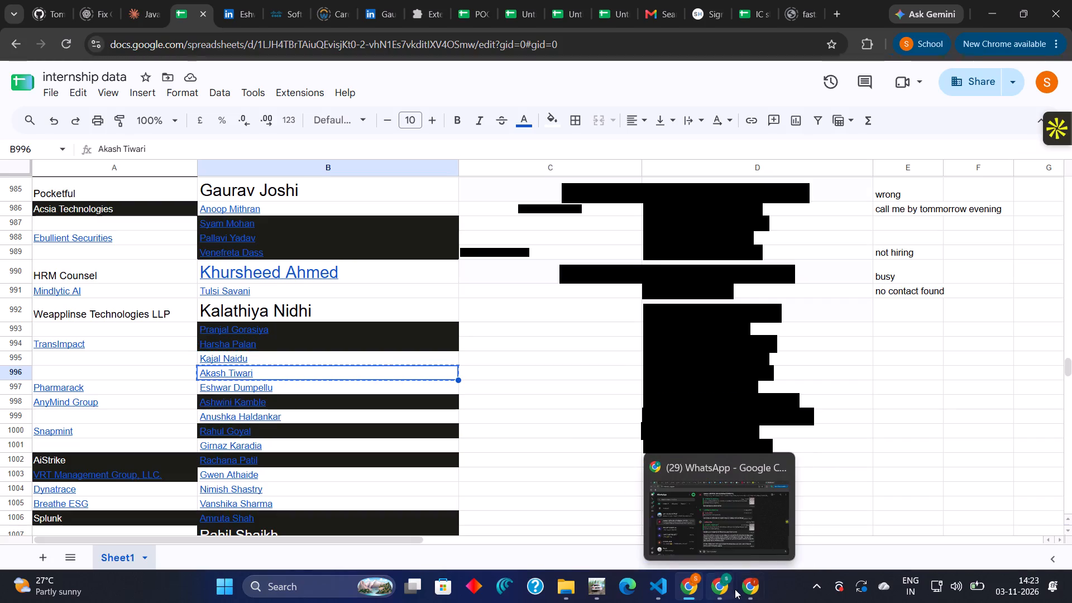
# Switch to SignalHire and replace the previous smart search with the name copied from B996, running the new search.
pyautogui.click(740, 524)
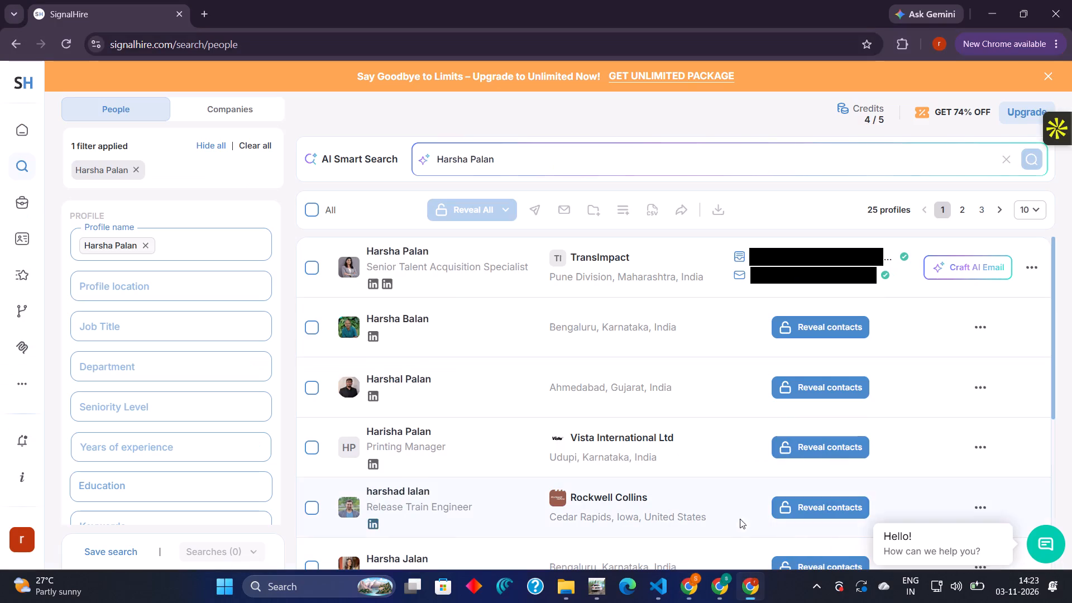
pyautogui.click(726, 162)
pyautogui.press('BackSpace')
pyautogui.press('BackSpace')
pyautogui.press('BackSpace')
pyautogui.press('BackSpace')
pyautogui.press('BackSpace')
pyautogui.press('BackSpace')
pyautogui.press('BackSpace')
pyautogui.press('BackSpace')
pyautogui.press('BackSpace')
pyautogui.press('BackSpace')
pyautogui.press('BackSpace')
pyautogui.press('BackSpace')
pyautogui.press('BackSpace')
pyautogui.press('BackSpace')
pyautogui.press('BackSpace')
pyautogui.press('BackSpace')
pyautogui.press('BackSpace')
pyautogui.press('BackSpace')
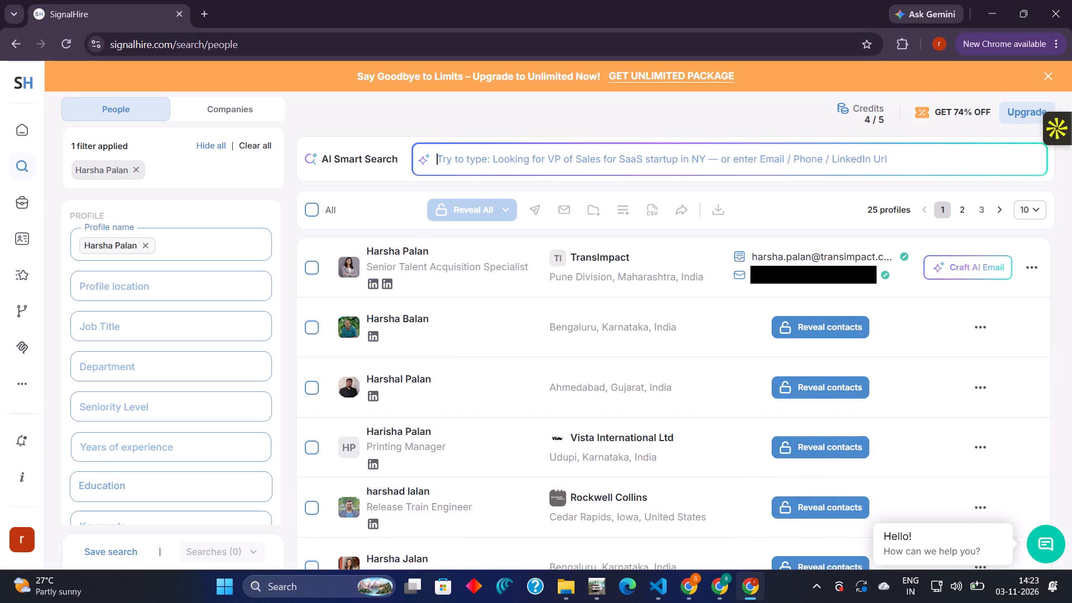
pyautogui.hotkey('ctrl', 'v')
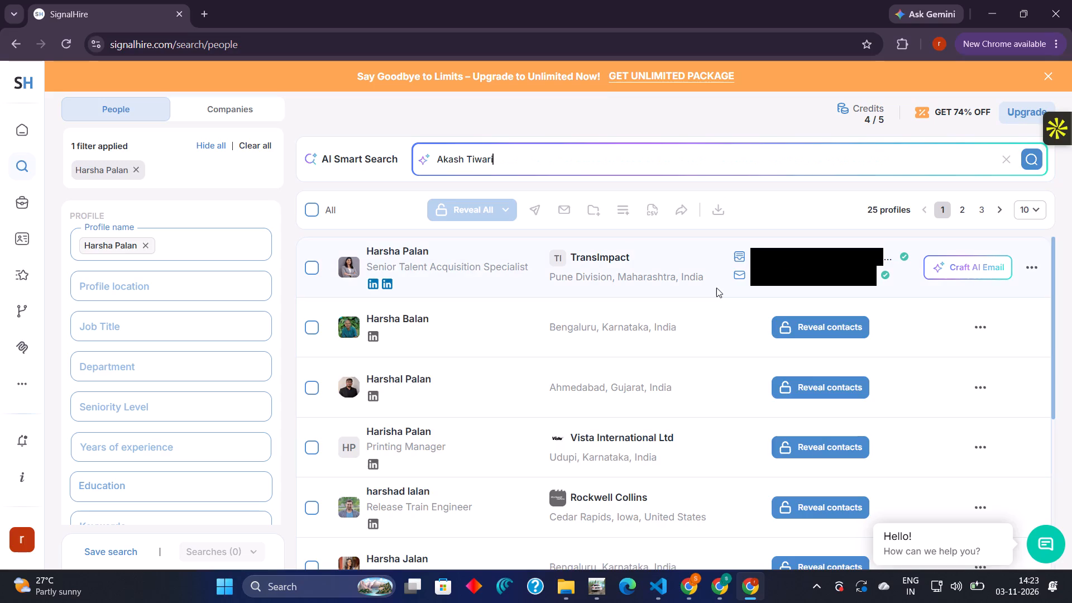
pyautogui.press('Return')
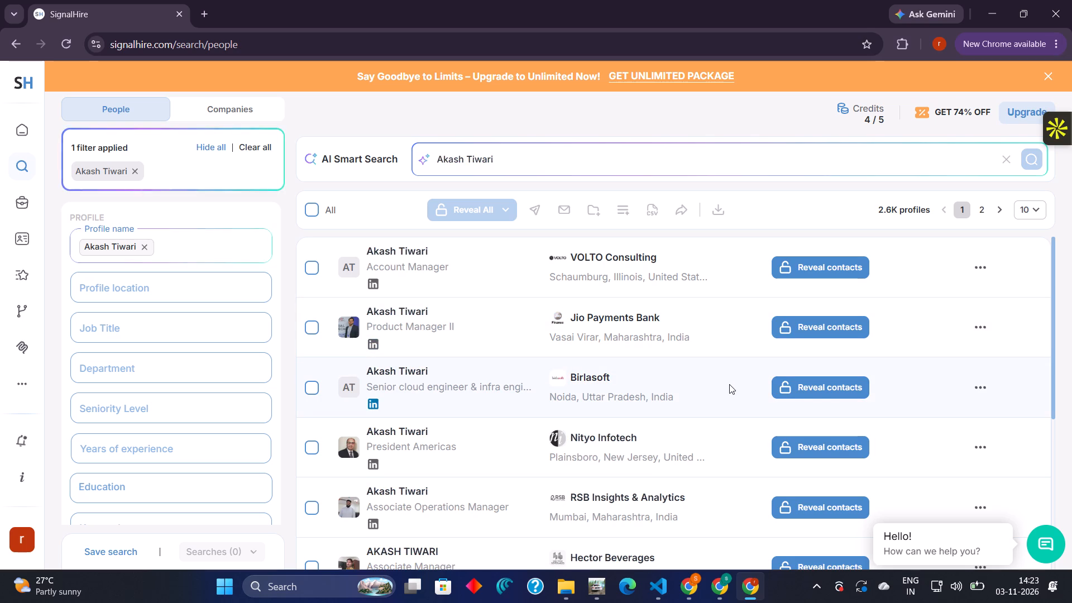
# Filter the people results by the company name TransImpact.
pyautogui.scroll(-6, 729, 384)
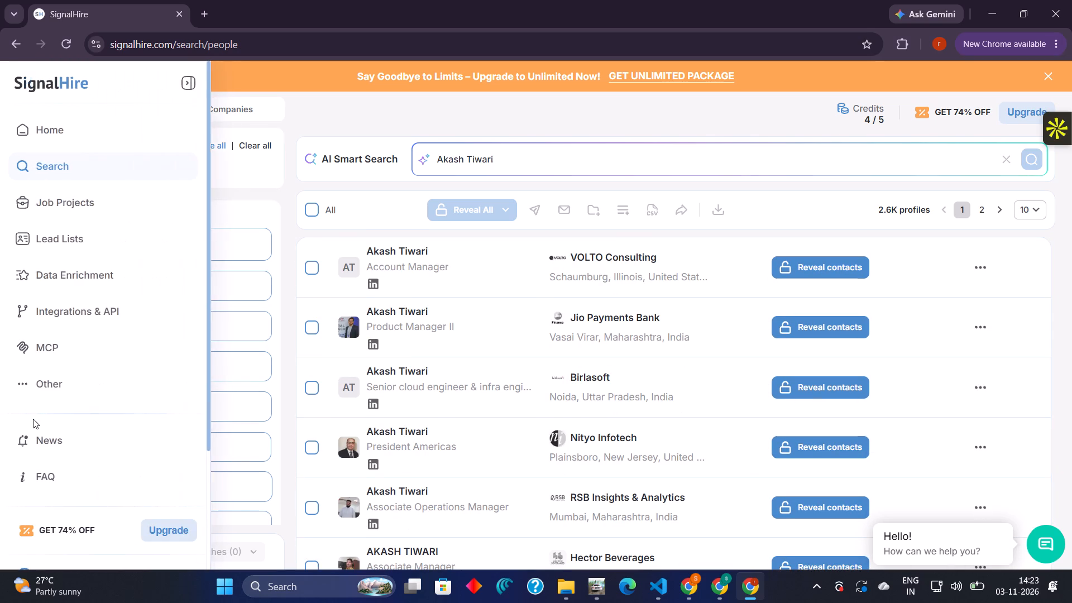
pyautogui.scroll(-2, 180, 477)
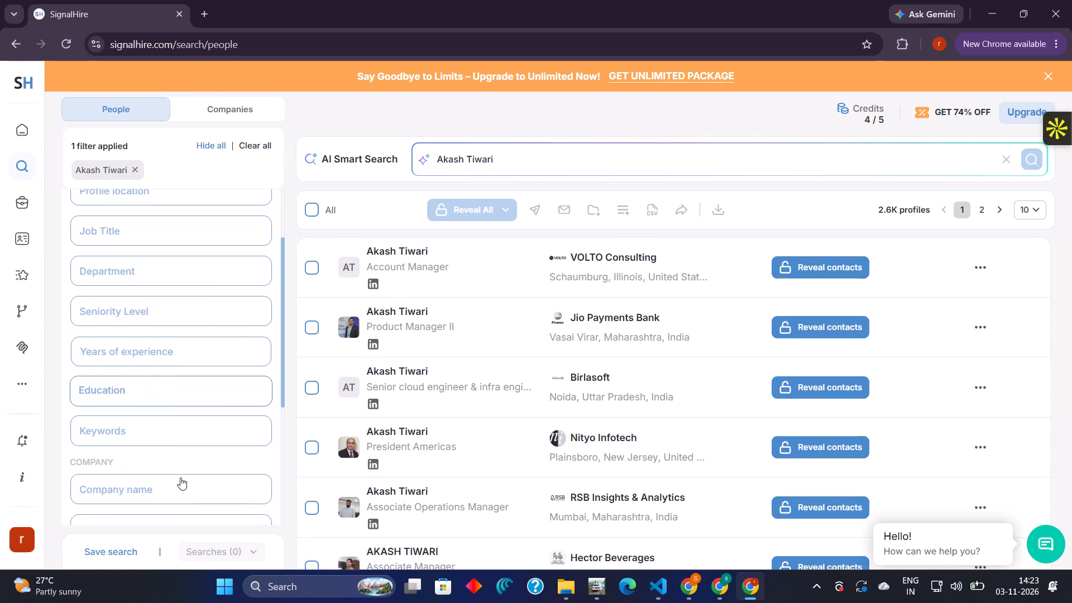
pyautogui.click(180, 477)
pyautogui.write('trans')
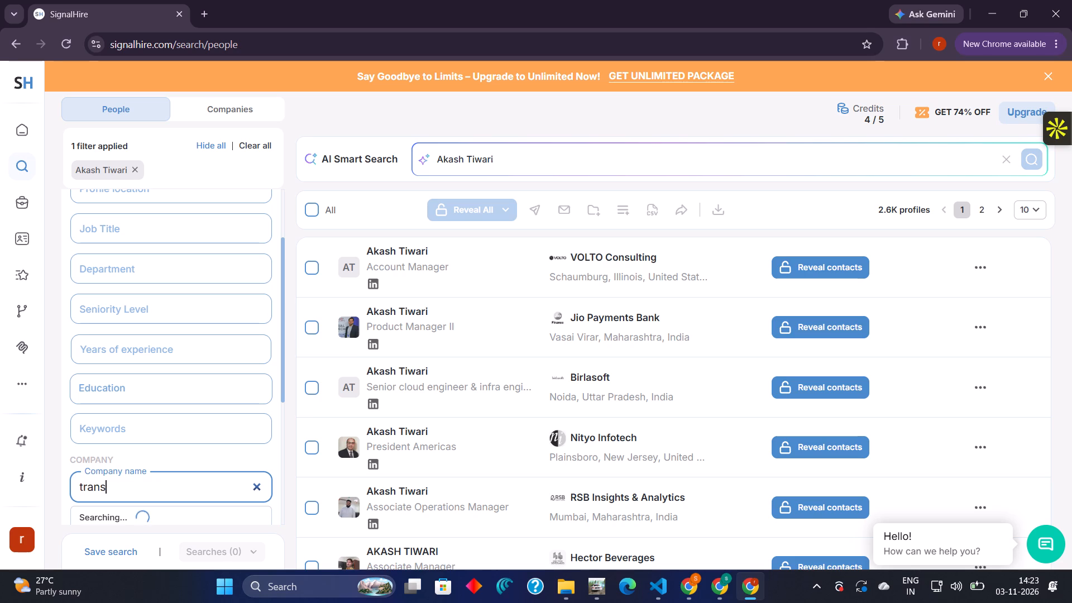
pyautogui.scroll(-1, 180, 477)
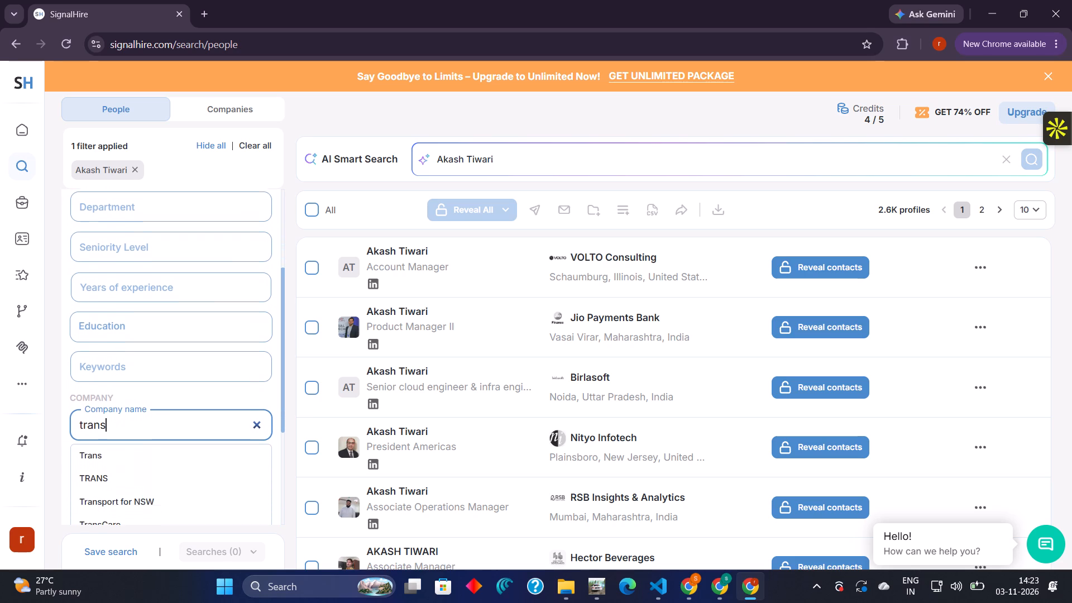
pyautogui.scroll(-1, 180, 477)
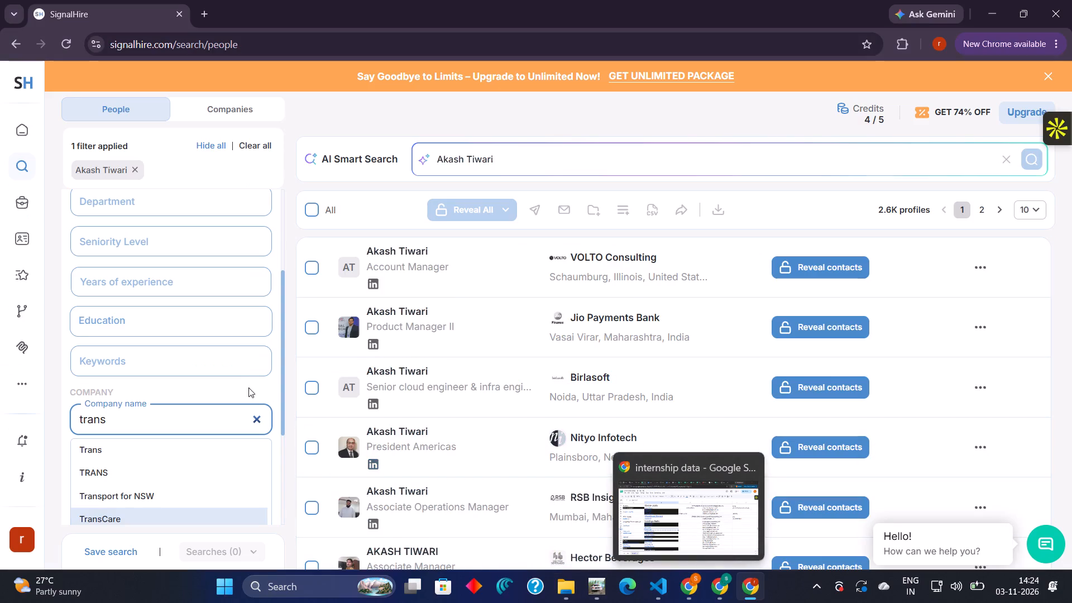
pyautogui.write('impa')
pyautogui.press('c')
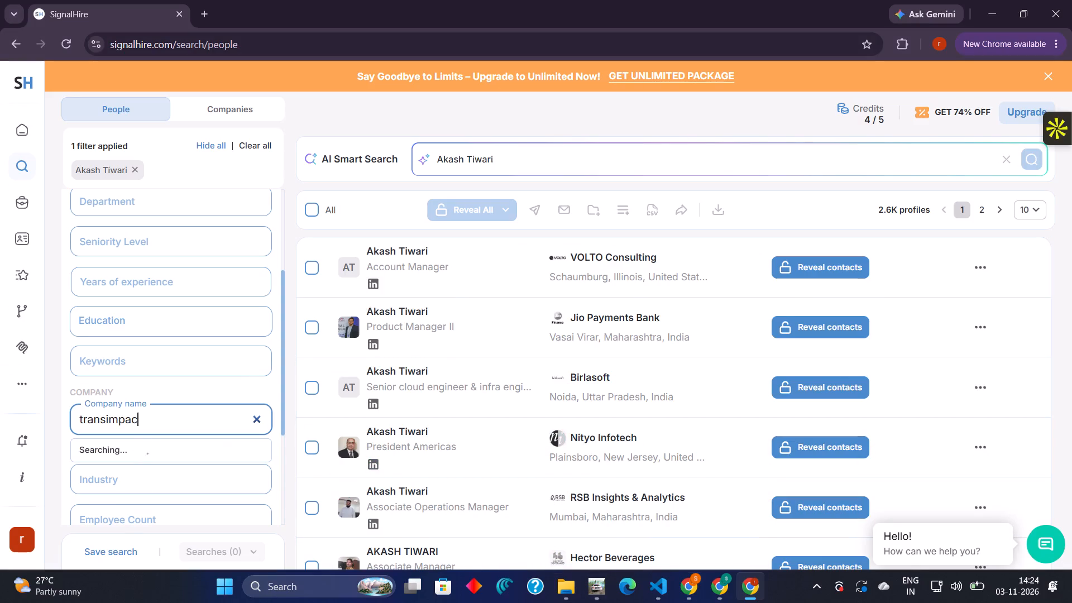
pyautogui.press('t')
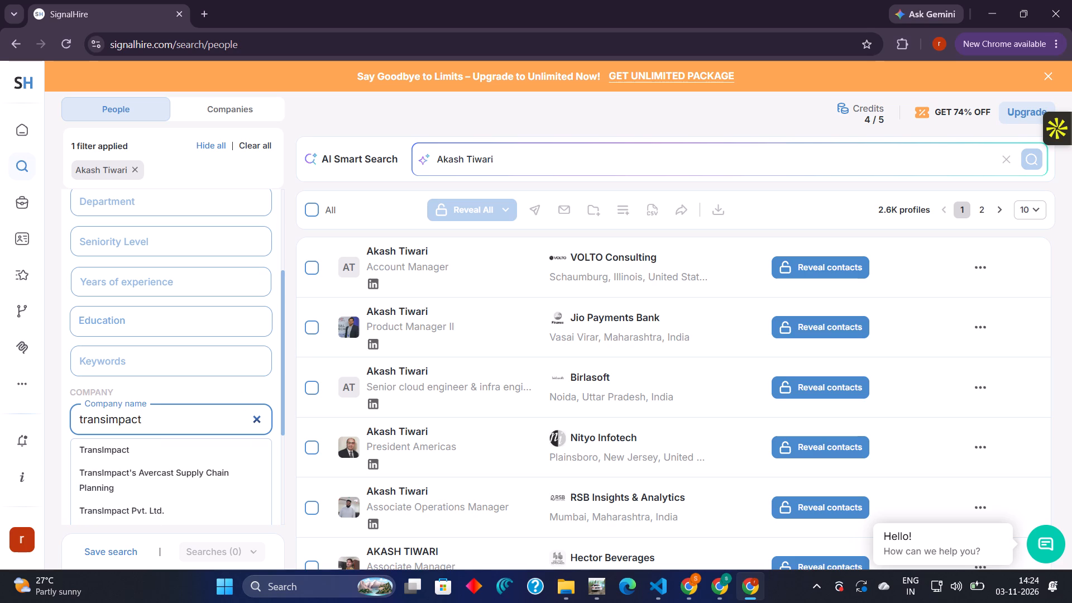
pyautogui.click(233, 440)
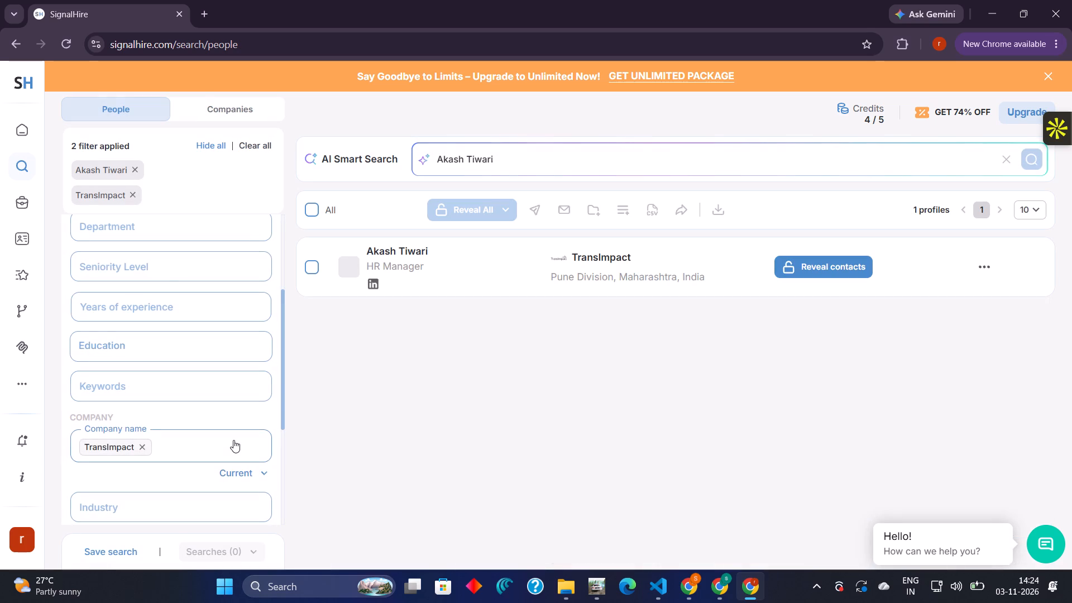
# Reveal contacts for the TransImpact HR Manager and copy the phone number.
pyautogui.click(820, 257)
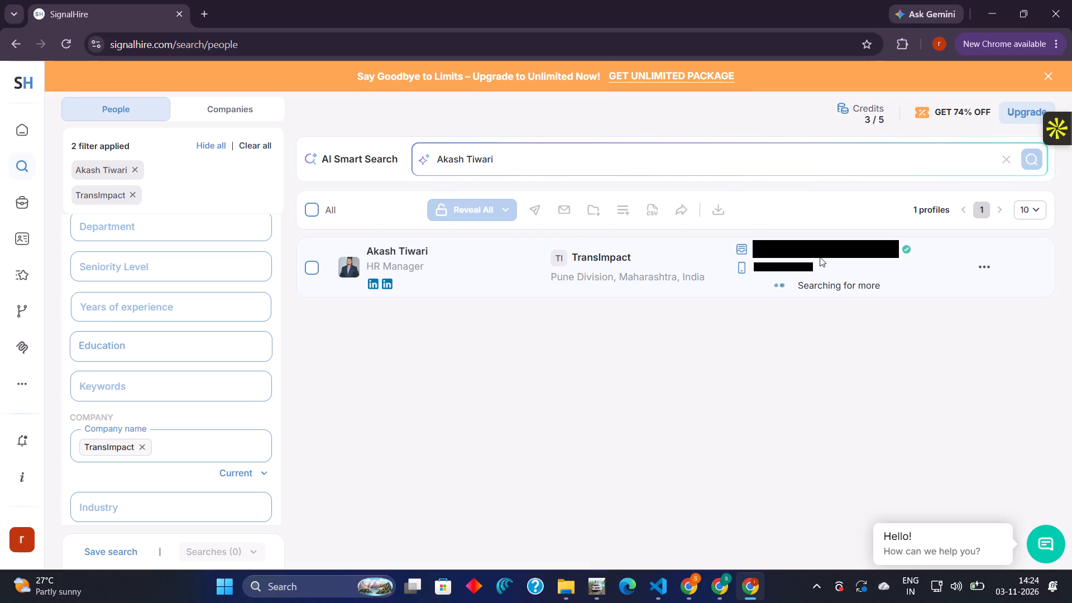
pyautogui.click(790, 291)
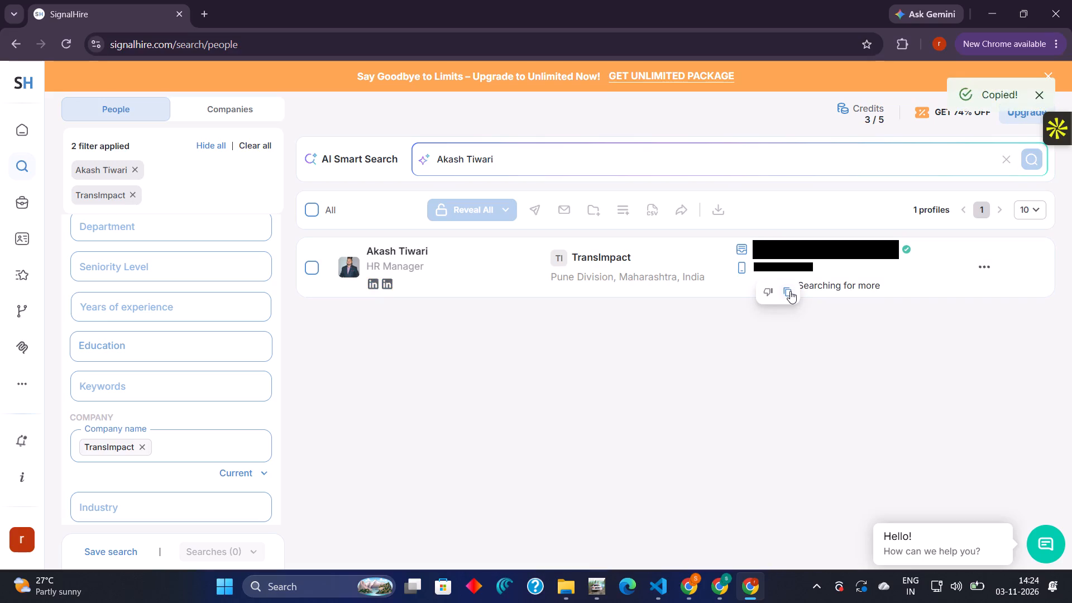
# Return to the internship data sheet and paste the copied phone number into cell C996.
pyautogui.click(695, 540)
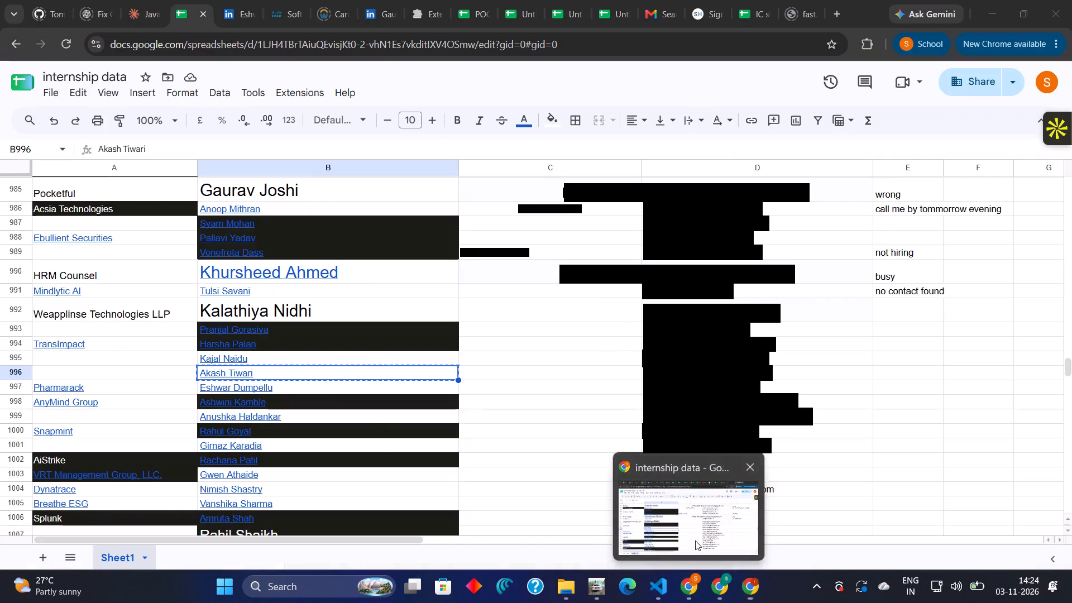
pyautogui.hscroll(1, 307, 264)
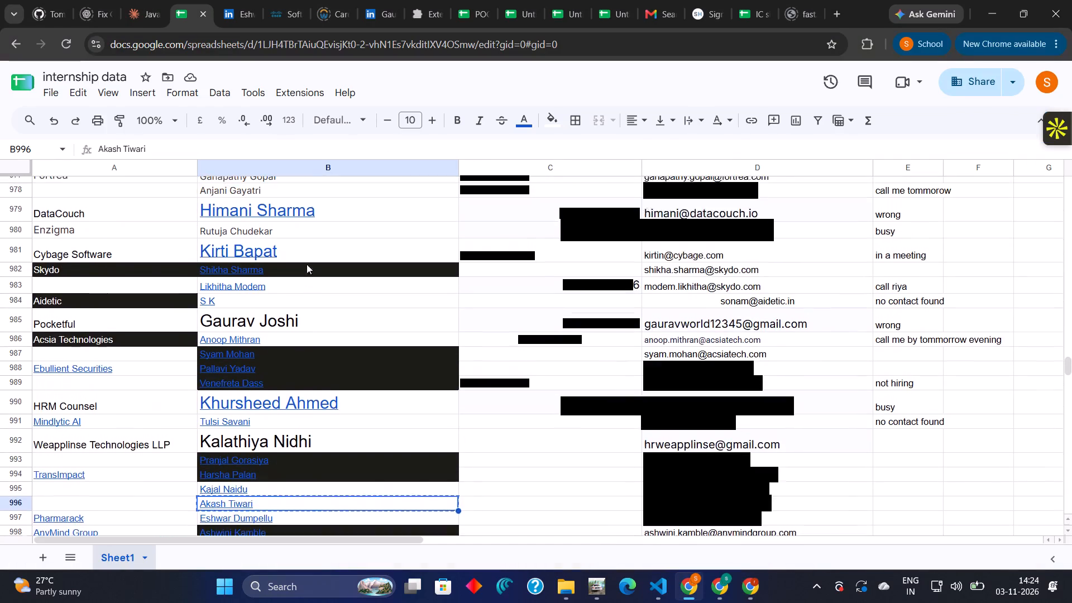
pyautogui.hscroll(1, 307, 264)
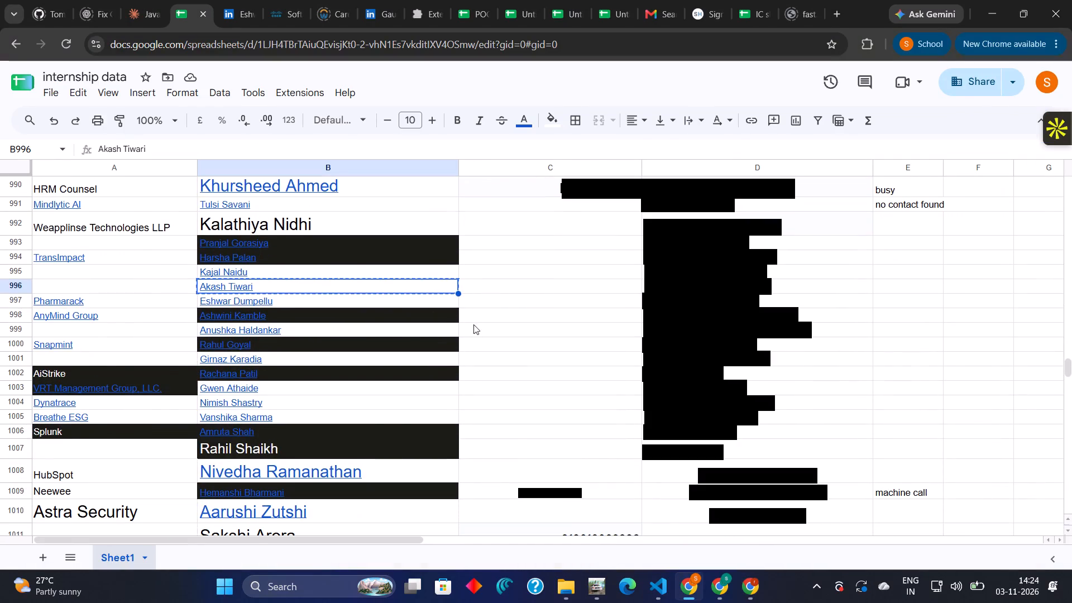
pyautogui.click(514, 286)
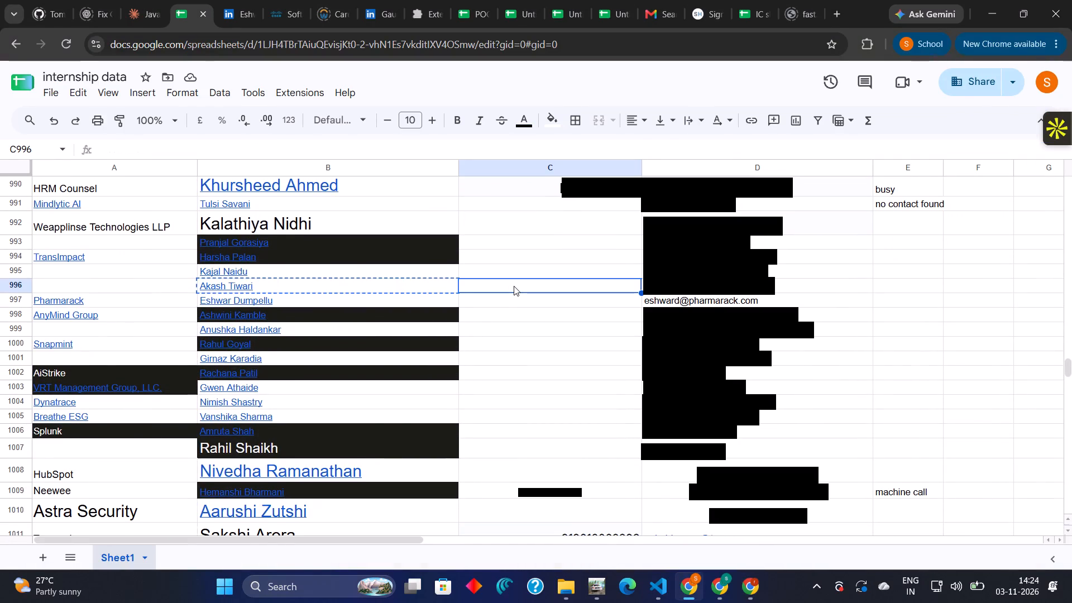
pyautogui.hotkey('ctrl', 'v')
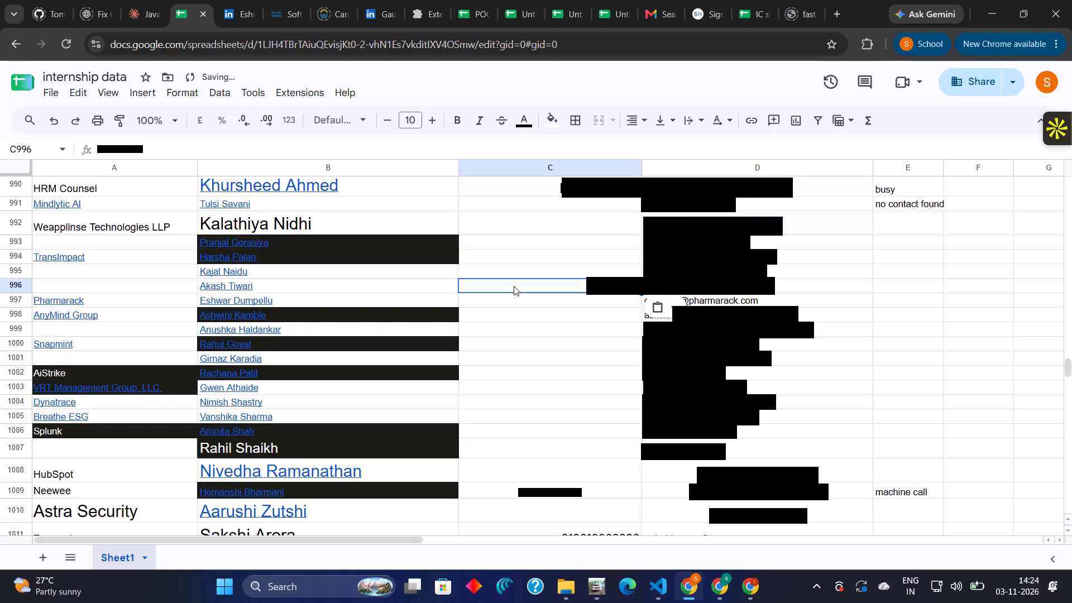
# Copy the contact name in cell B997 and run it as a new SignalHire smart search, replacing the previous name.
pyautogui.click(349, 303)
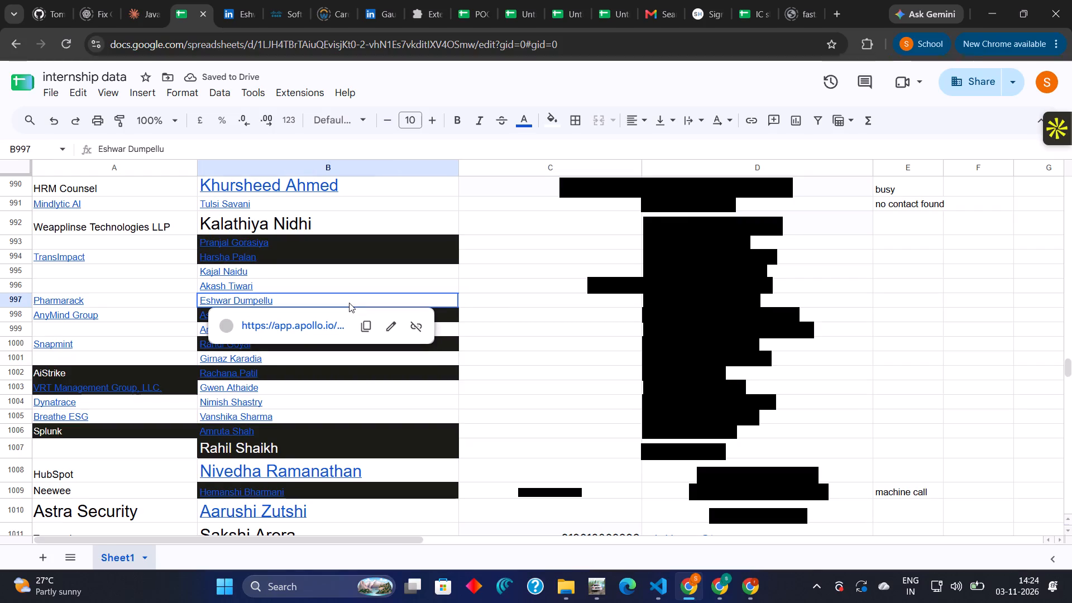
pyautogui.hotkey('ctrl', 'c')
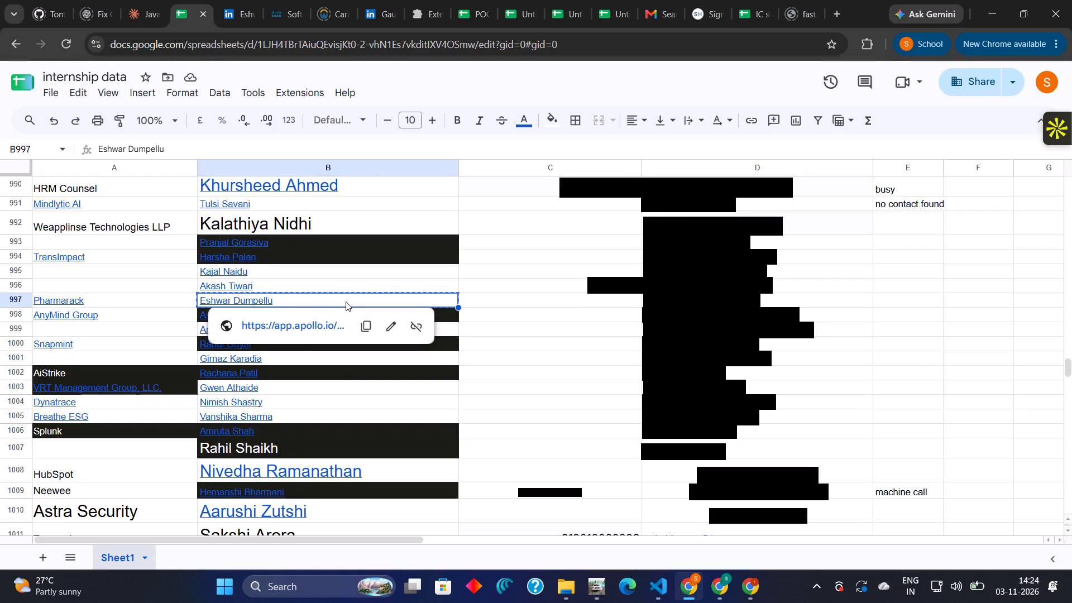
pyautogui.hotkey('ctrl', 'c')
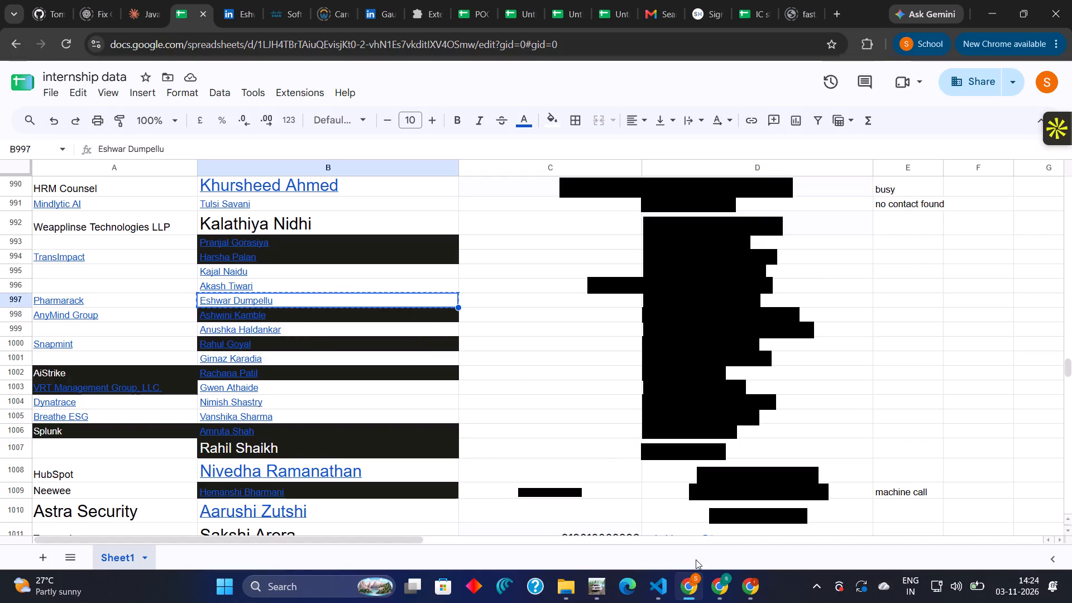
pyautogui.click(748, 537)
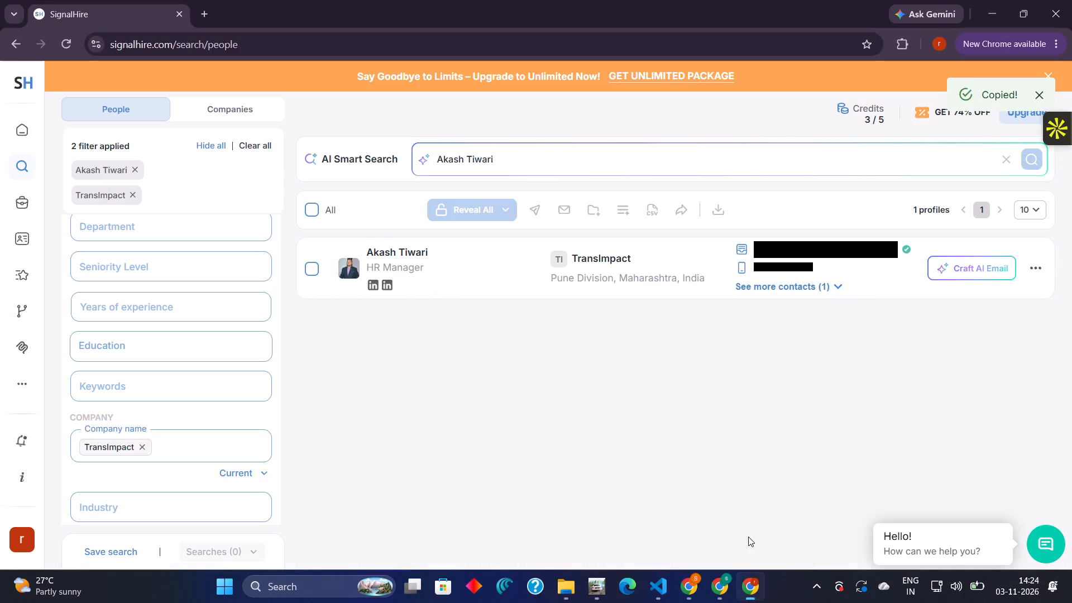
pyautogui.click(1006, 155)
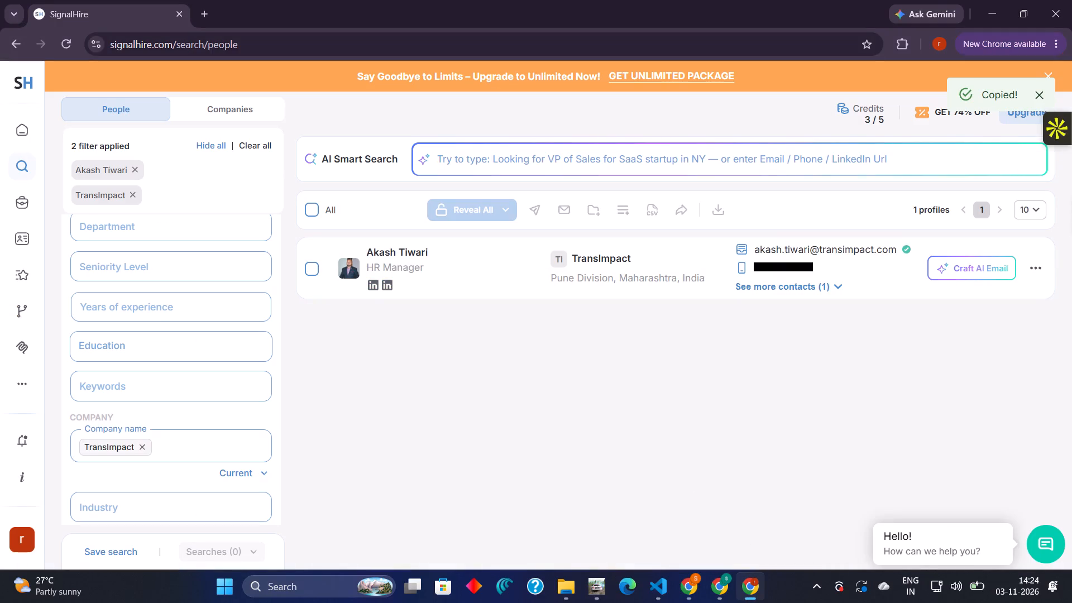
pyautogui.click(480, 167)
pyautogui.hotkey('ctrl', 'v')
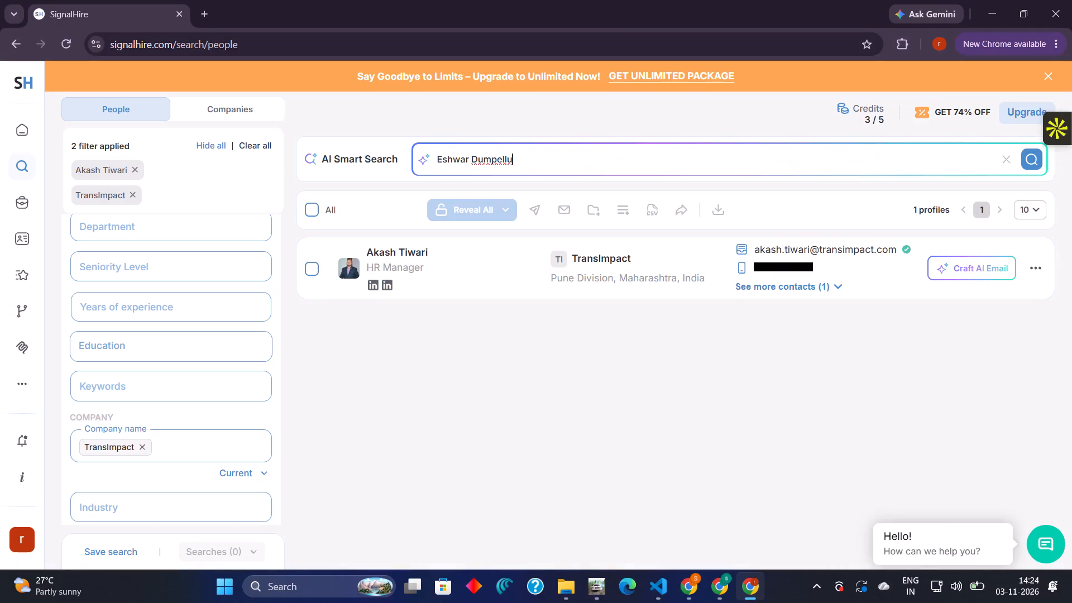
pyautogui.press('Return')
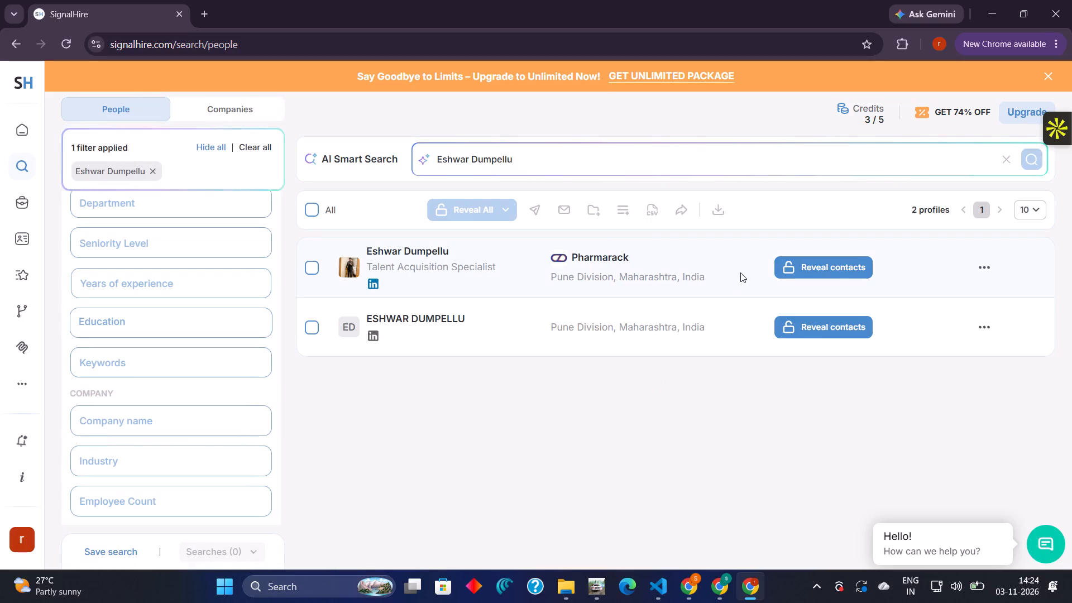
# Reveal contacts for the Pharmarack Talent Acquisition Specialist, check the additional contacts for a phone number, and clear the search text.
pyautogui.click(794, 268)
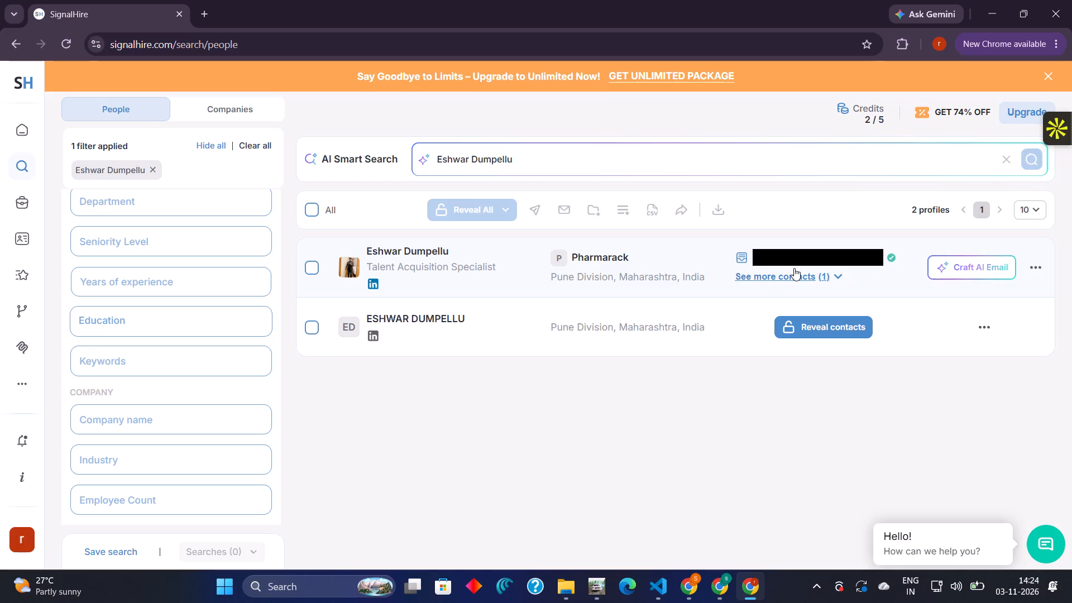
pyautogui.click(843, 277)
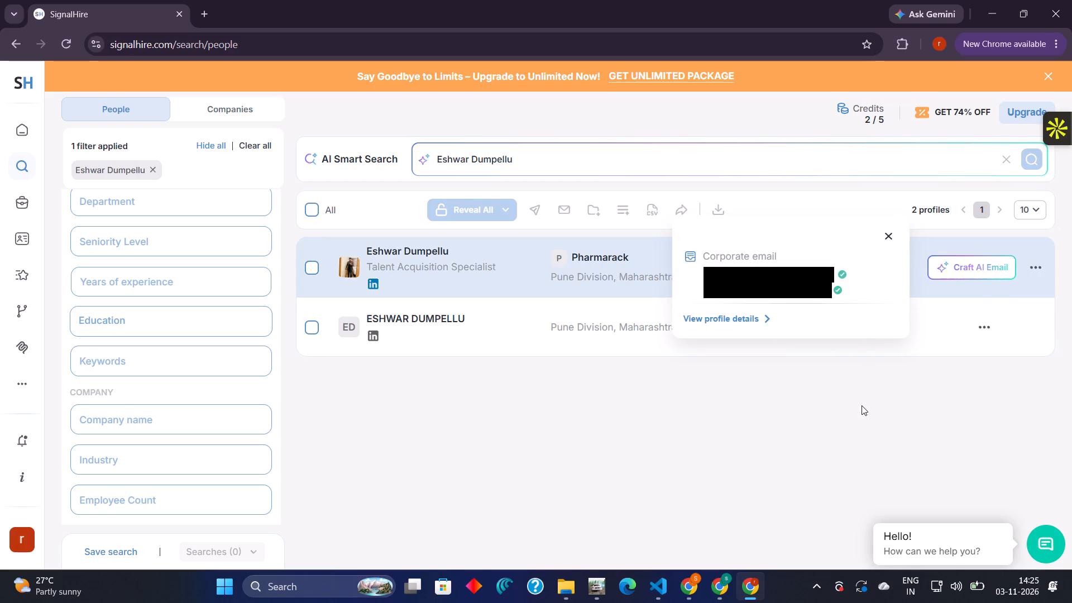
pyautogui.click(788, 506)
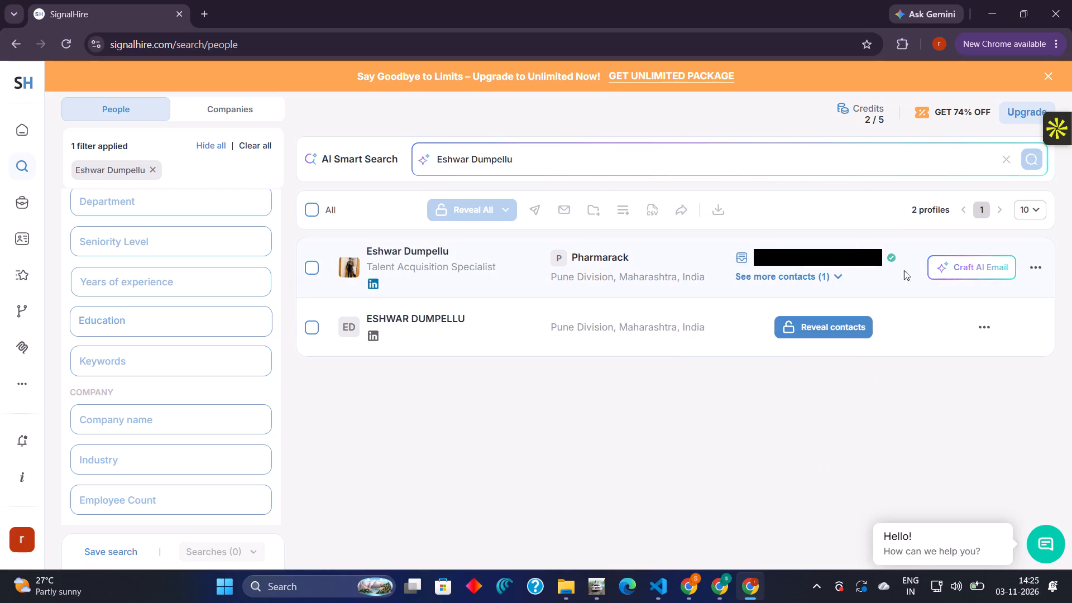
pyautogui.click(999, 165)
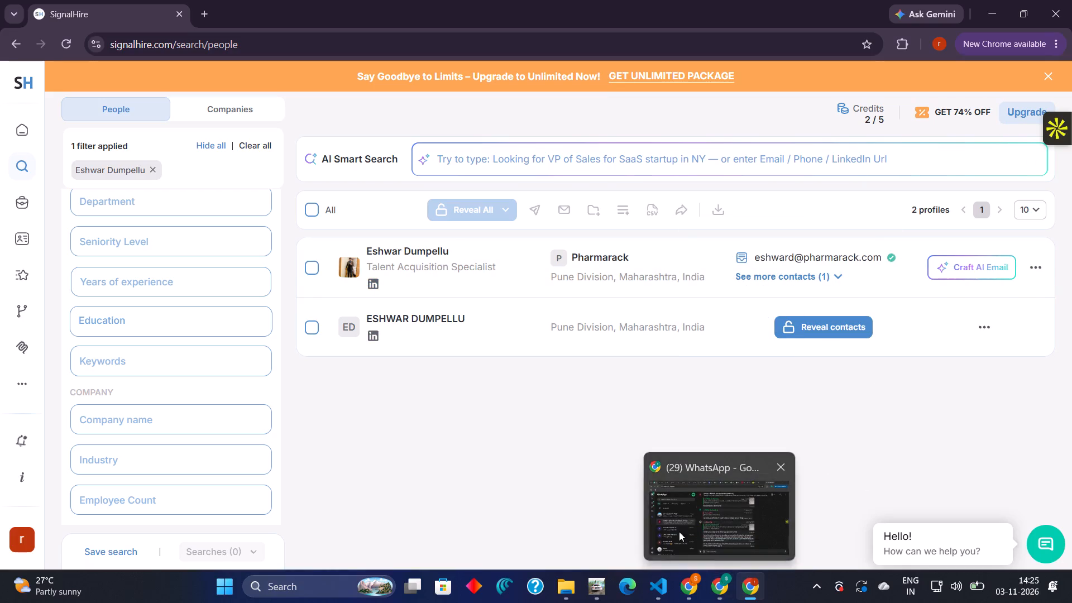
pyautogui.click(691, 533)
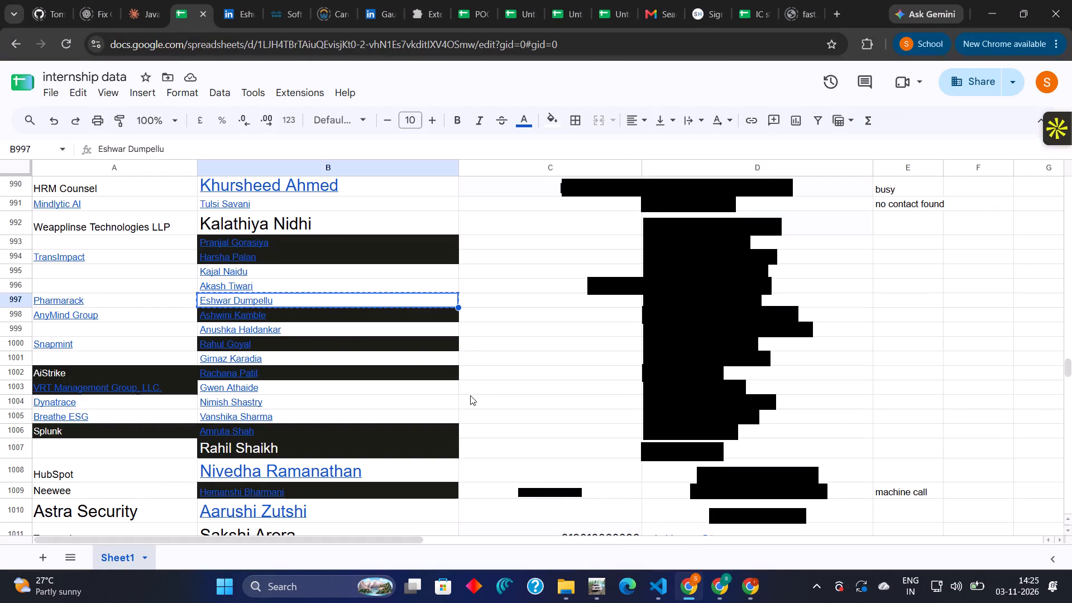
pyautogui.click(337, 317)
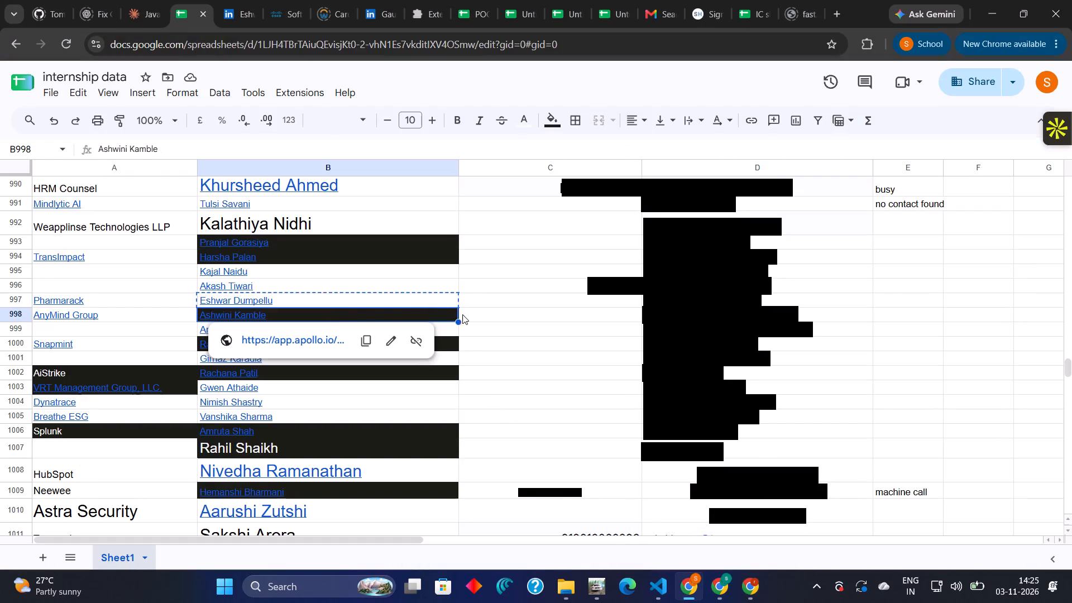
pyautogui.hotkey('ctrl', 'c')
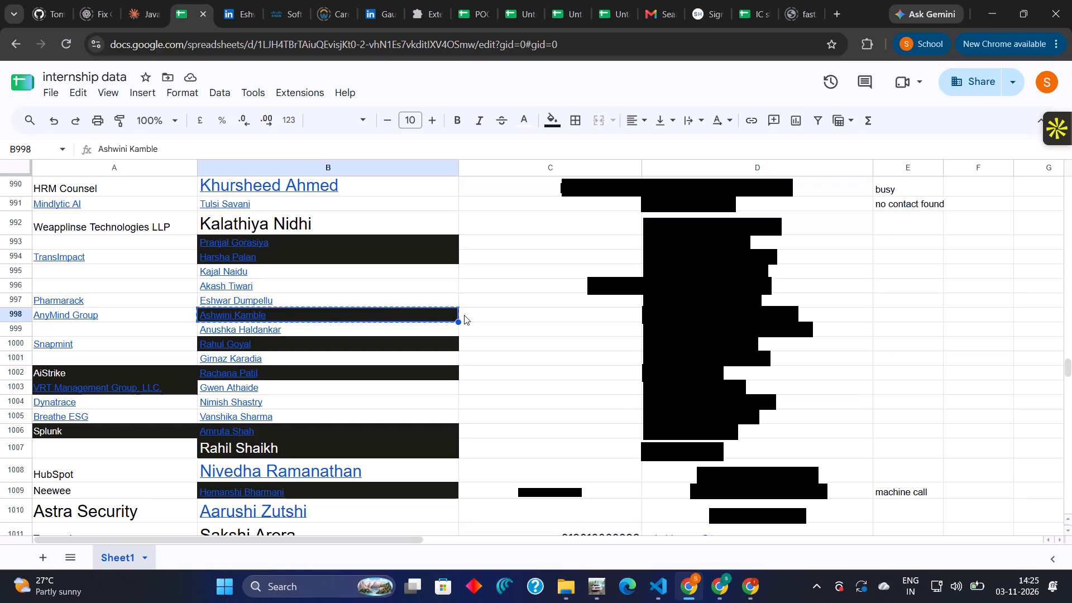
pyautogui.click(242, 1)
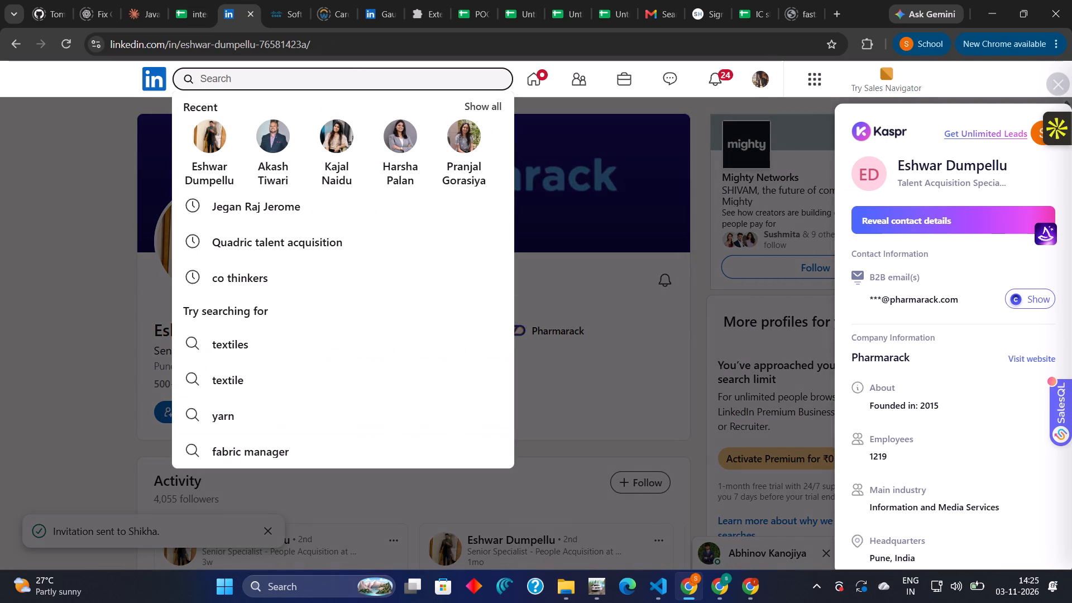
pyautogui.hotkey('ctrl', 'v')
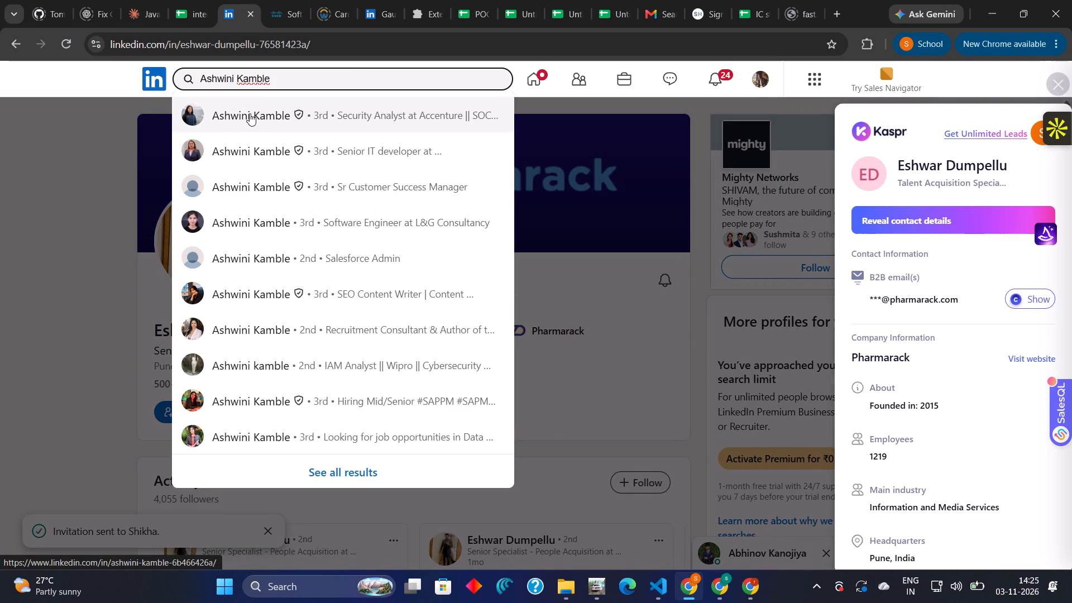
pyautogui.click(172, 1)
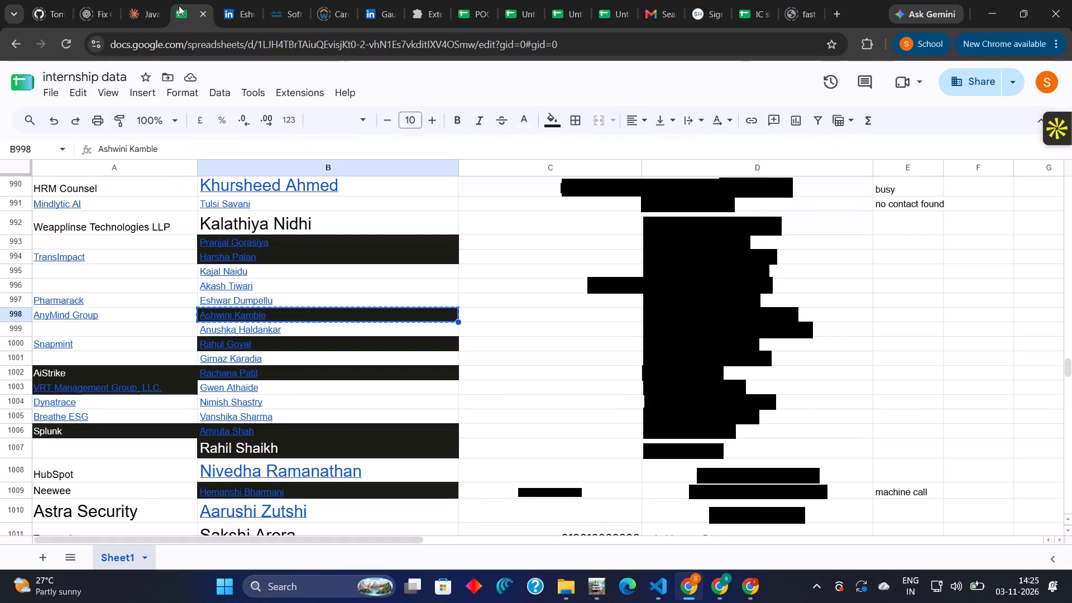
pyautogui.click(236, 0)
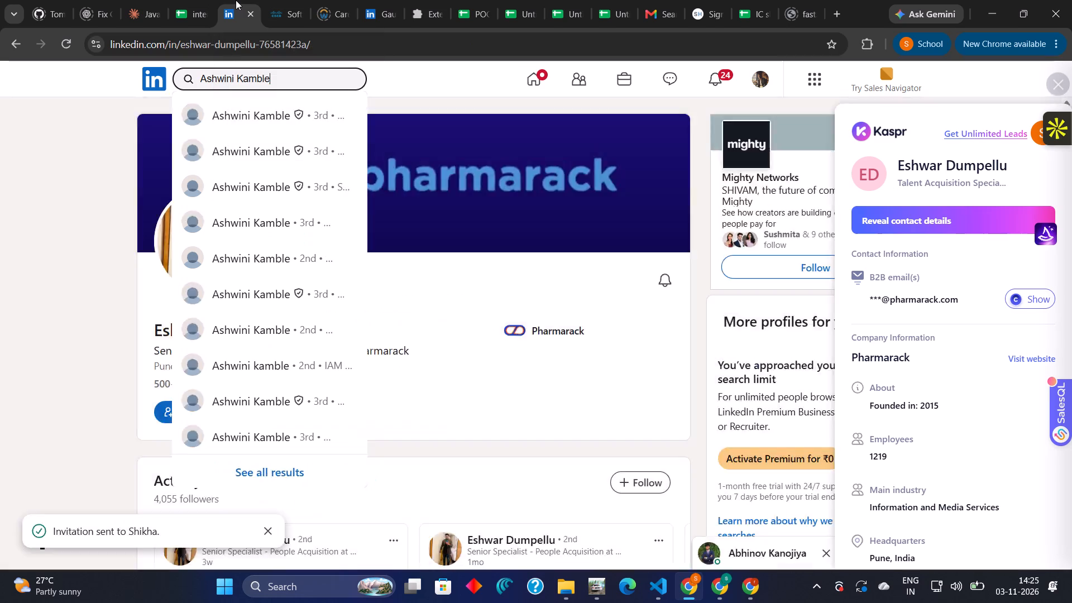
pyautogui.press('space')
pyautogui.write('anymin')
pyautogui.press('d')
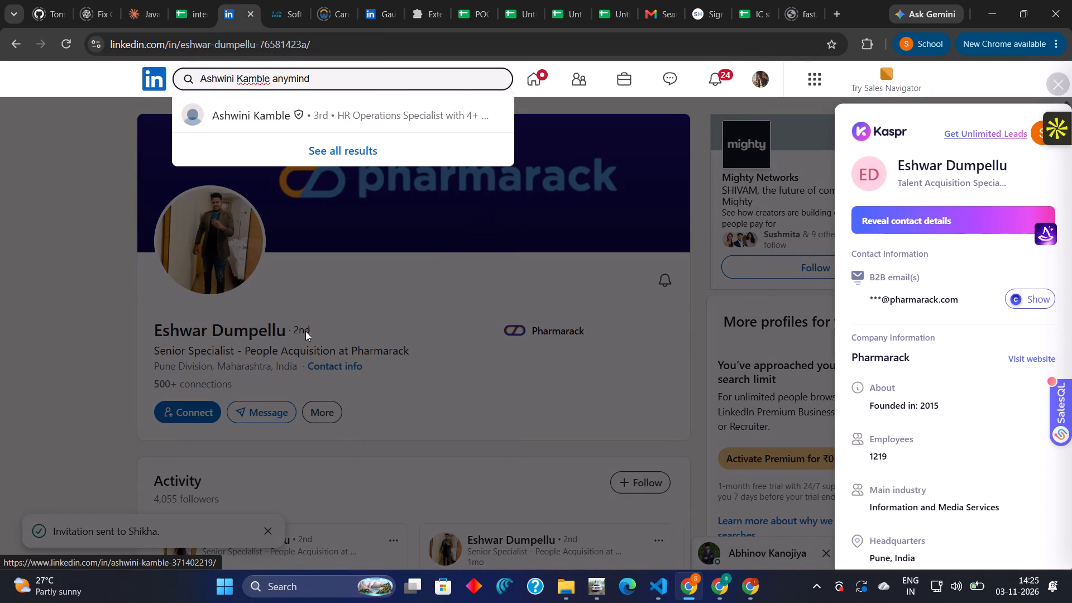
pyautogui.click(307, 112)
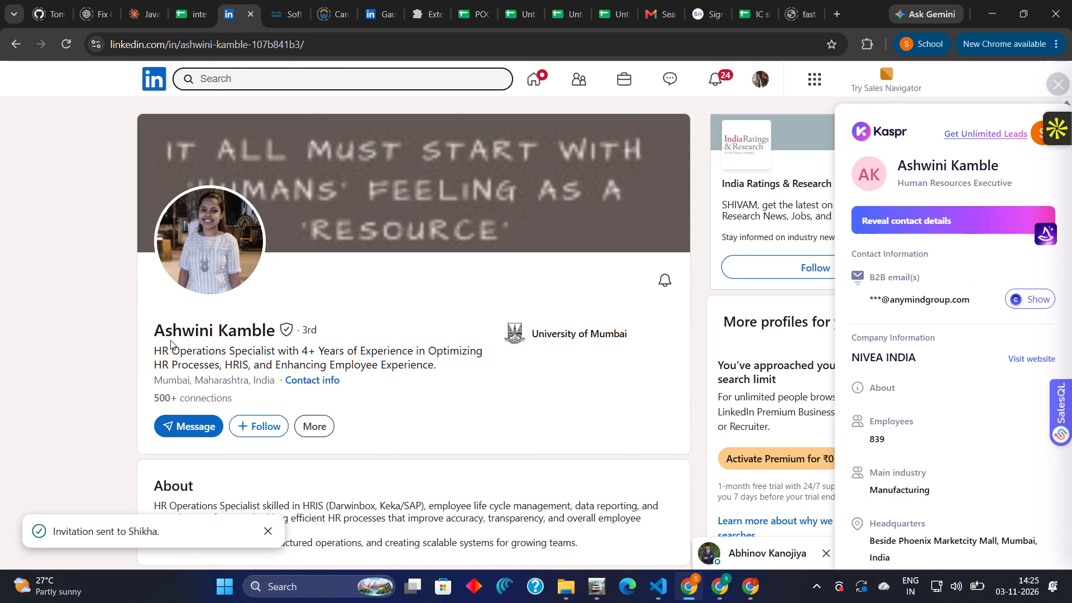
# Copy the contact's name from the LinkedIn profile and run a SignalHire smart search for the full name.
pyautogui.moveTo(146, 328); pyautogui.dragTo(265, 333)
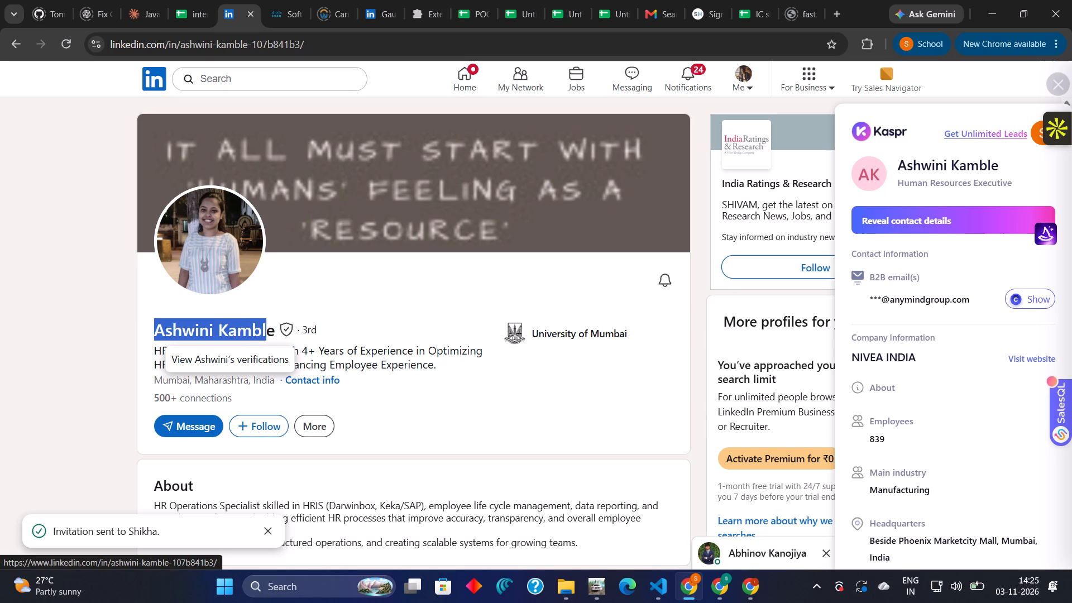
pyautogui.moveTo(265, 333); pyautogui.dragTo(269, 335)
pyautogui.hotkey('ctrl', 'c')
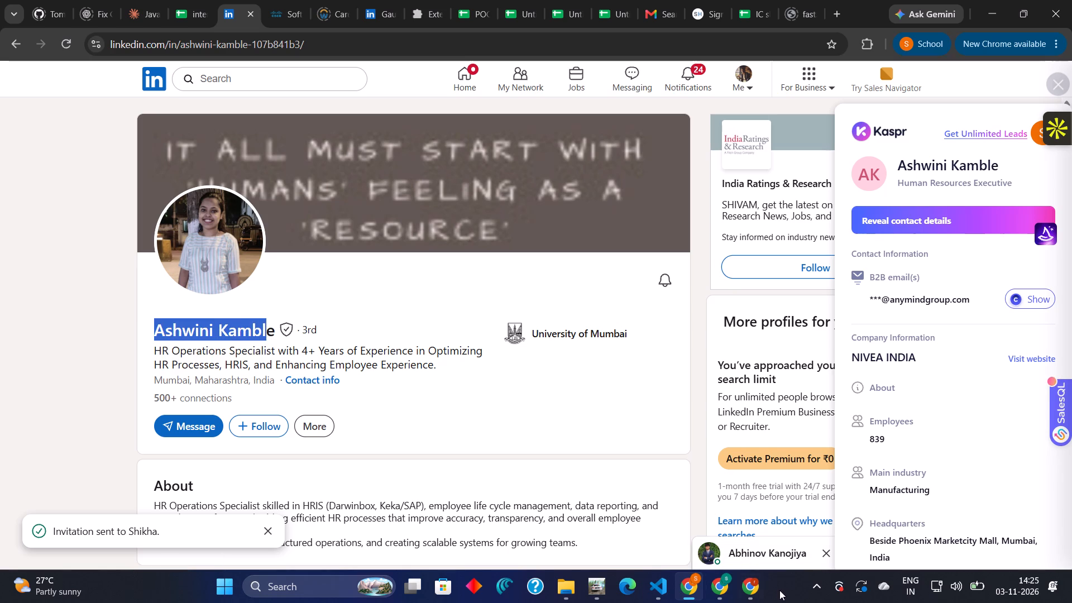
pyautogui.click(762, 588)
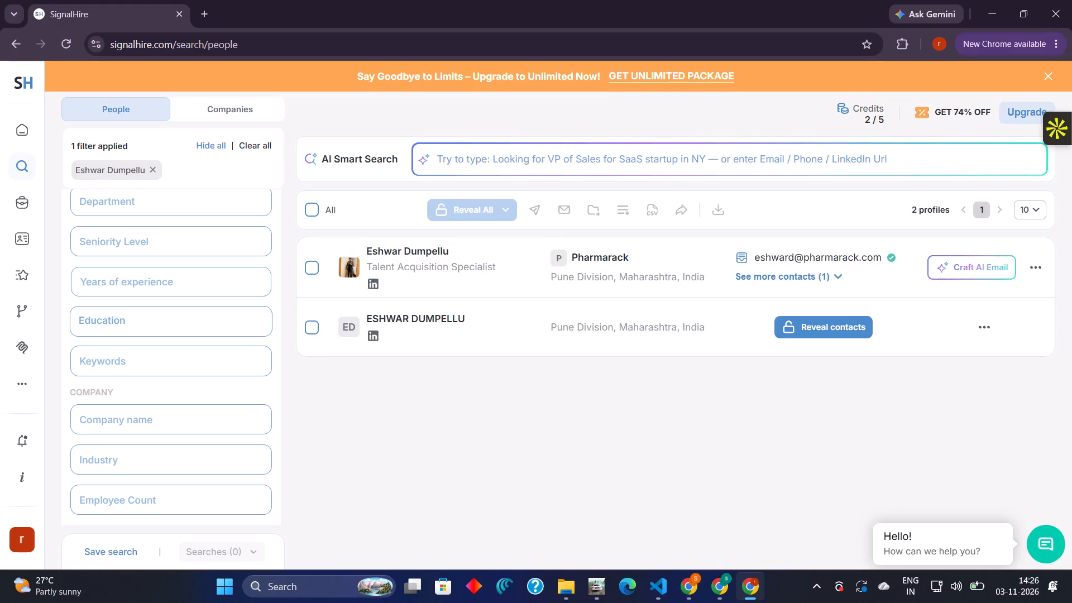
pyautogui.click(572, 168)
pyautogui.hotkey('ctrl', 'v')
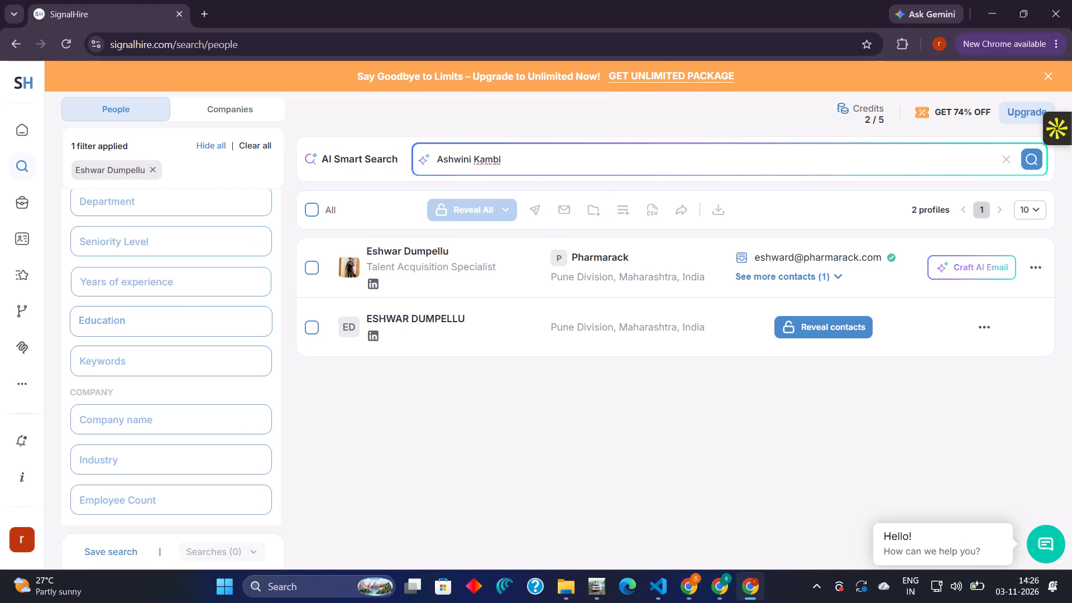
pyautogui.press('e')
pyautogui.hotkey('shift', 'Return')
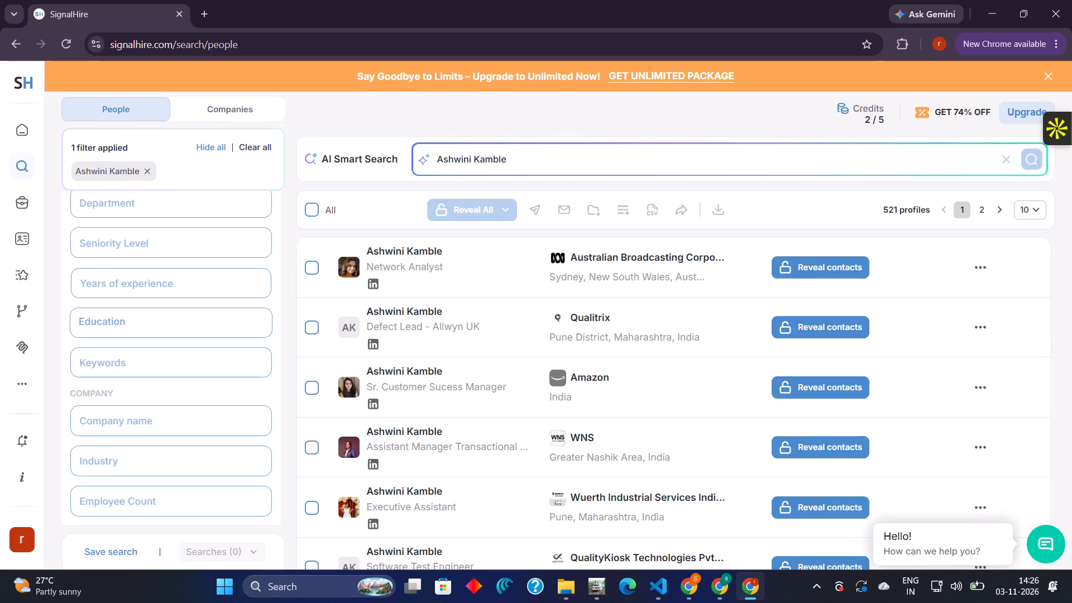
# Find the AnyMind Group Human Resources Executive in the people results and reveal the contacts.
pyautogui.scroll(-4, 818, 339)
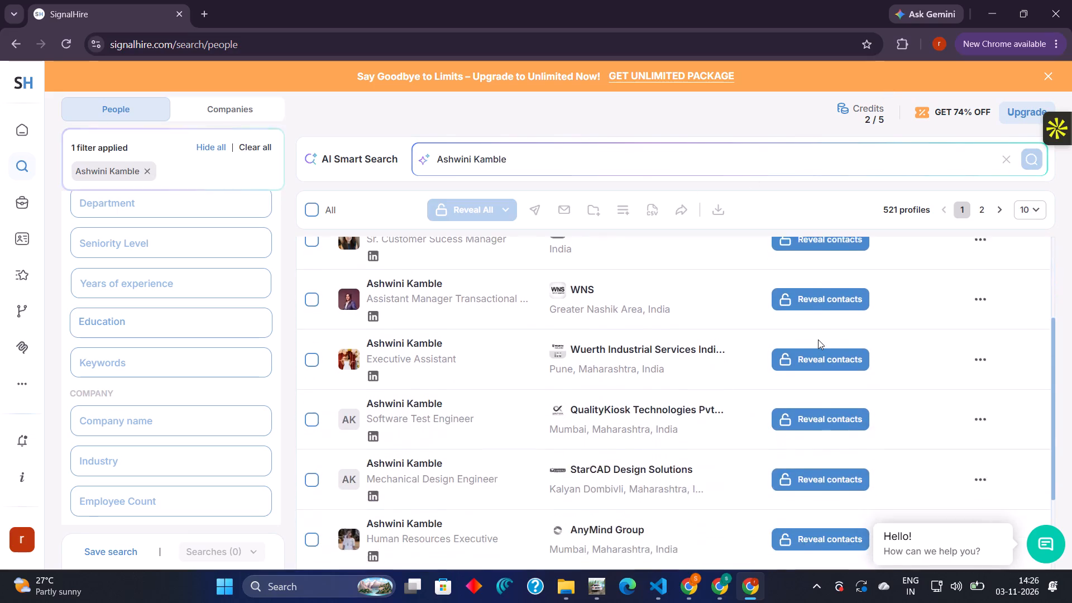
pyautogui.scroll(-5, 818, 339)
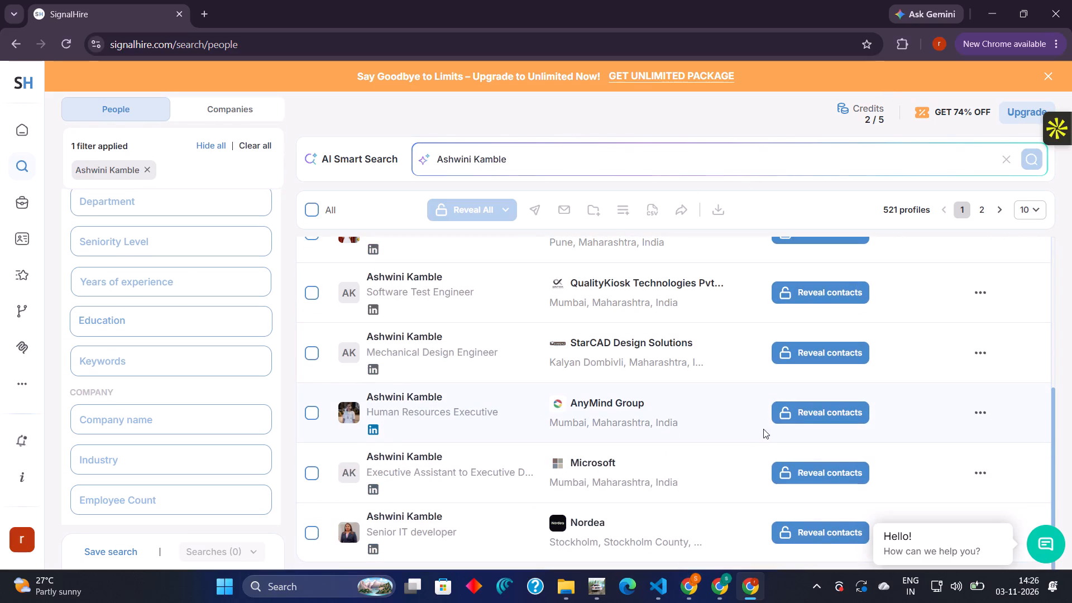
pyautogui.click(802, 410)
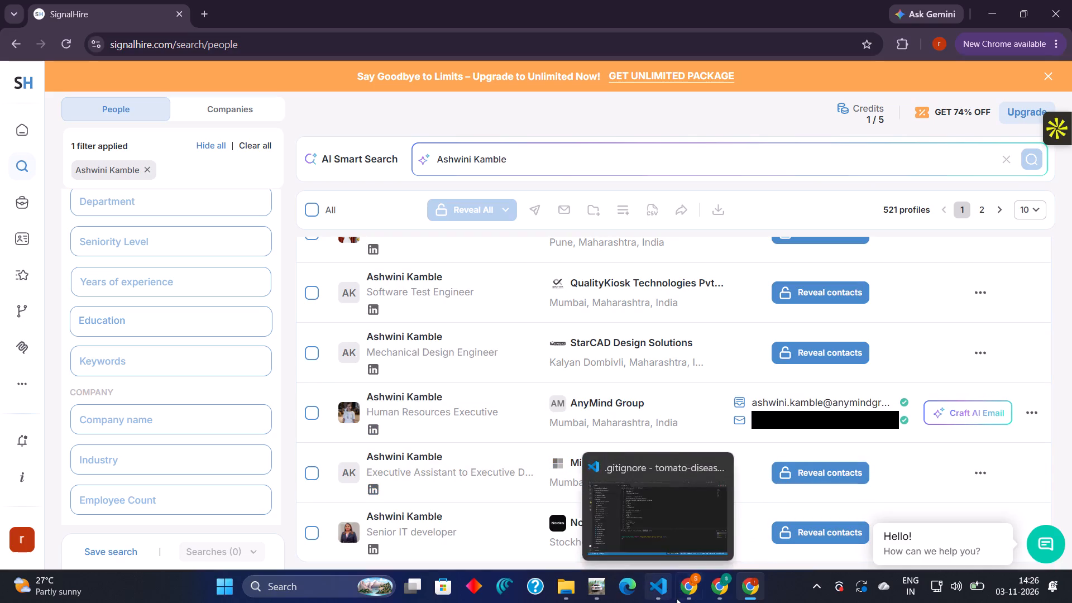
# Switch to the internship data spreadsheet and copy the contact name in cell B999.
pyautogui.click(691, 525)
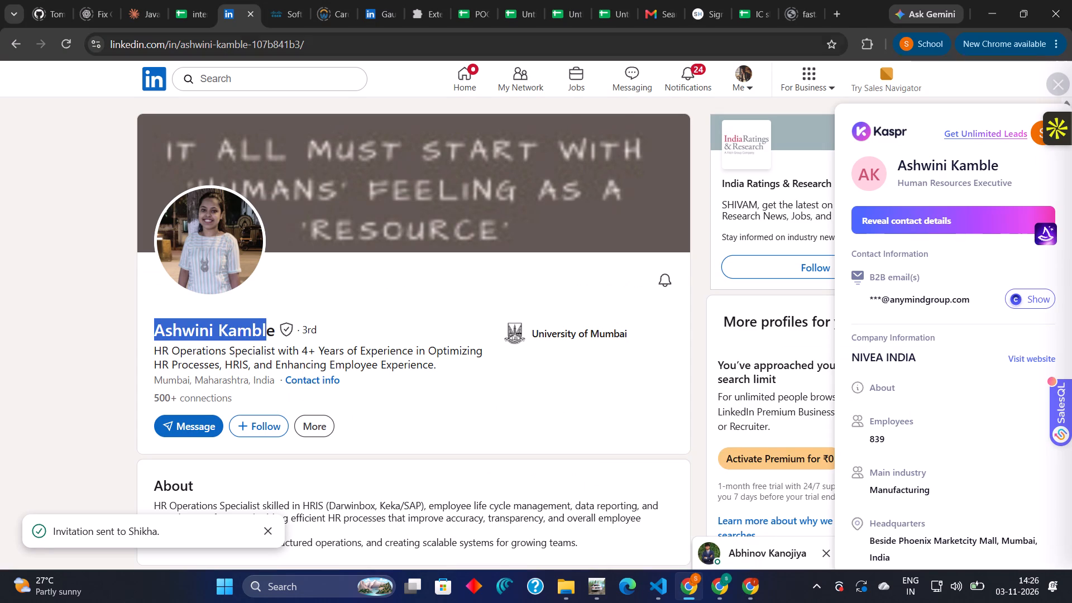
pyautogui.click(204, 14)
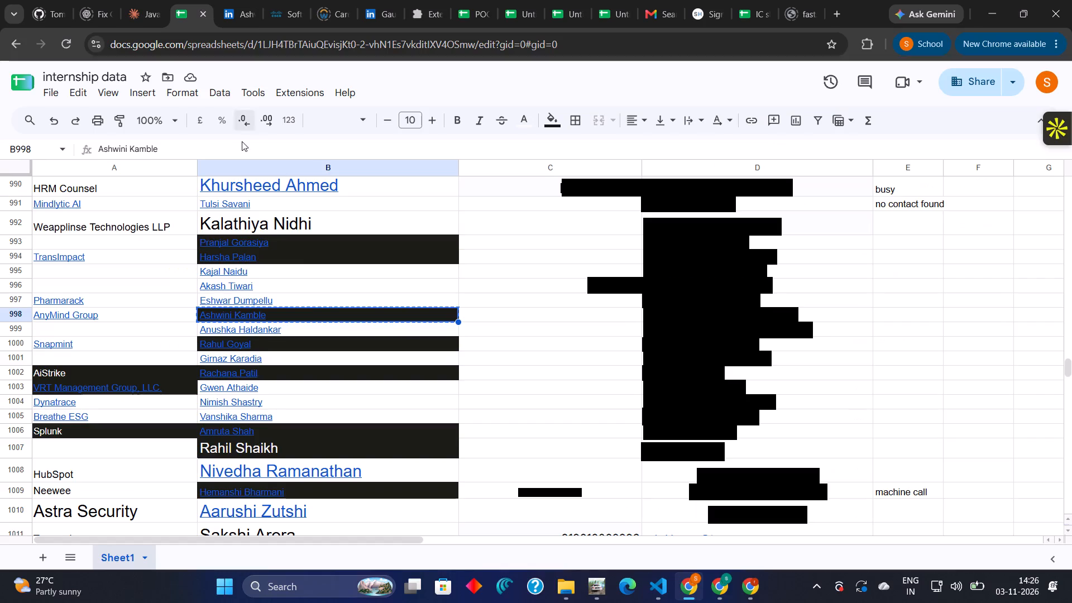
pyautogui.click(310, 324)
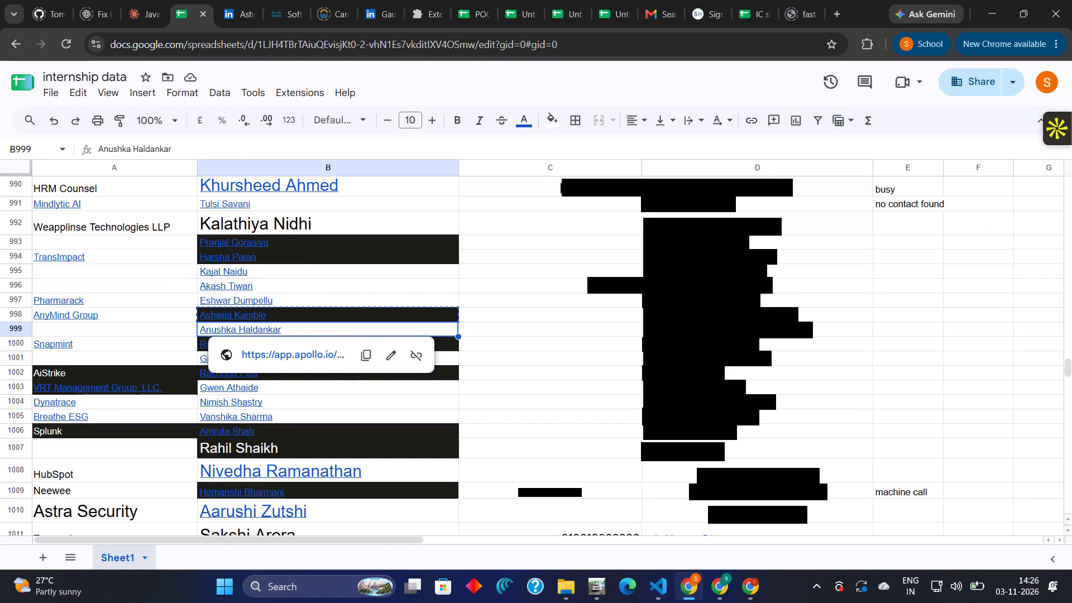
pyautogui.hotkey('ctrl', 'c')
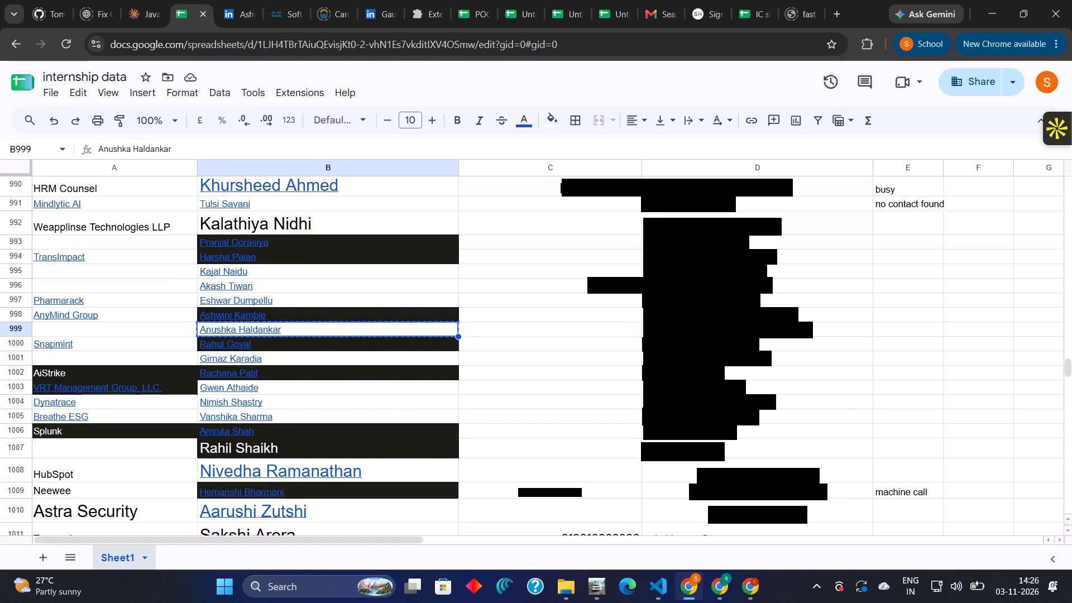
# Return to SignalHire and replace the smart search text with the contact name copied from cell B999, running the search.
pyautogui.click(750, 545)
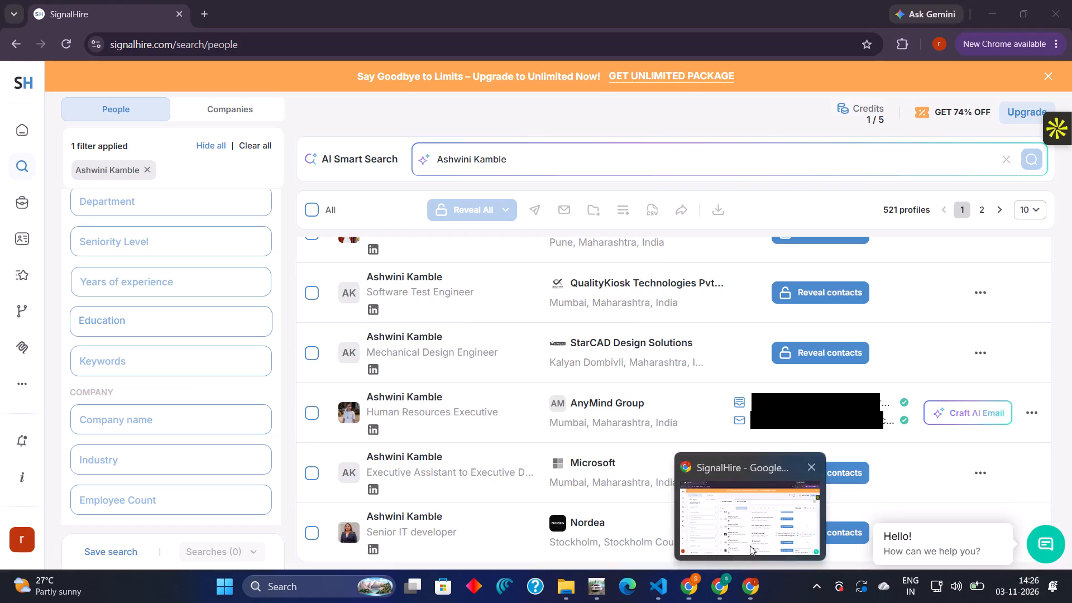
pyautogui.click(691, 171)
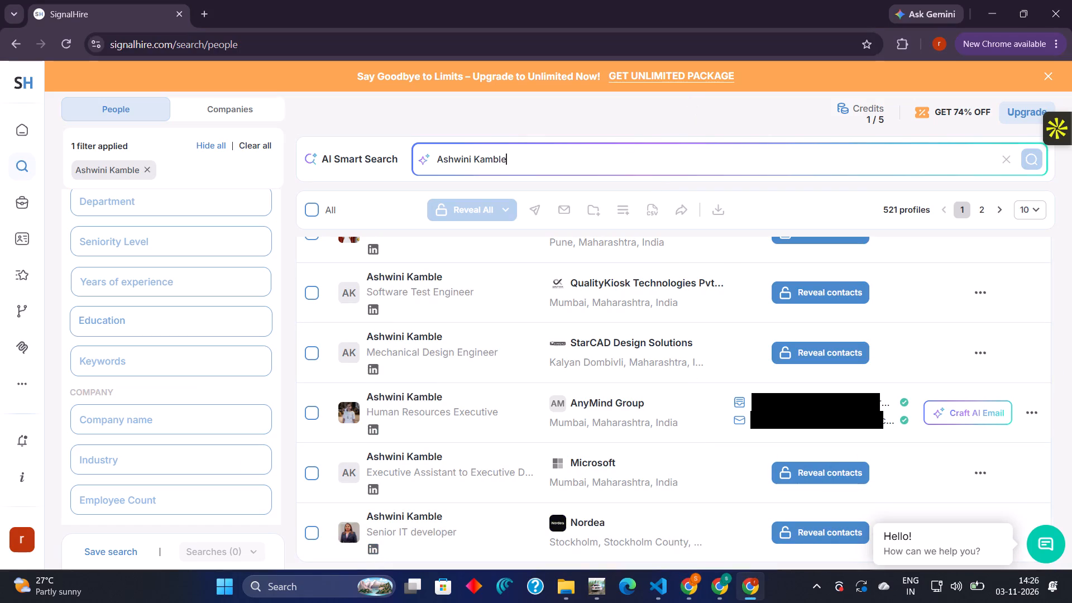
pyautogui.press('BackSpace')
pyautogui.press('BackSpace')
pyautogui.press('BackSpace')
pyautogui.press('BackSpace')
pyautogui.press('BackSpace')
pyautogui.press('BackSpace')
pyautogui.press('BackSpace')
pyautogui.press('BackSpace')
pyautogui.press('BackSpace')
pyautogui.press('BackSpace')
pyautogui.press('BackSpace')
pyautogui.press('BackSpace')
pyautogui.press('BackSpace')
pyautogui.press('BackSpace')
pyautogui.press('BackSpace')
pyautogui.press('BackSpace')
pyautogui.press('BackSpace')
pyautogui.press('BackSpace')
pyautogui.press('BackSpace')
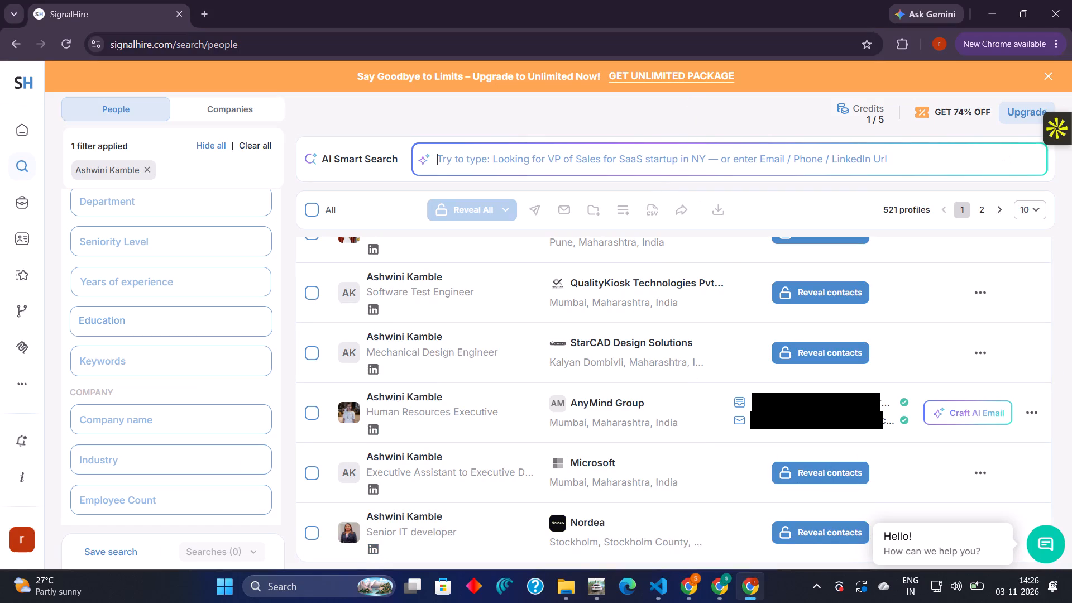
pyautogui.hotkey('ctrl', 'v')
pyautogui.press('Return')
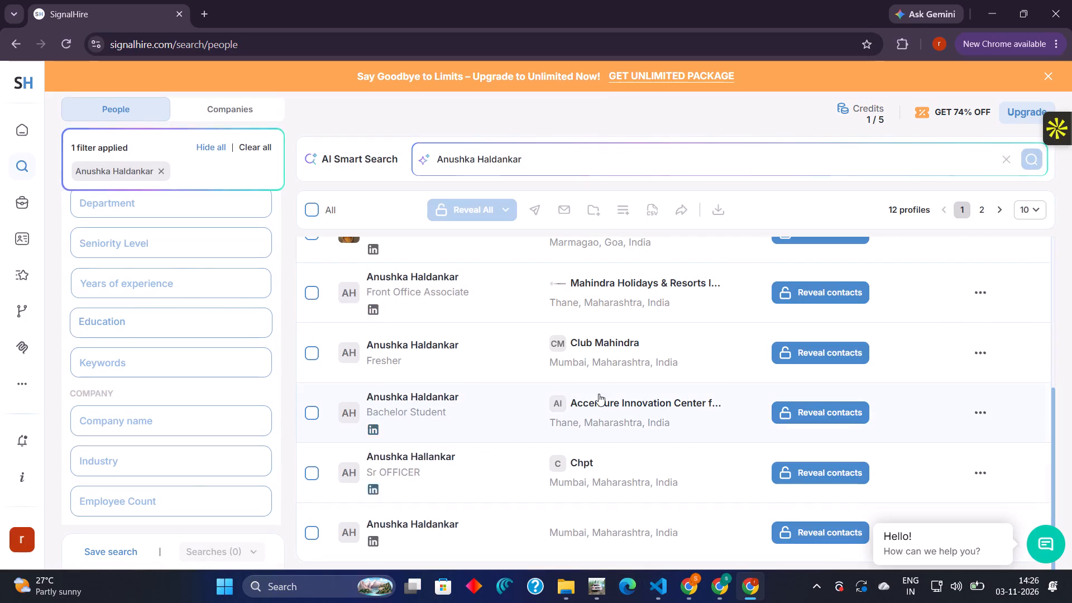
# Find the first AnyMind Group Executive HR in the people results and reveal the contacts.
pyautogui.scroll(7, 597, 390)
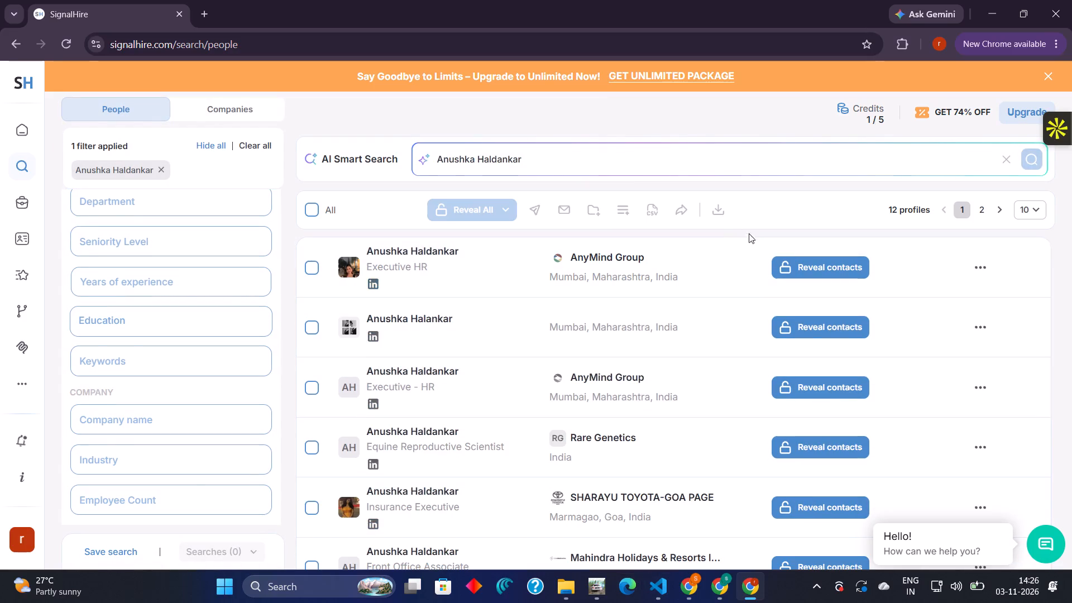
pyautogui.click(851, 261)
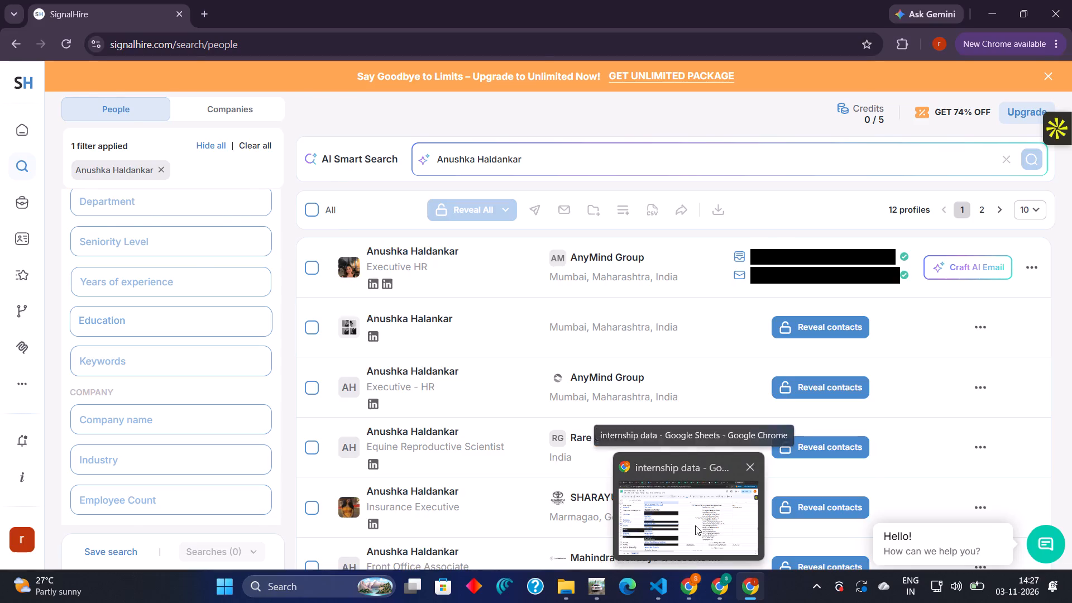
pyautogui.click(695, 525)
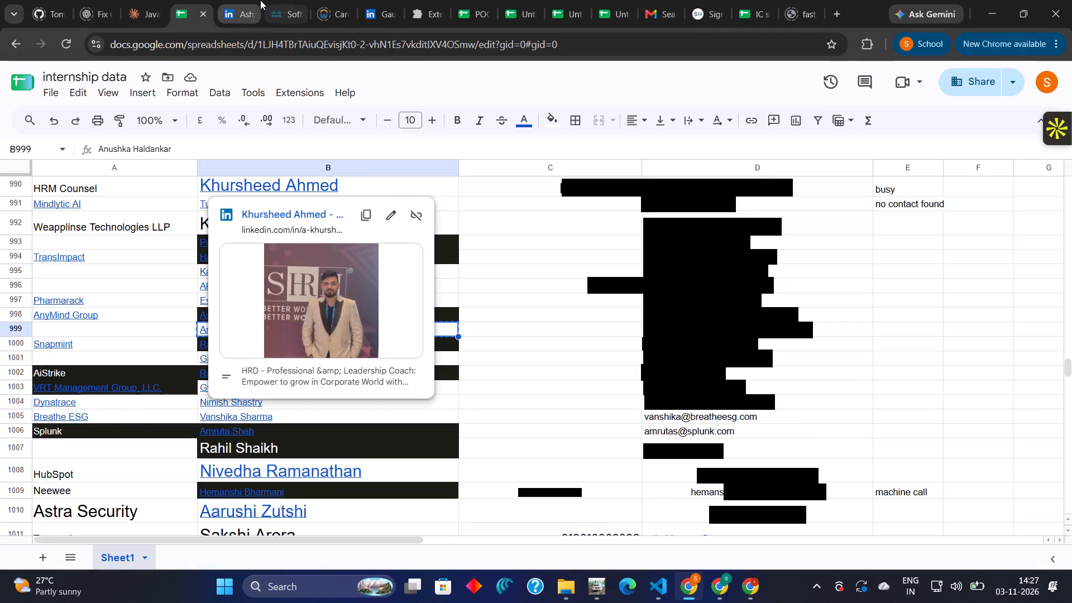
pyautogui.click(242, 0)
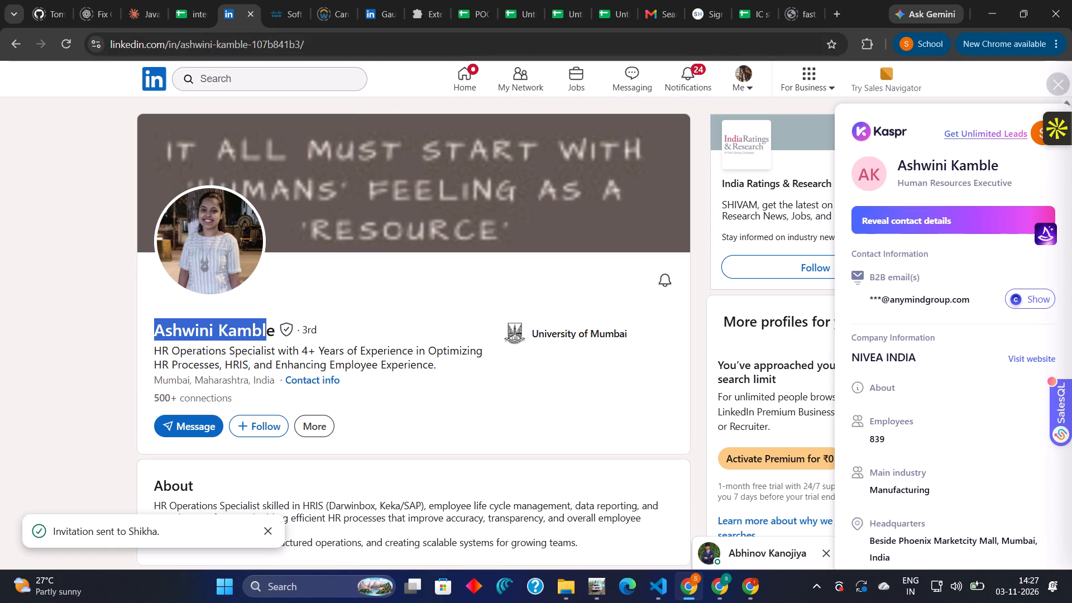
pyautogui.click(266, 71)
pyautogui.hotkey('ctrl', 'v')
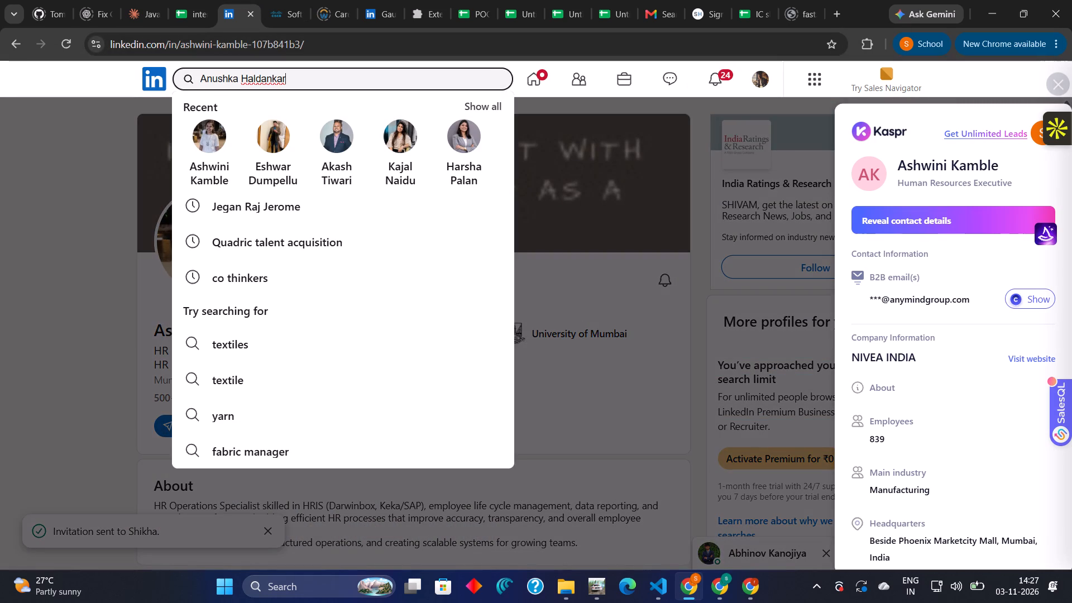
pyautogui.click(271, 121)
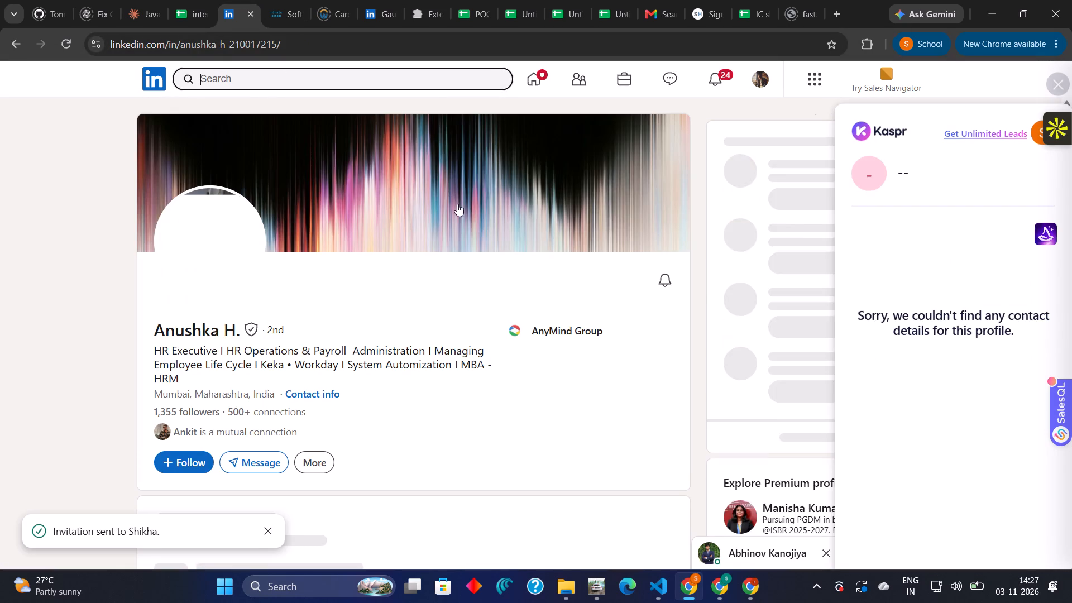
pyautogui.scroll(-1, 513, 281)
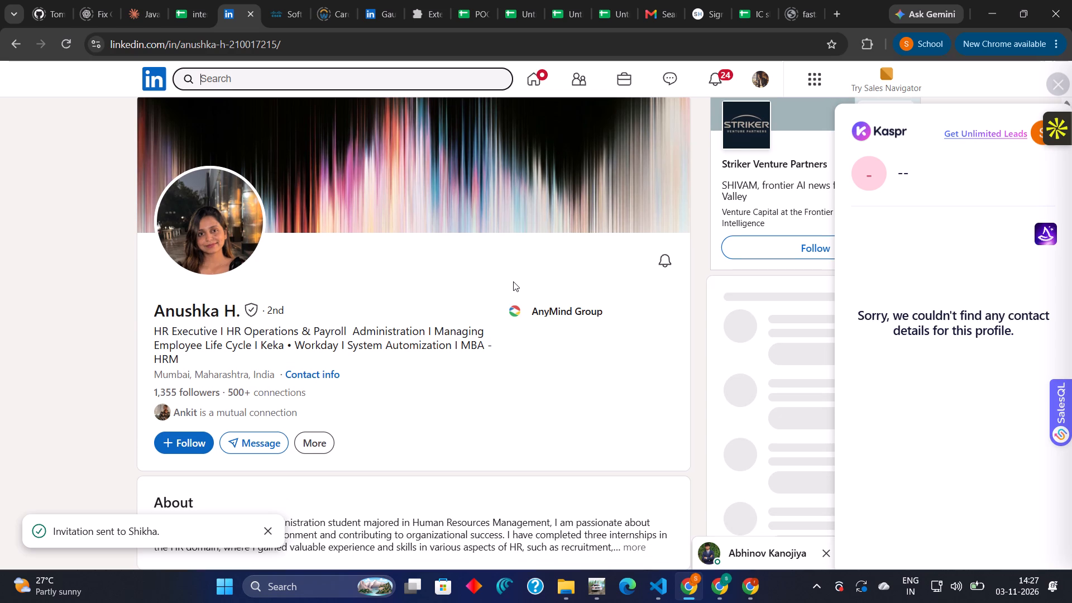
pyautogui.scroll(-6, 513, 281)
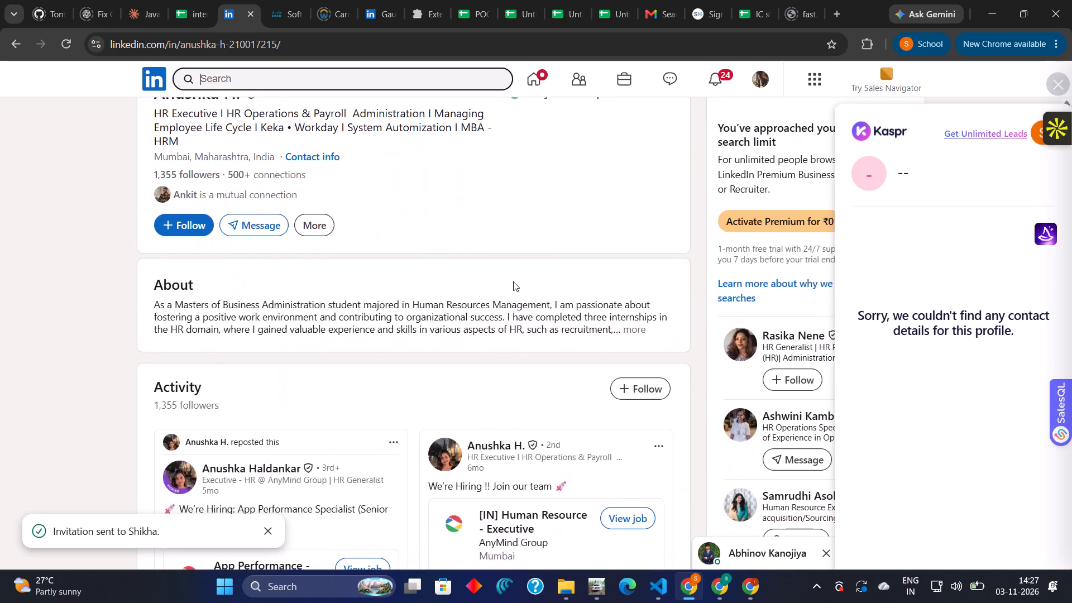
pyautogui.scroll(-3, 513, 281)
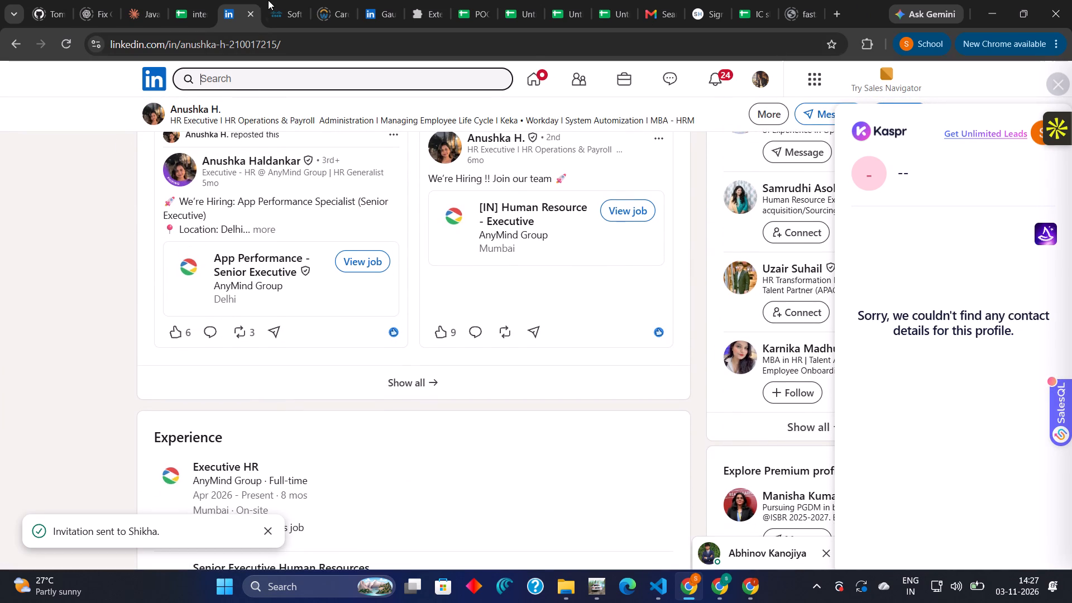
# Return to the internship data spreadsheet and look through the contact rows below row 999.
pyautogui.click(197, 0)
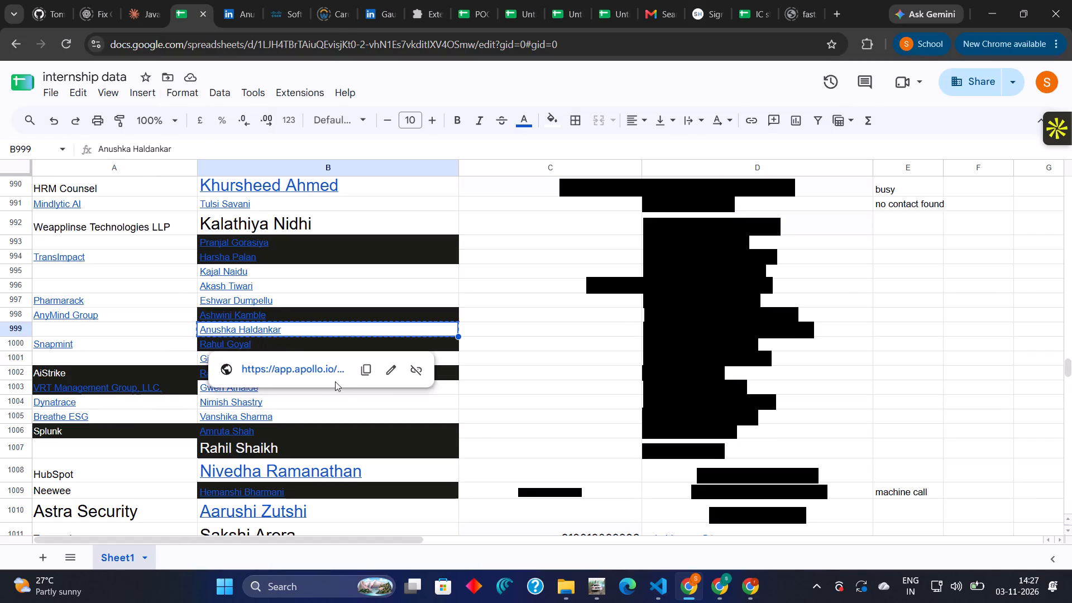
pyautogui.scroll(-1, 466, 434)
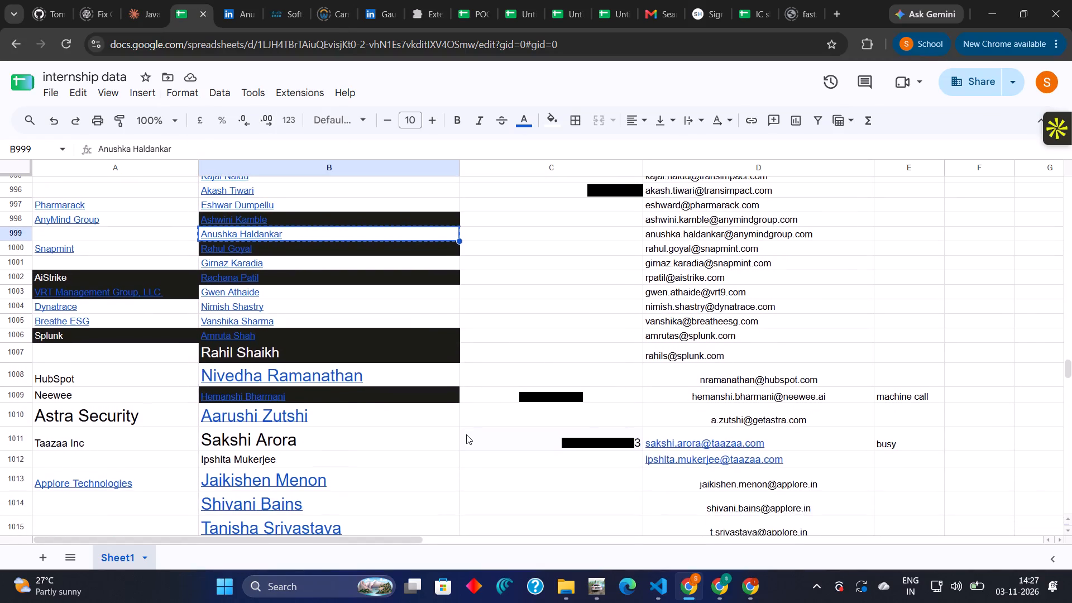
pyautogui.scroll(-1, 466, 434)
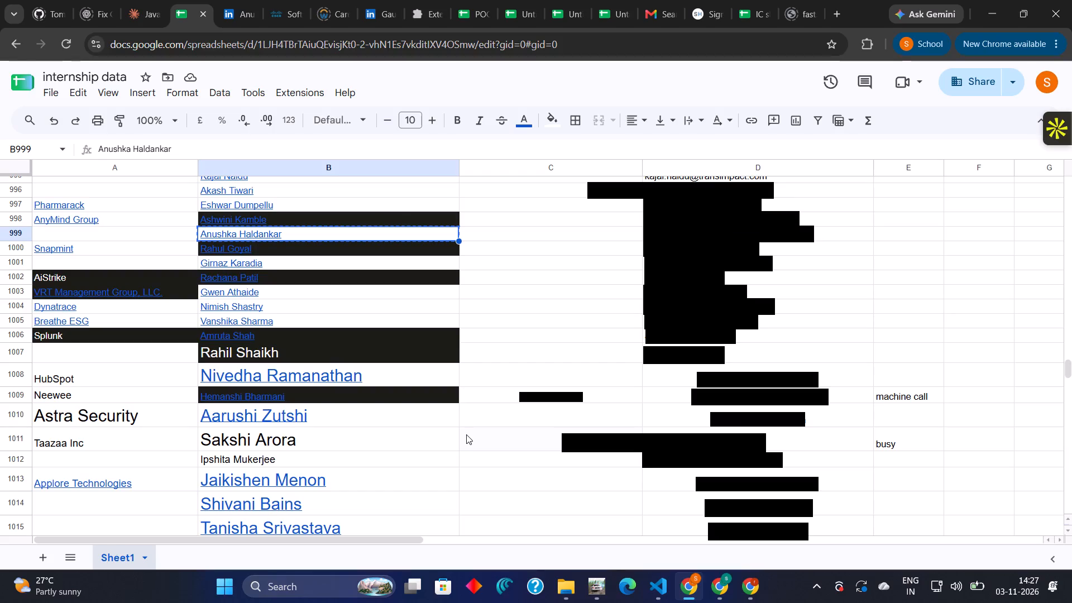
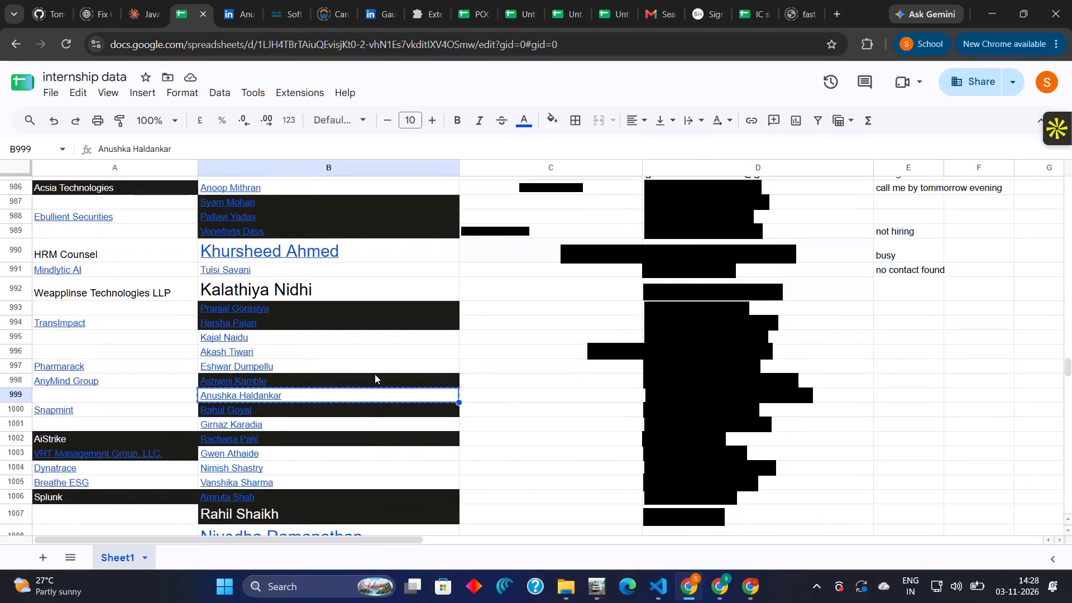
# Select the phone number cell C996 in the last contact row of the TransImpact group.
pyautogui.scroll(1, 375, 374)
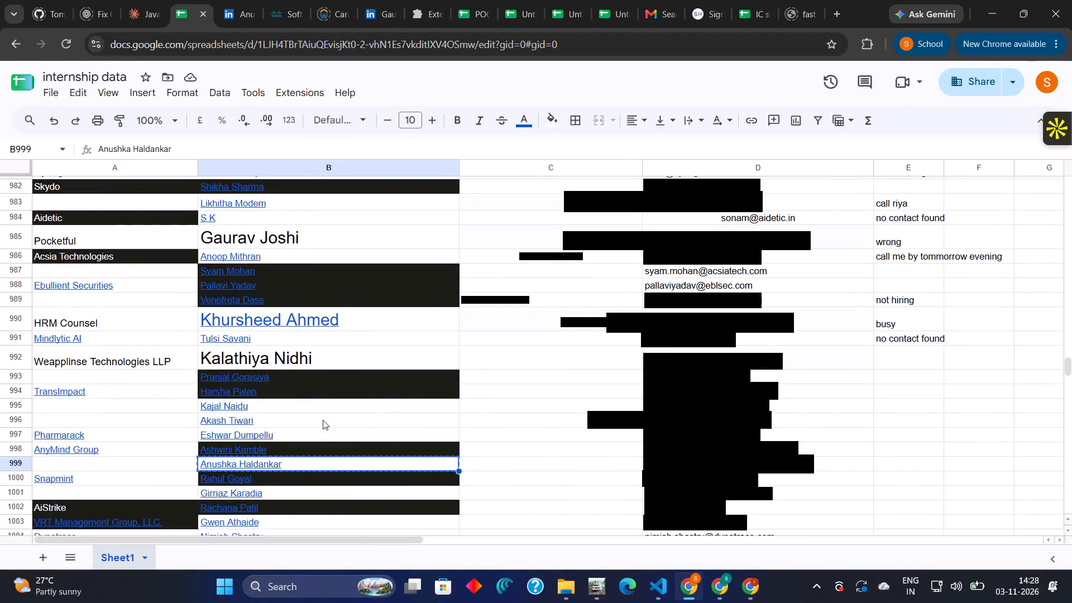
pyautogui.click(600, 420)
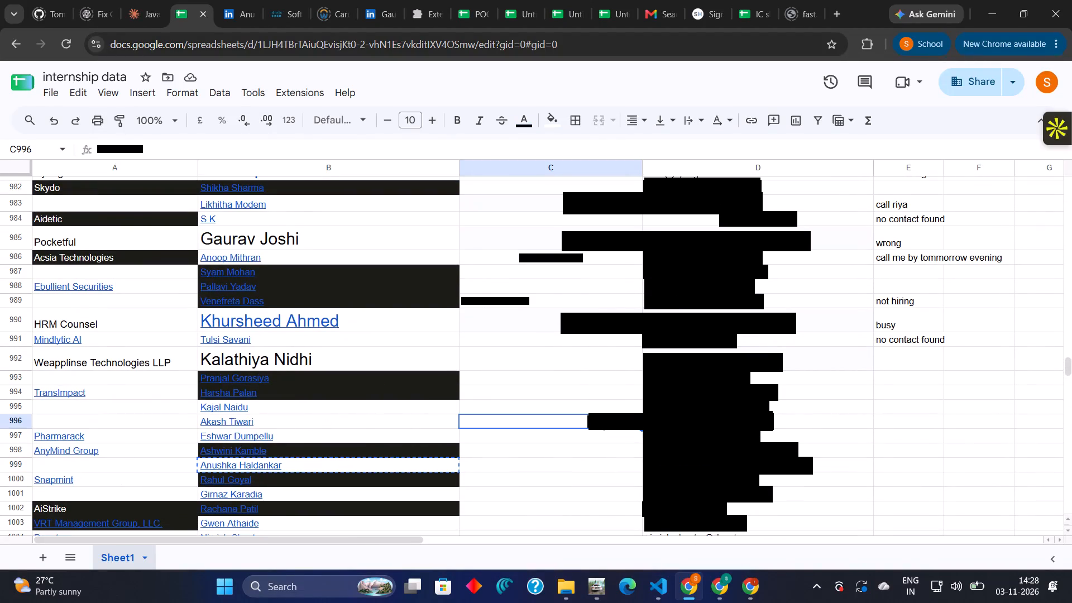
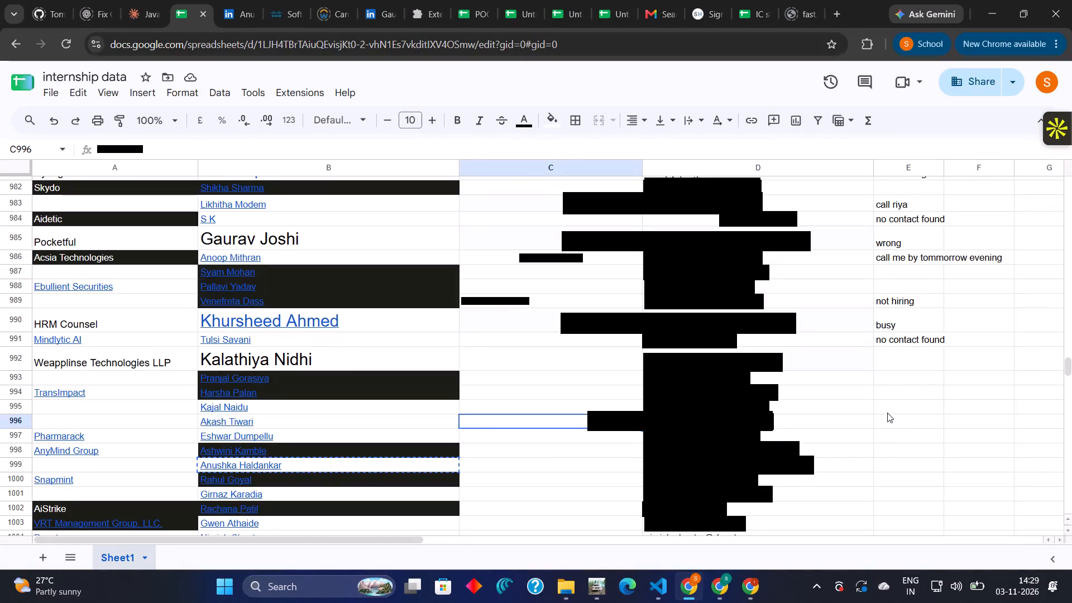
# Enter the call status "not hiring" in cell E995, beside the third contact of the TransImpact group.
pyautogui.click(887, 412)
pyautogui.write('not hiring')
pyautogui.click(797, 473)
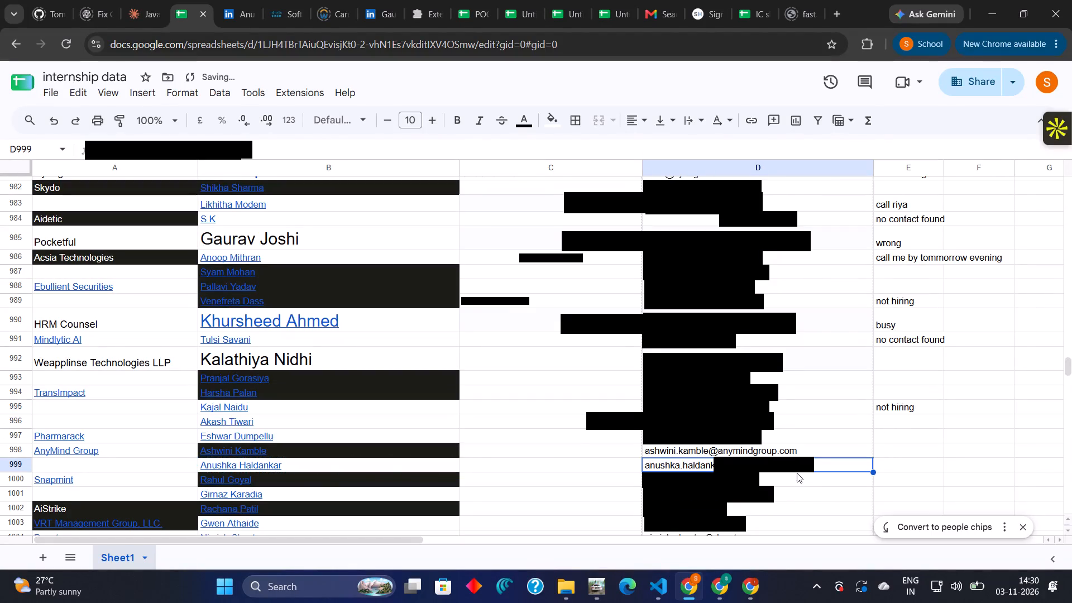
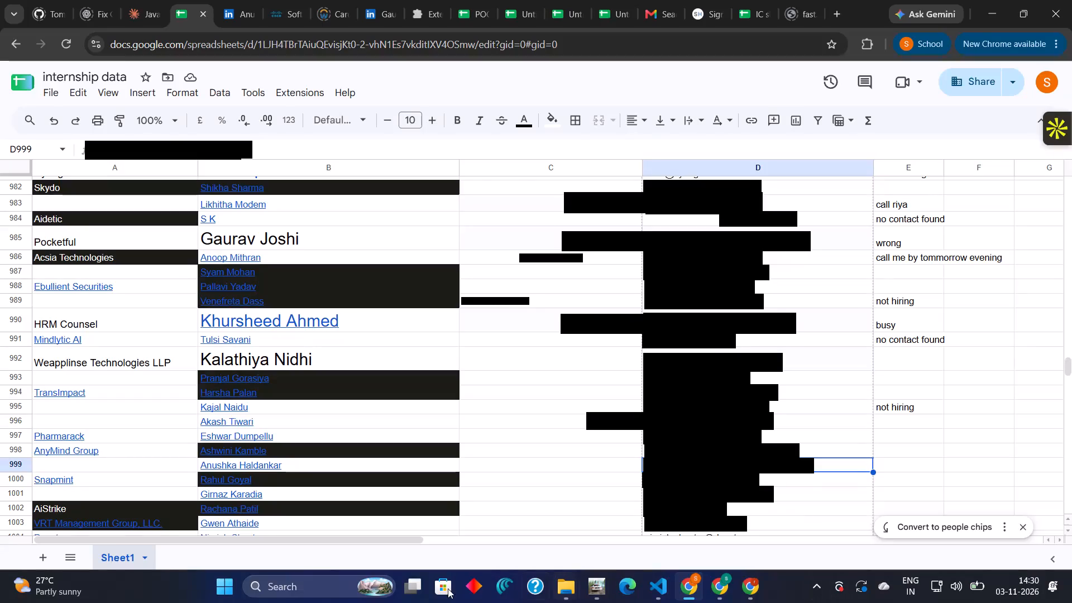
# Launch another Google Chrome window and add a new profile, choosing to sign in with a Google Account.
pyautogui.click(321, 587)
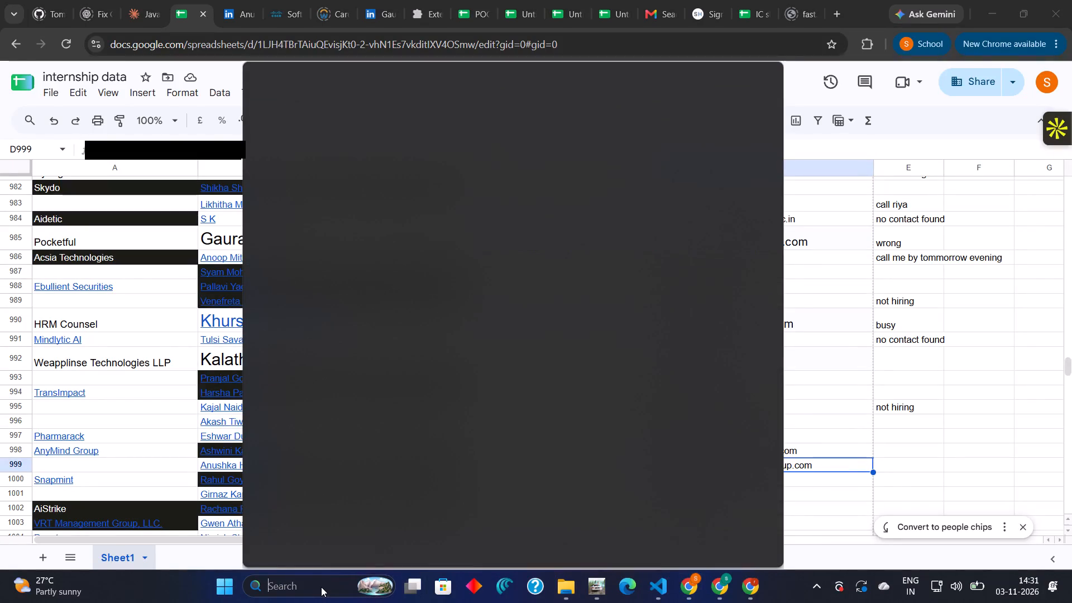
pyautogui.click(518, 264)
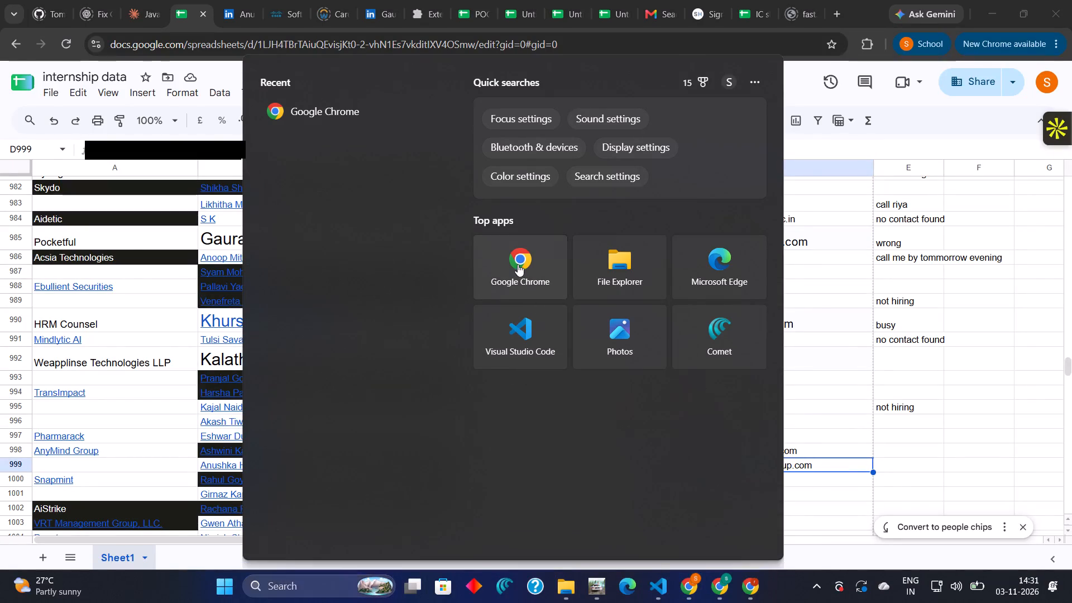
pyautogui.scroll(-7, 569, 346)
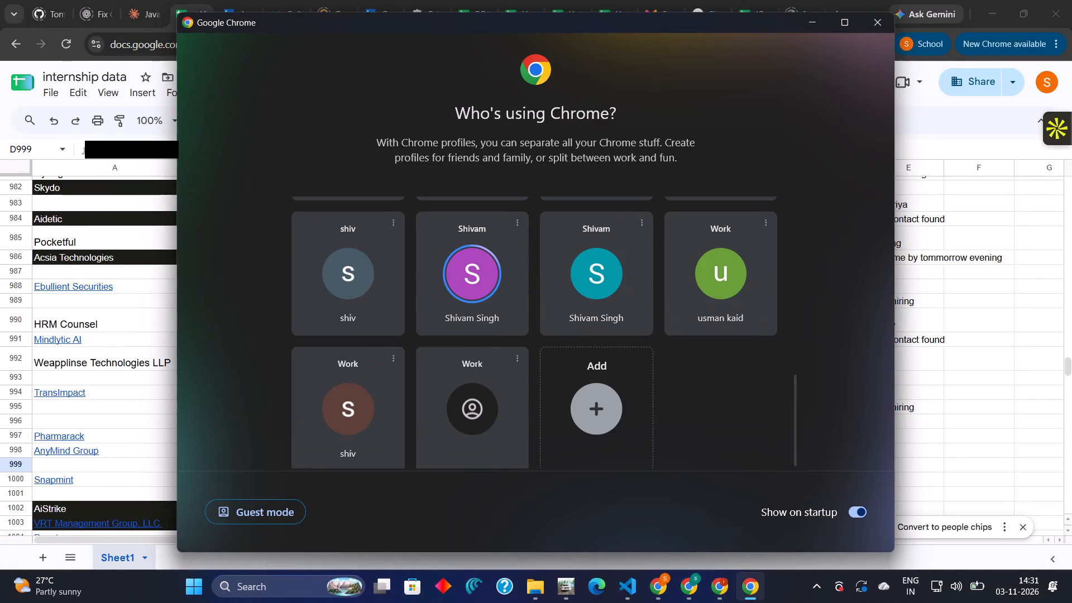
pyautogui.click(590, 392)
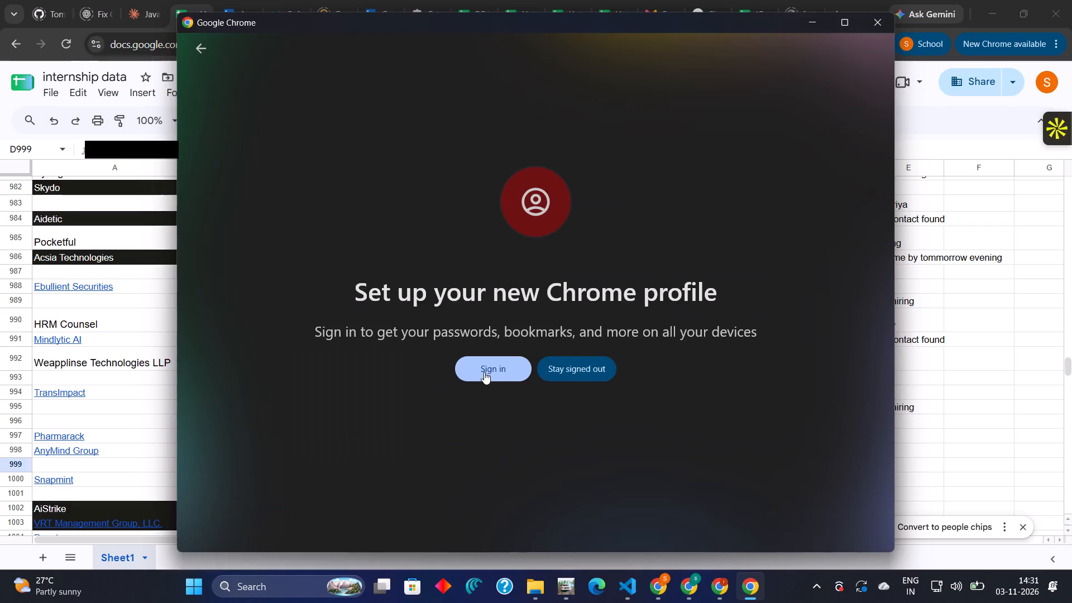
pyautogui.click(492, 362)
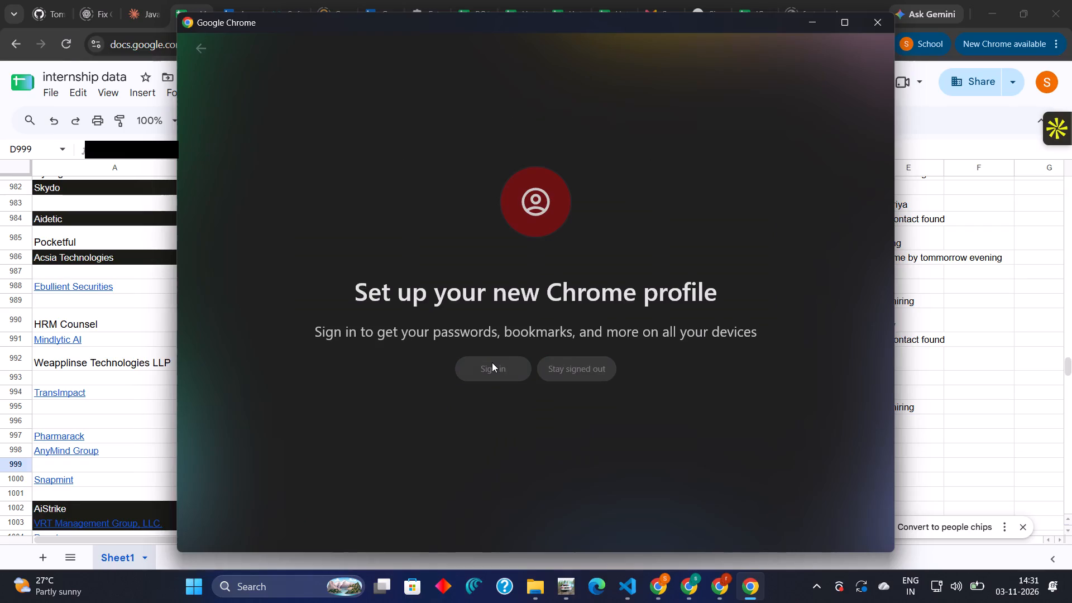
# Start creating a new Google Account for the new Chrome profile.
pyautogui.click(687, 374)
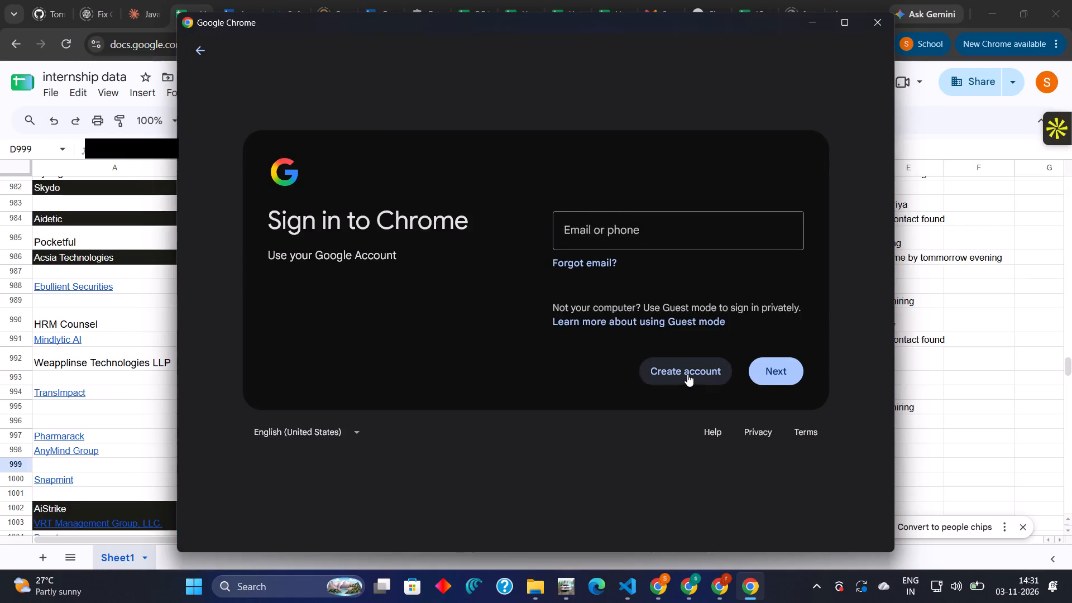
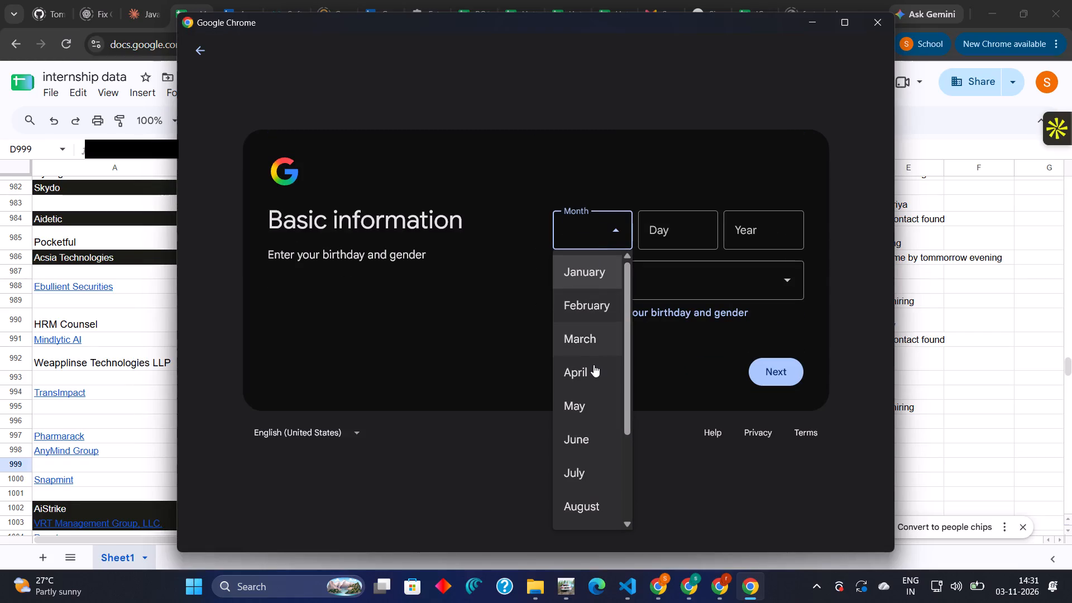
# Fill in the new Google Account's basic information with the date of birth and gender Male, and continue to the username page.
pyautogui.click(591, 358)
pyautogui.click(661, 224)
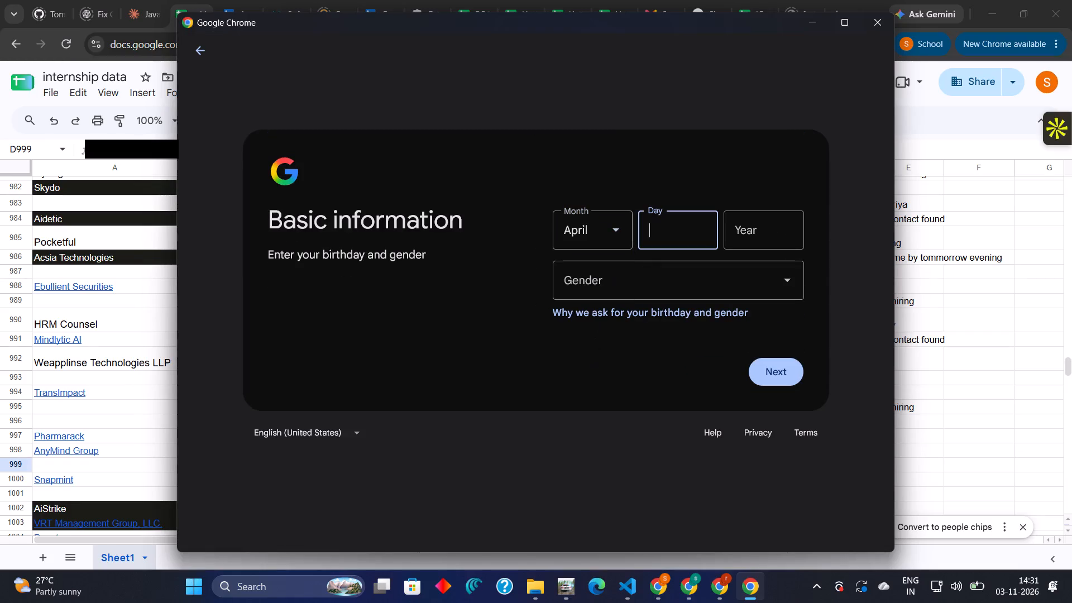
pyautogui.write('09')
pyautogui.click(764, 233)
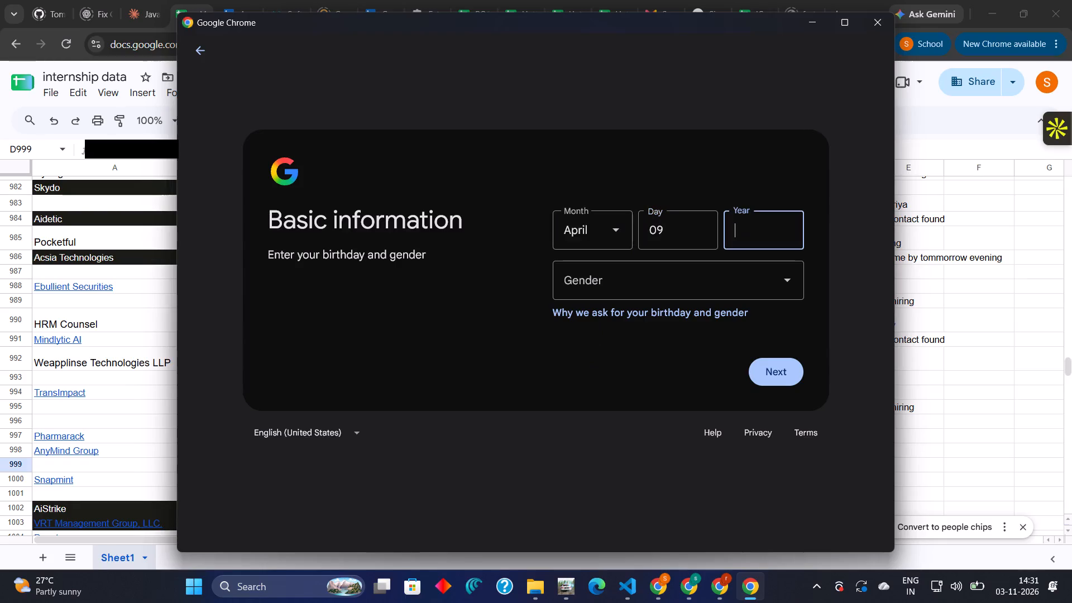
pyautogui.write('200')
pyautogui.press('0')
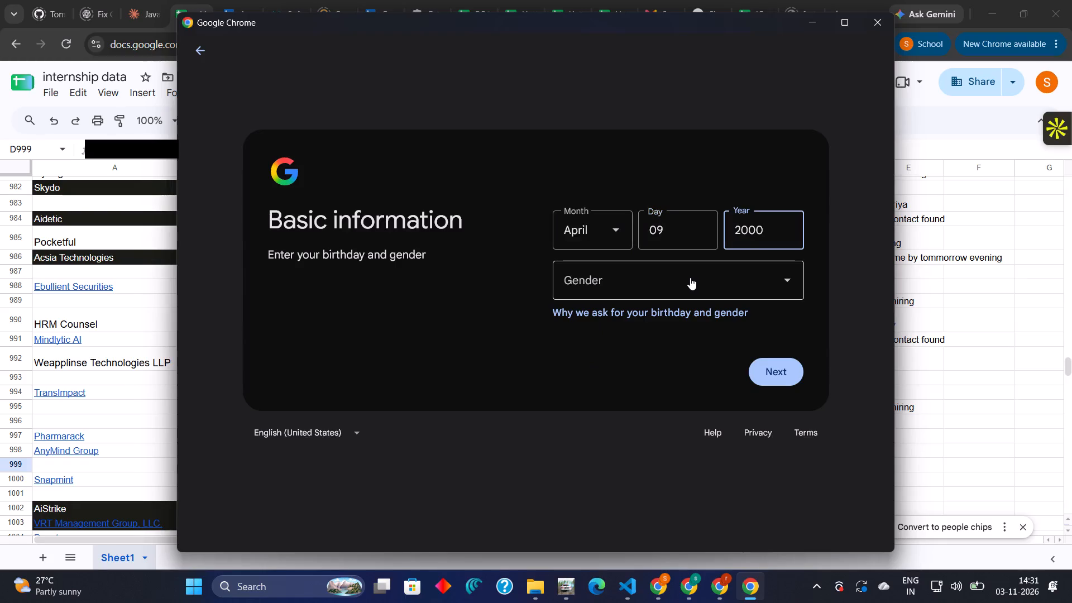
pyautogui.click(690, 277)
pyautogui.click(650, 360)
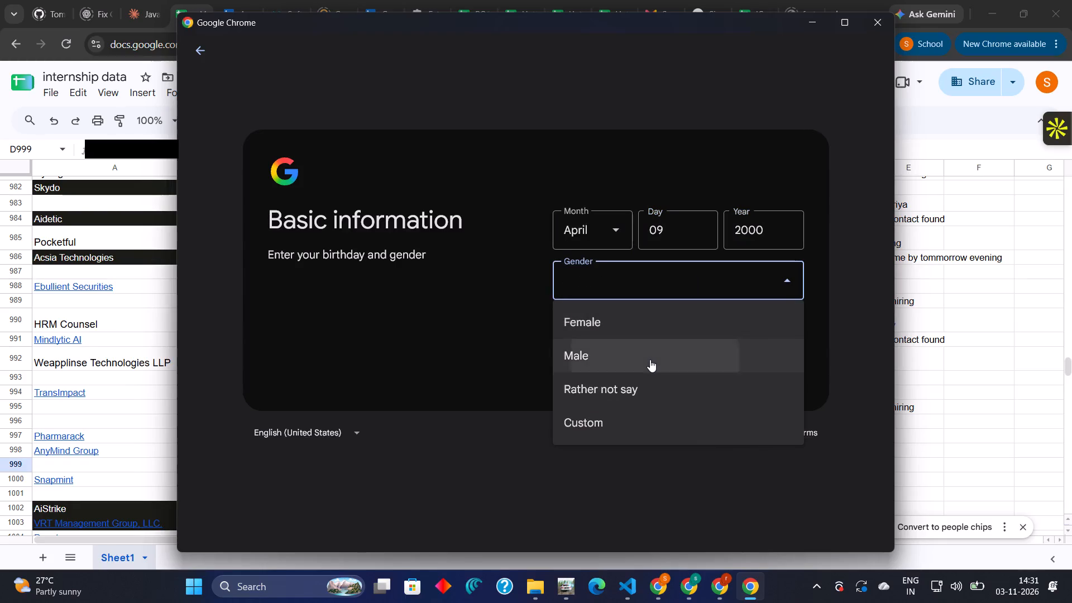
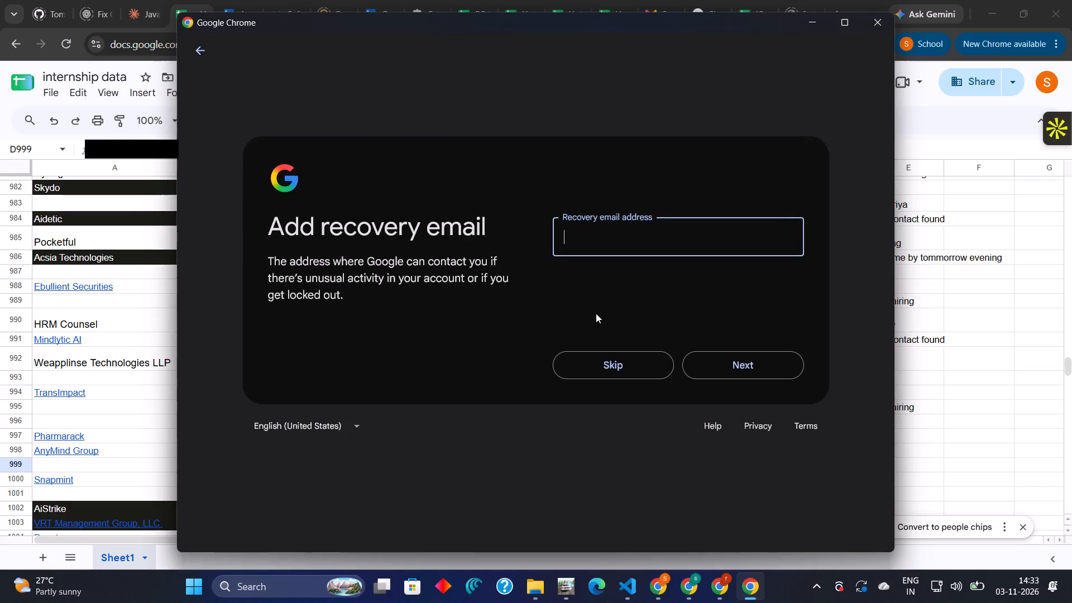
# Skip adding a recovery email and a recovery contact for the new Google Account.
pyautogui.click(613, 362)
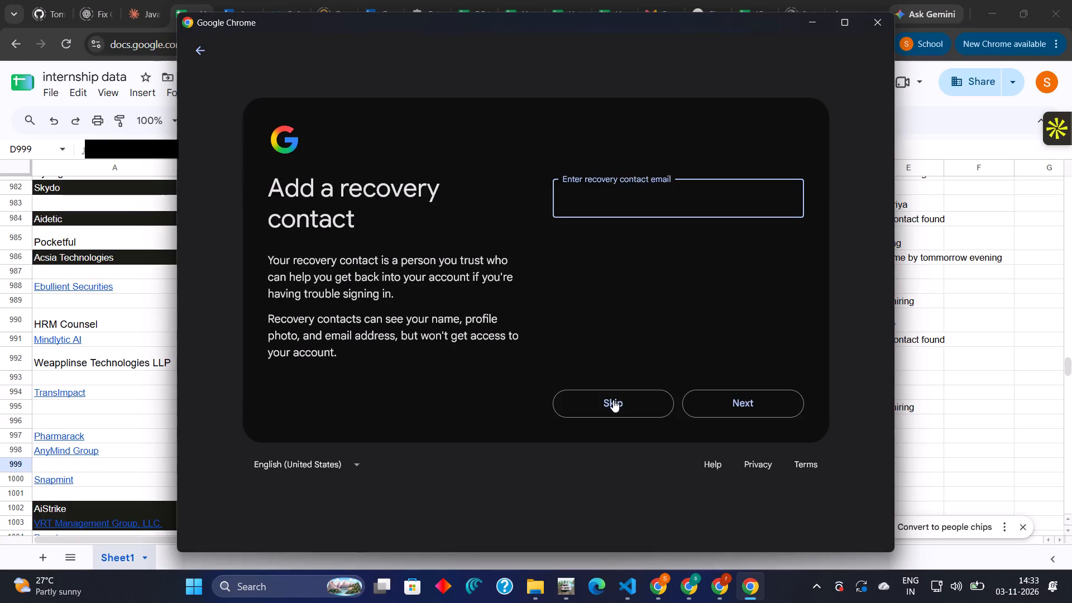
pyautogui.click(613, 400)
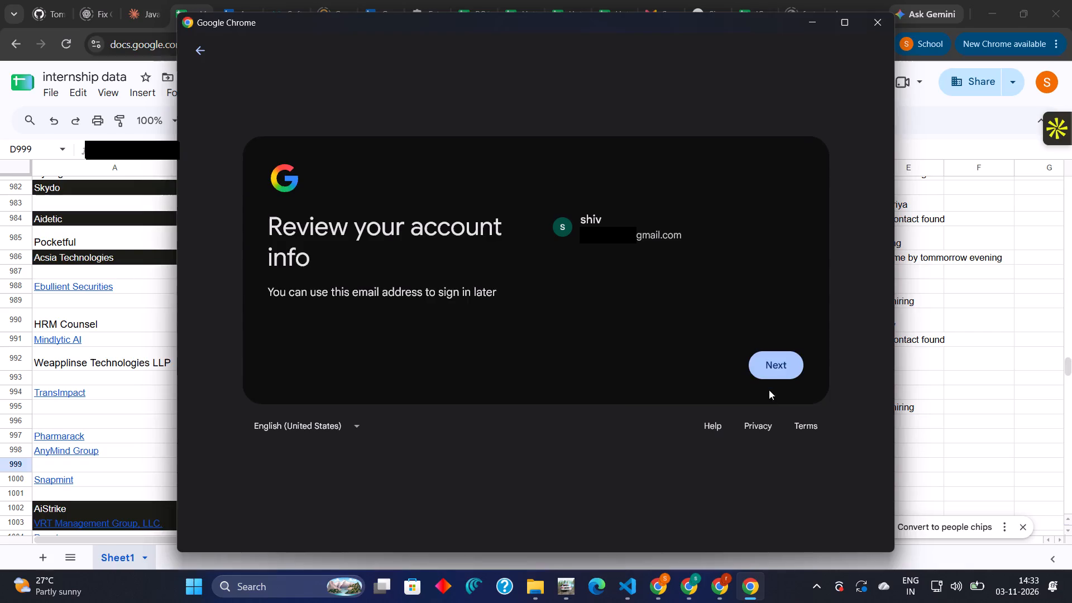
# Accept the reviewed account info and agree to Google's Privacy and Terms to create the account.
pyautogui.click(774, 366)
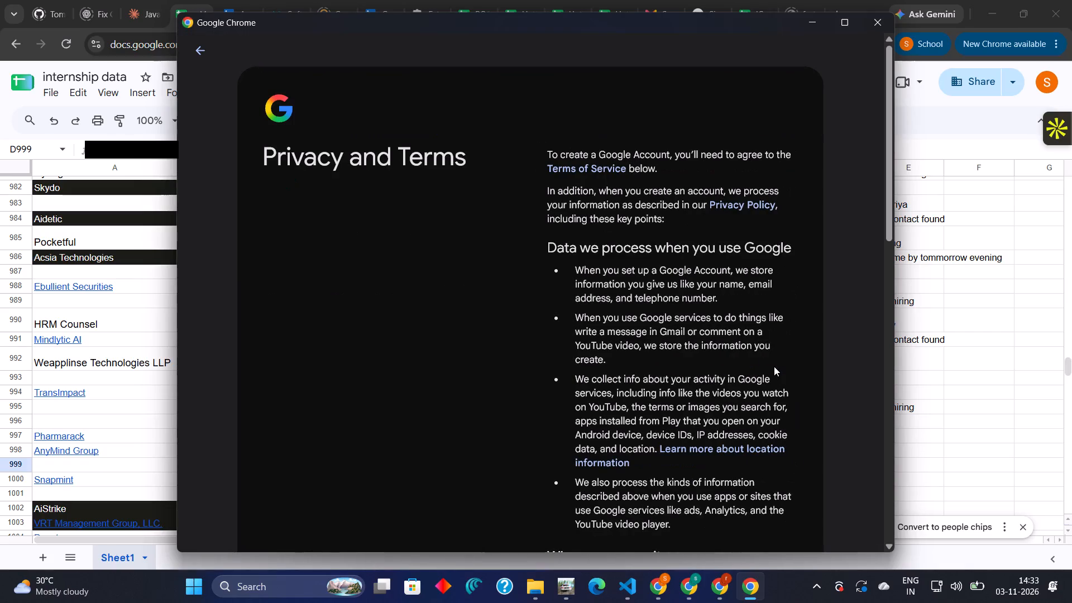
pyautogui.scroll(-5, 774, 366)
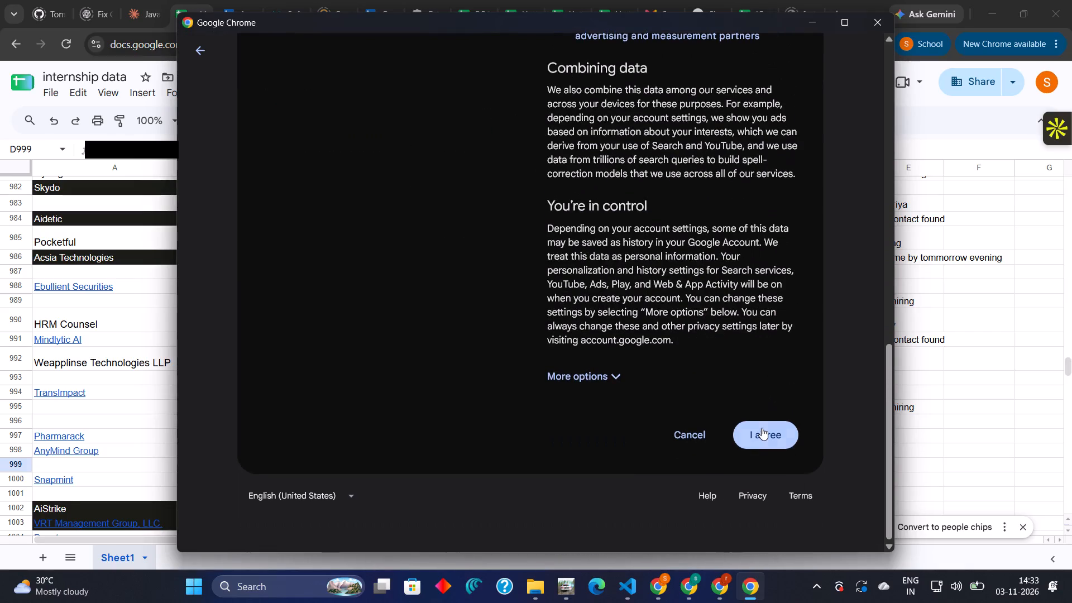
pyautogui.click(762, 434)
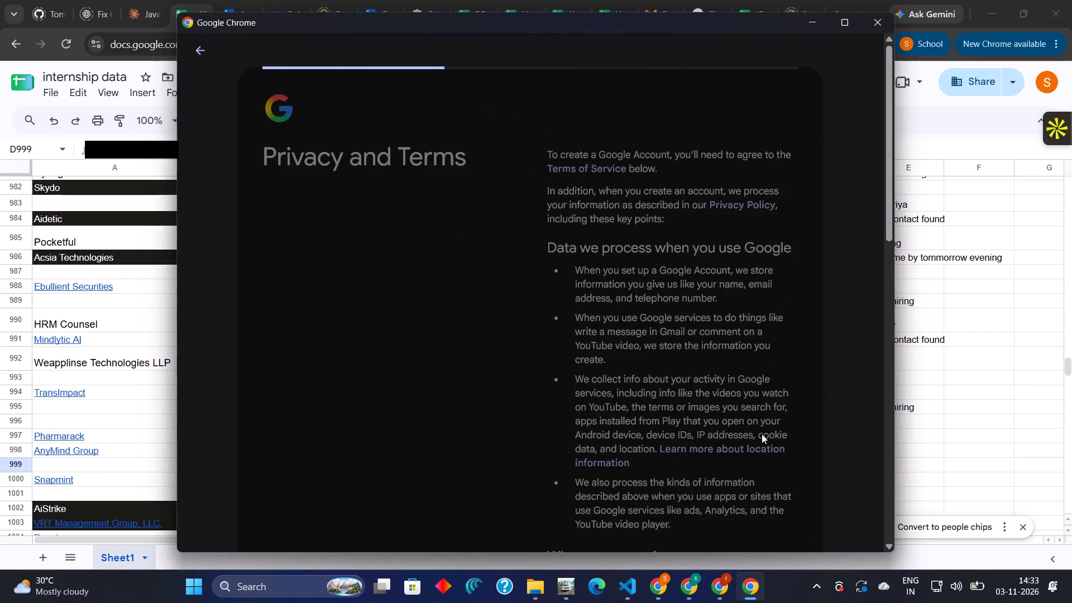
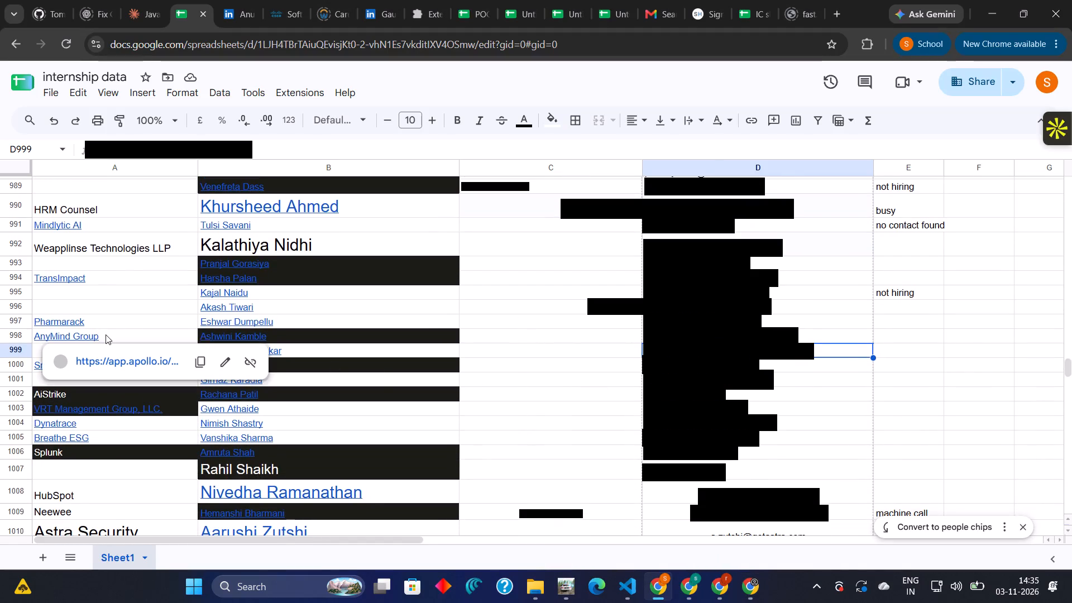
# In the new Chrome profile, search Google for "appollo" and open the Apollo.io Pricing Plans result.
pyautogui.click(744, 594)
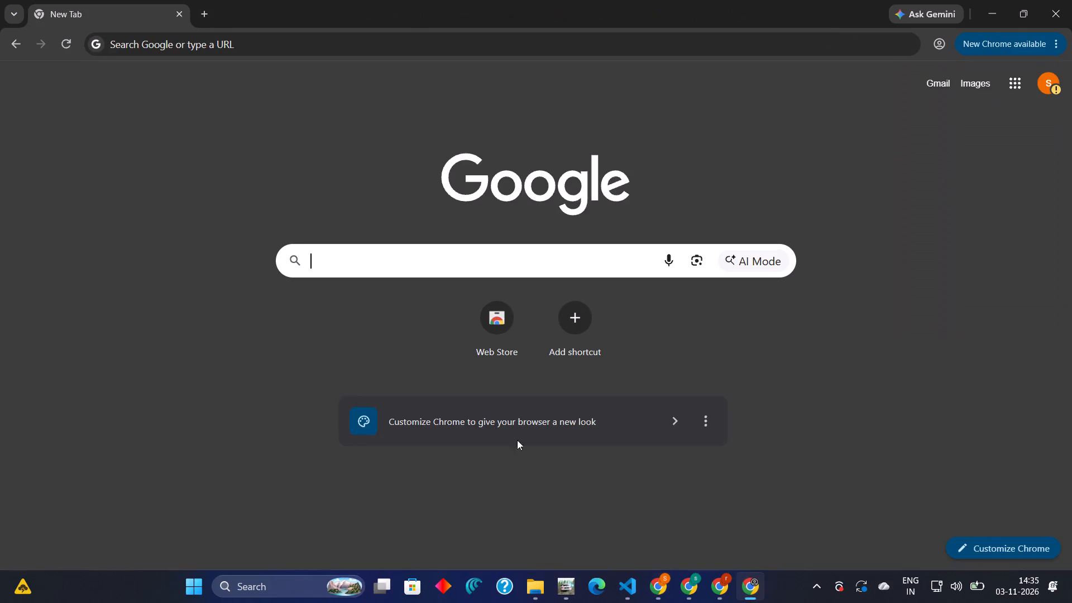
pyautogui.click(465, 272)
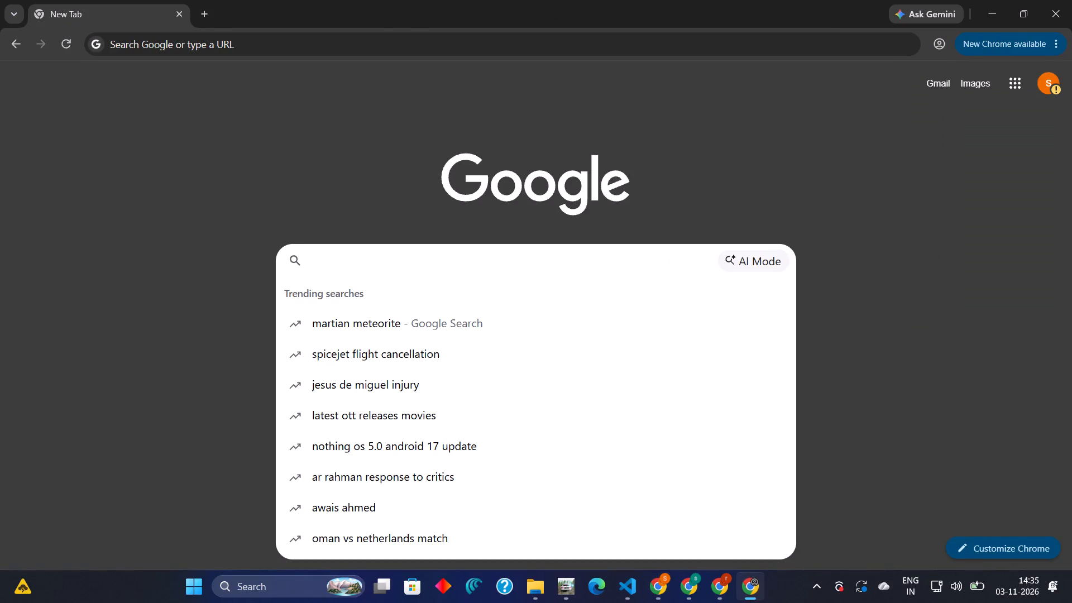
pyautogui.write('appoll')
pyautogui.press('o')
pyautogui.press('Return')
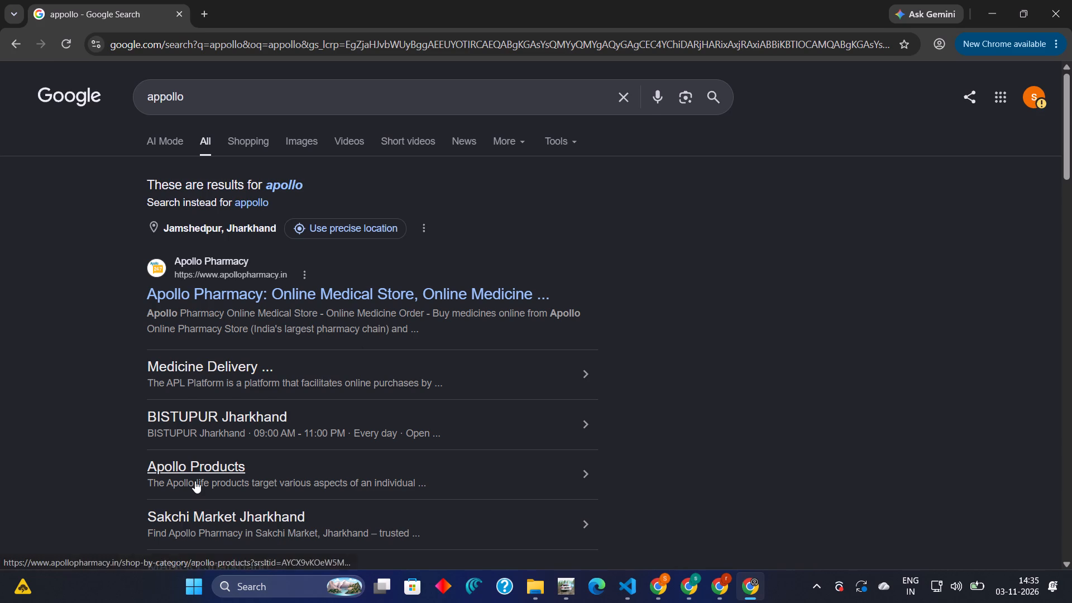
pyautogui.scroll(-3, 195, 481)
pyautogui.click(188, 423)
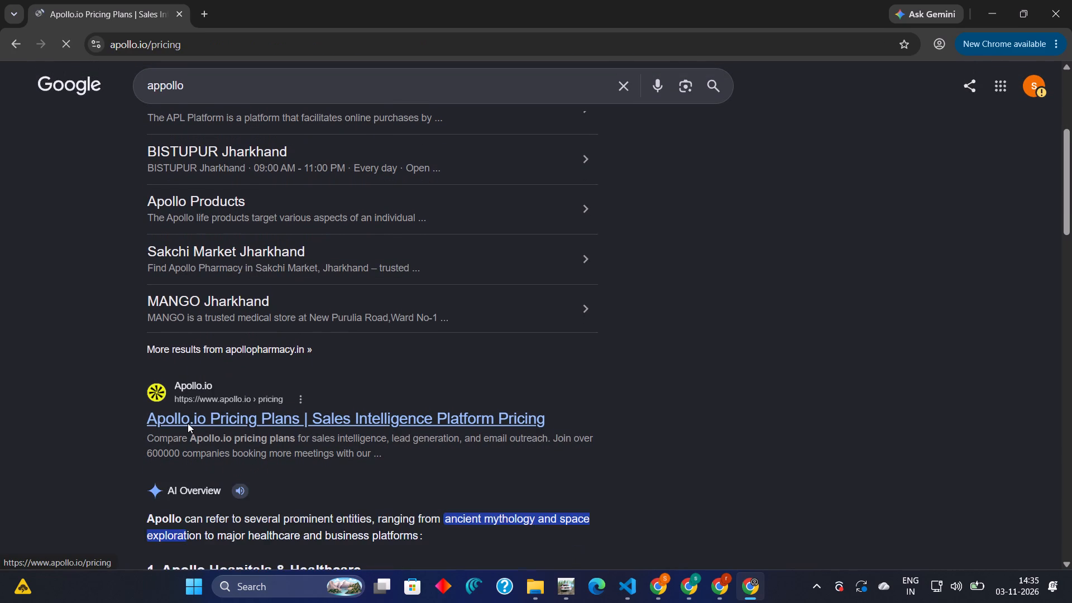
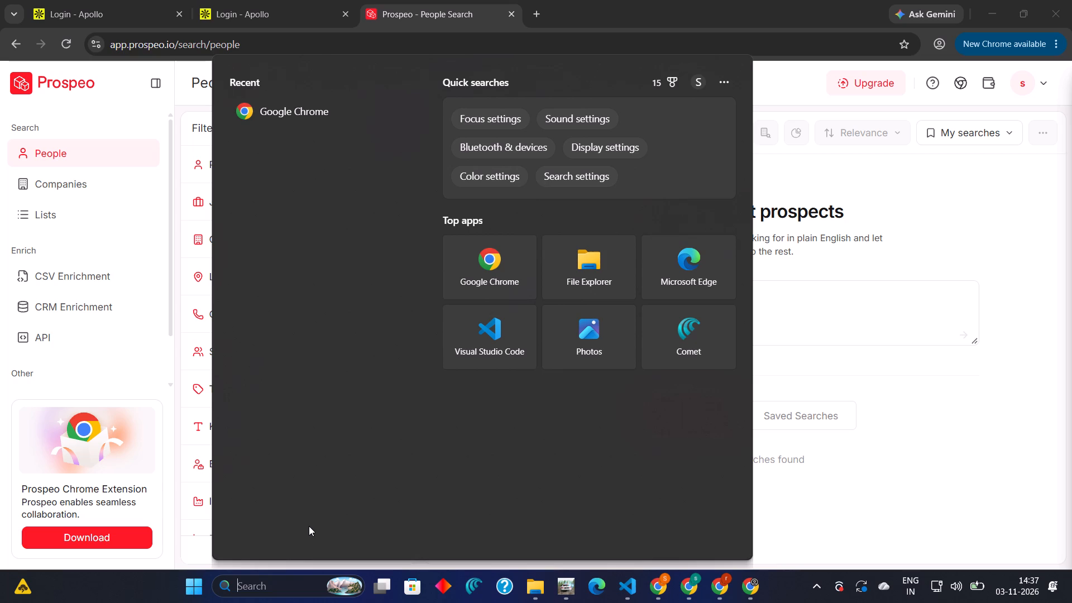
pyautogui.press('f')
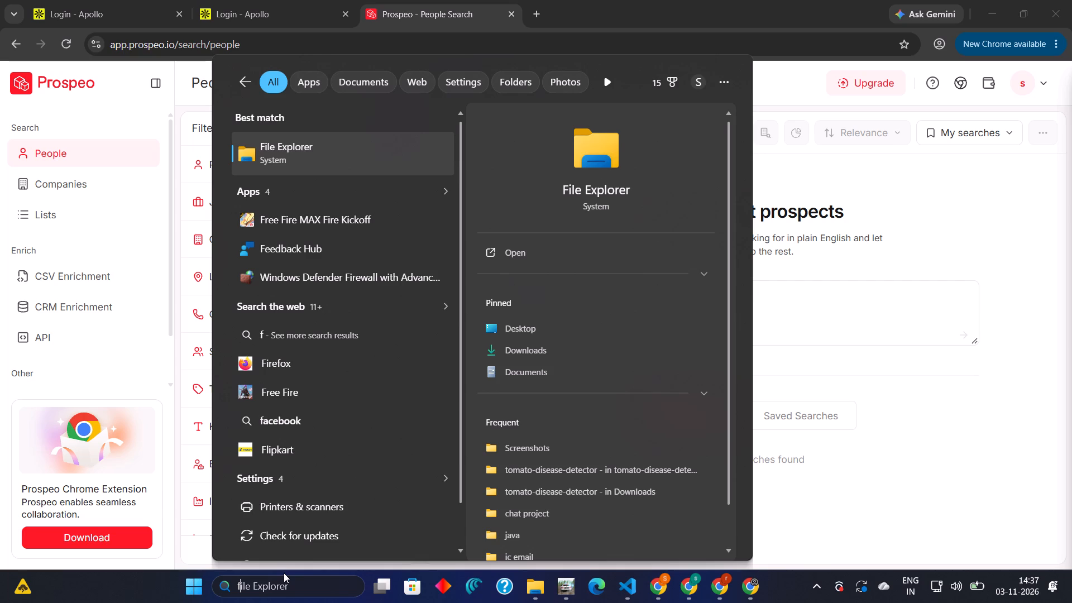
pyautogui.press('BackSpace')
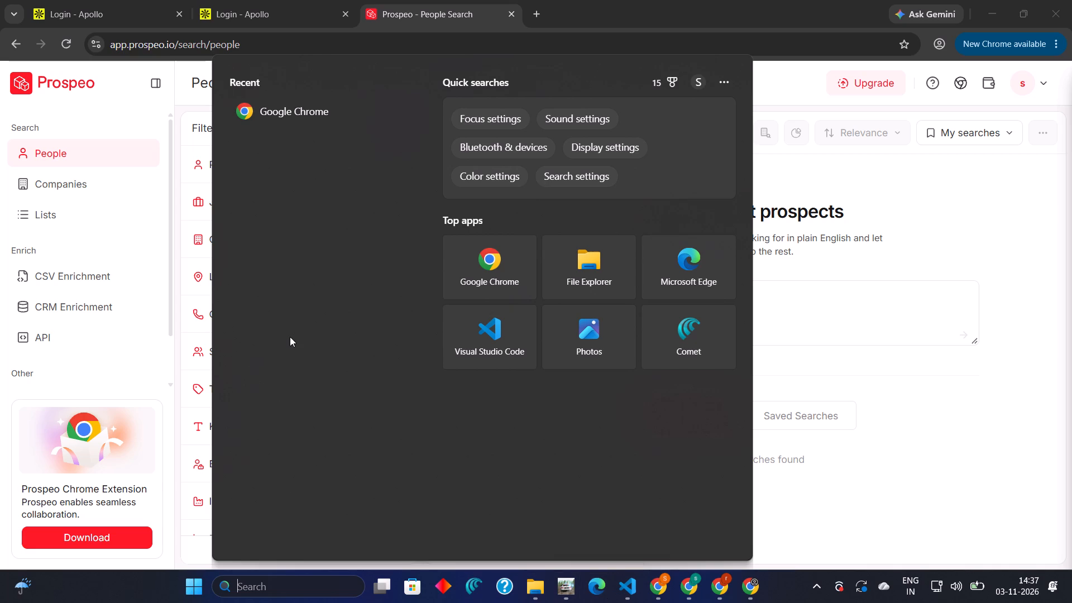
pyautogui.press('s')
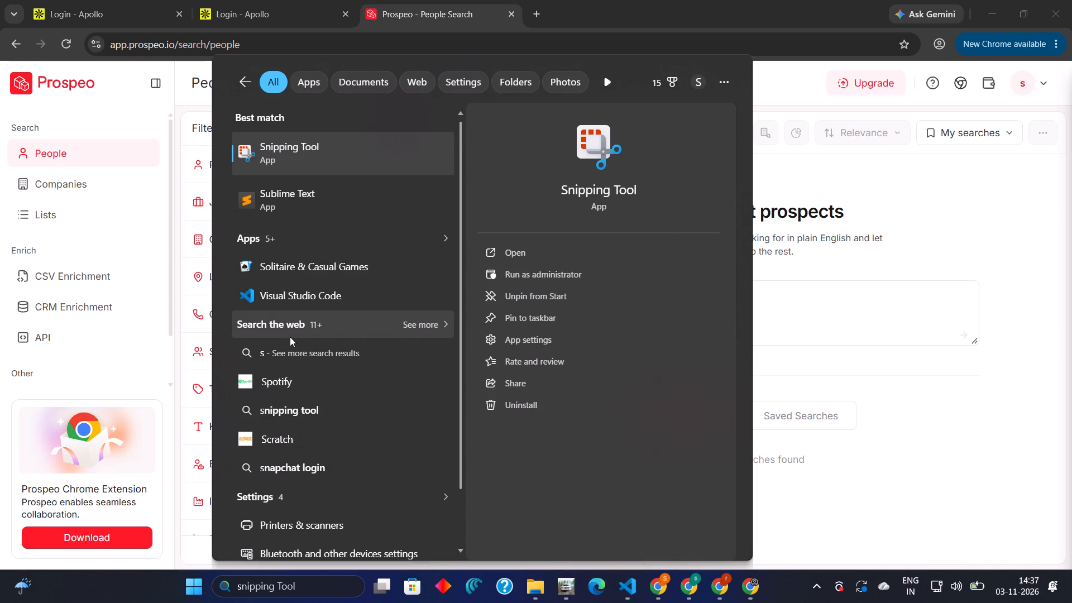
# Look for a VPN in the system quick settings and search the computer for "vpn".
pyautogui.press('BackSpace')
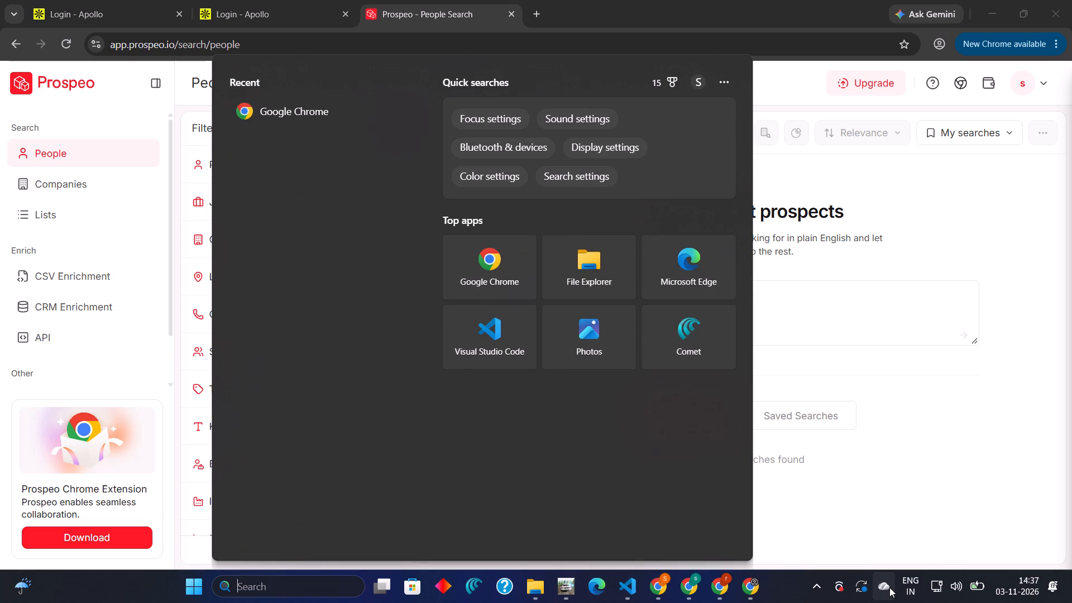
pyautogui.click(932, 589)
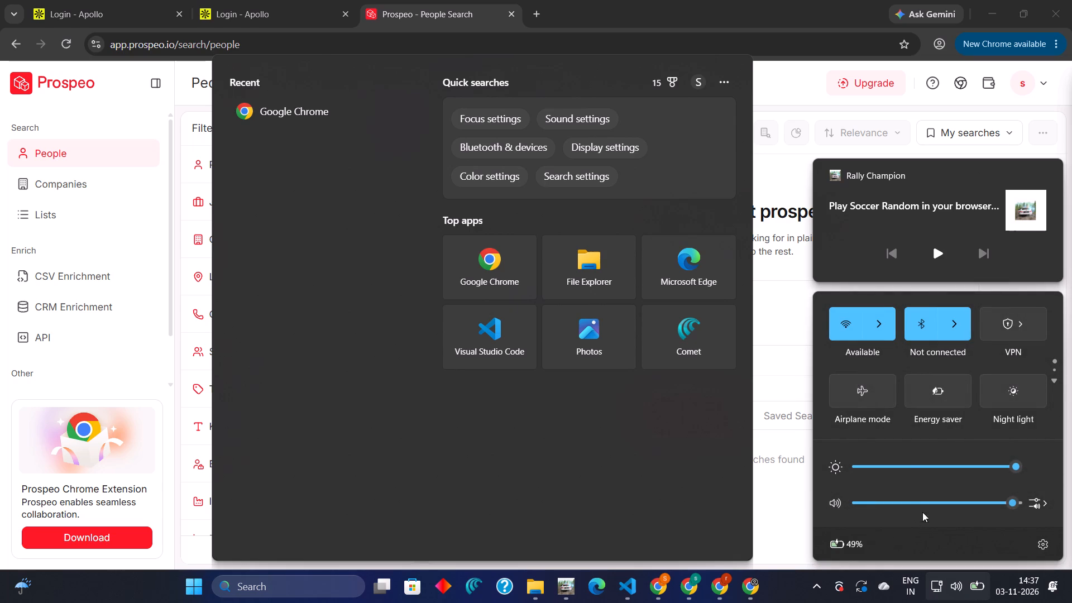
pyautogui.scroll(-4, 980, 445)
pyautogui.click(250, 592)
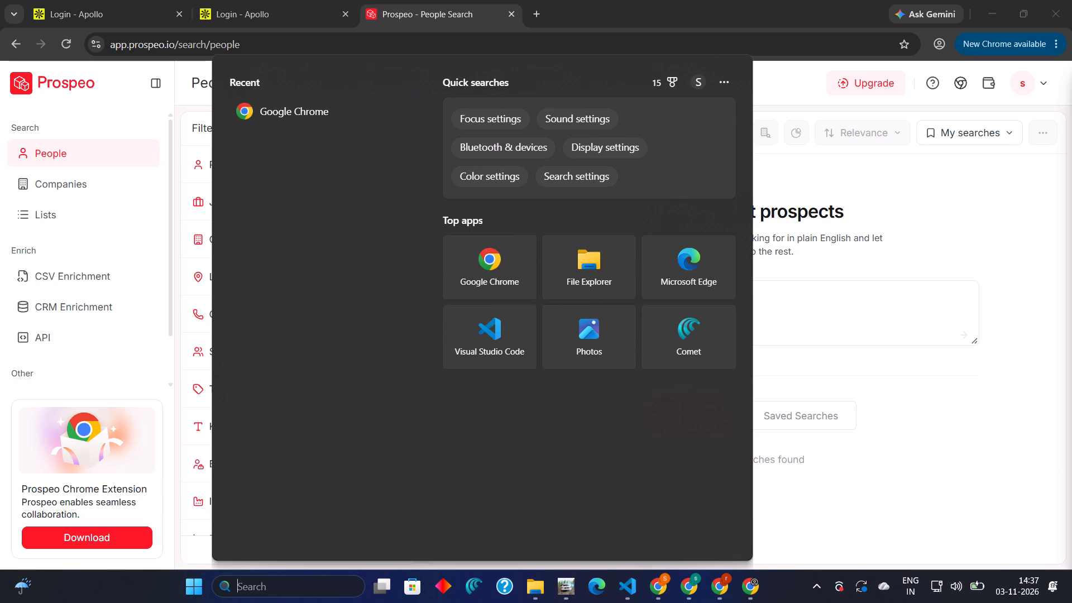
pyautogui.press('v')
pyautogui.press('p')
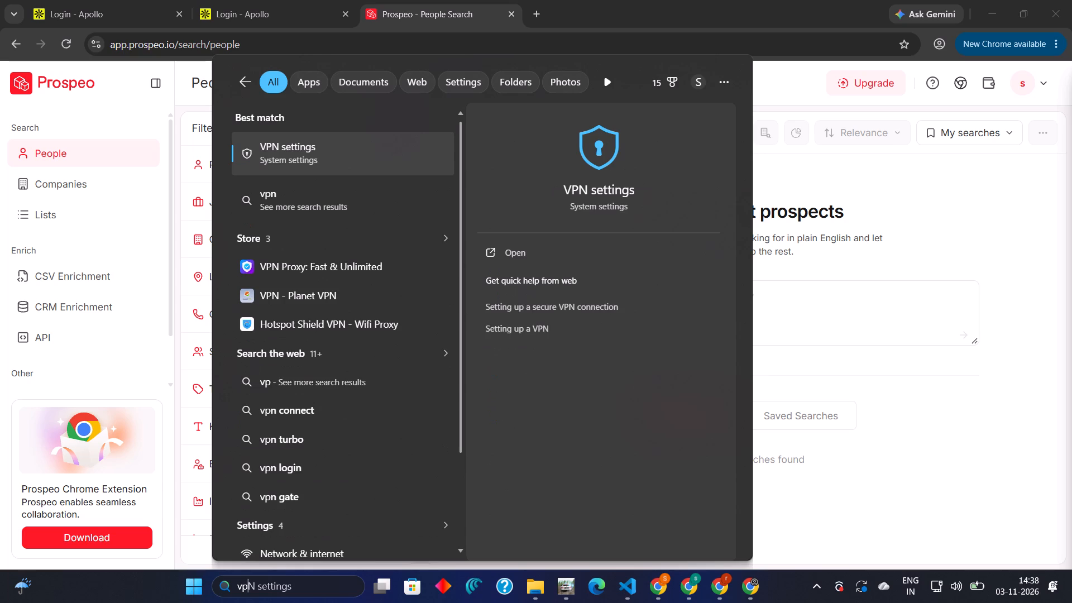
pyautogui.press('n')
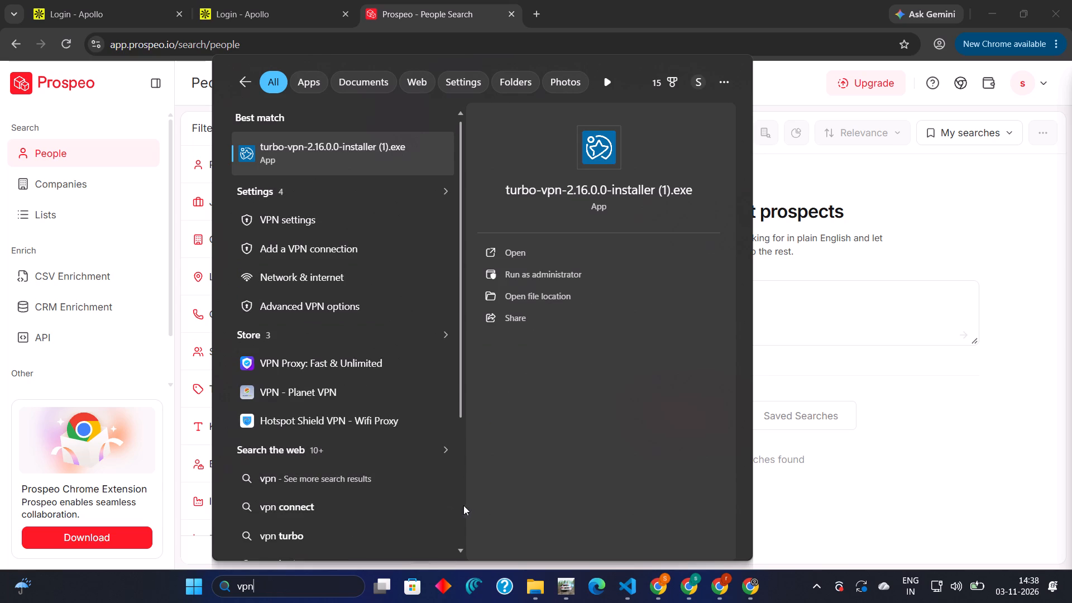
pyautogui.press('BackSpace')
pyautogui.press('BackSpace')
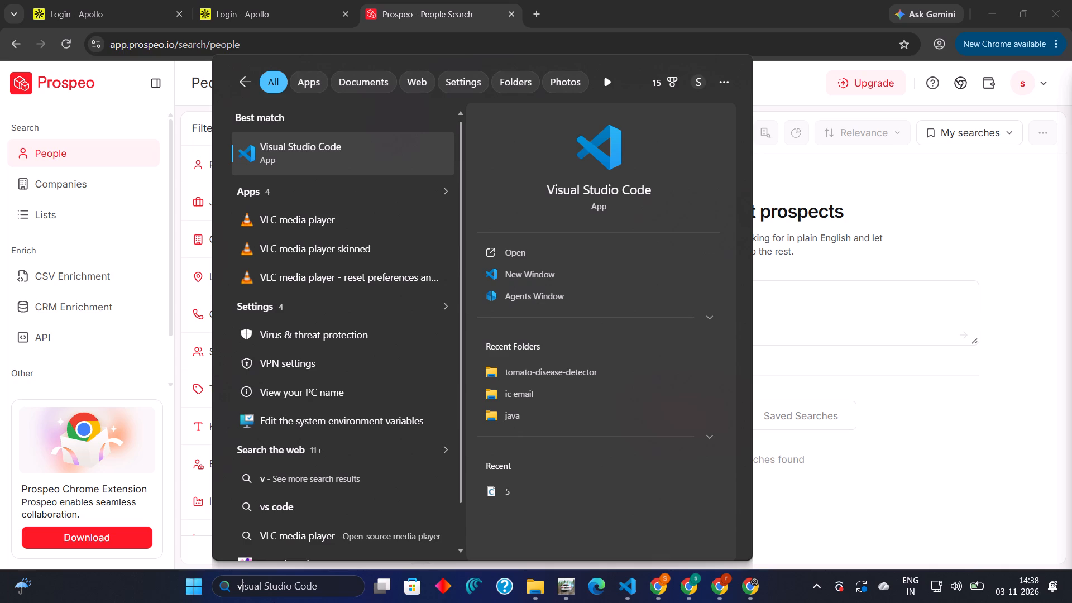
pyautogui.press('BackSpace')
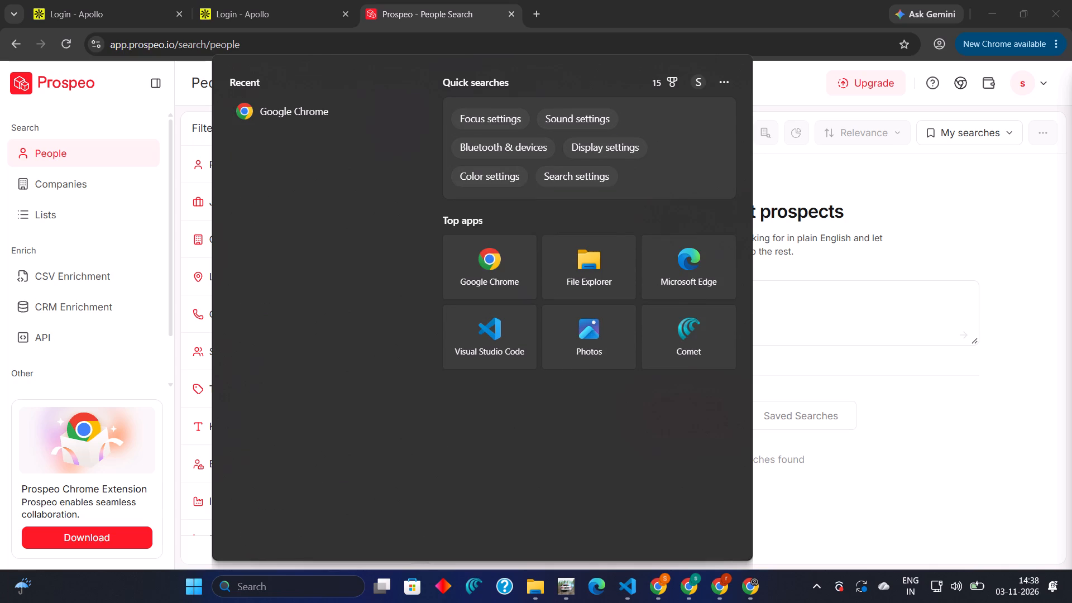
pyautogui.click(918, 285)
# Put away the Prospeo people search window and return to the internship data spreadsheet.
pyautogui.click(979, 3)
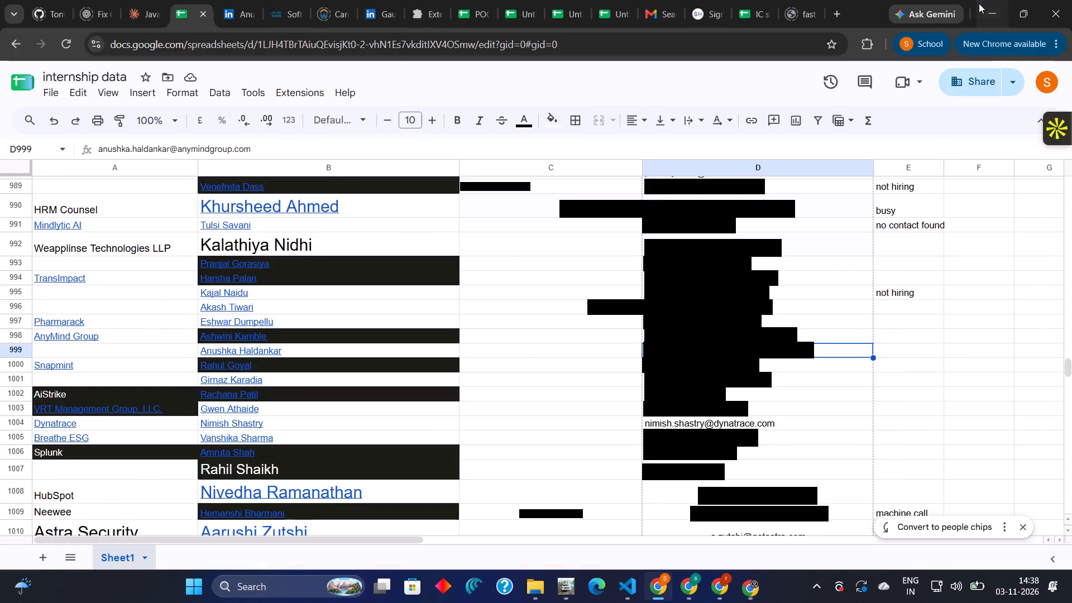
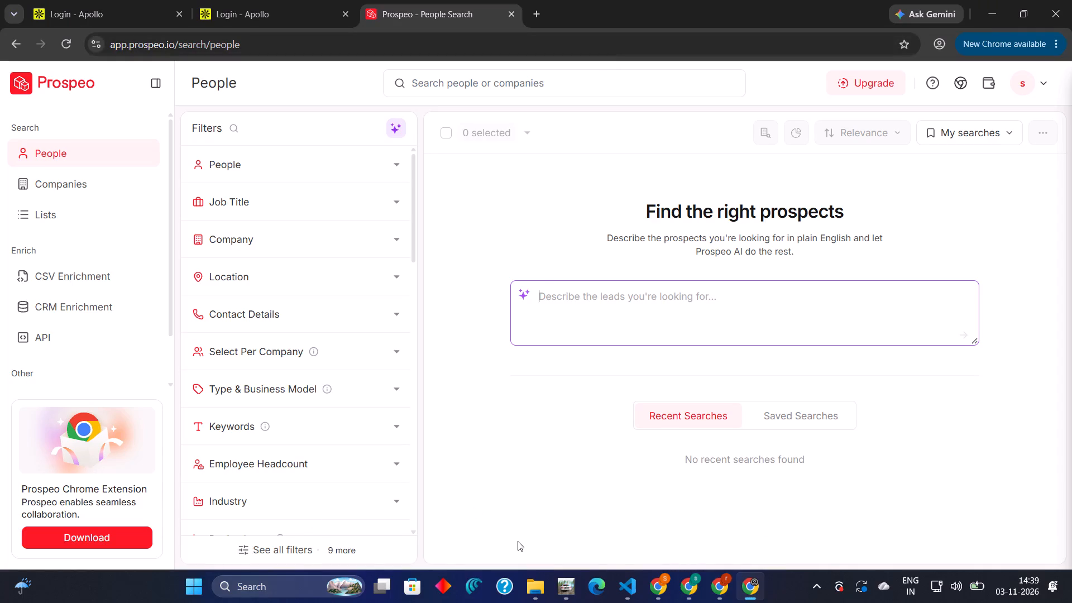
# Launch a new Google Chrome window with the first unnamed Work profile.
pyautogui.click(262, 589)
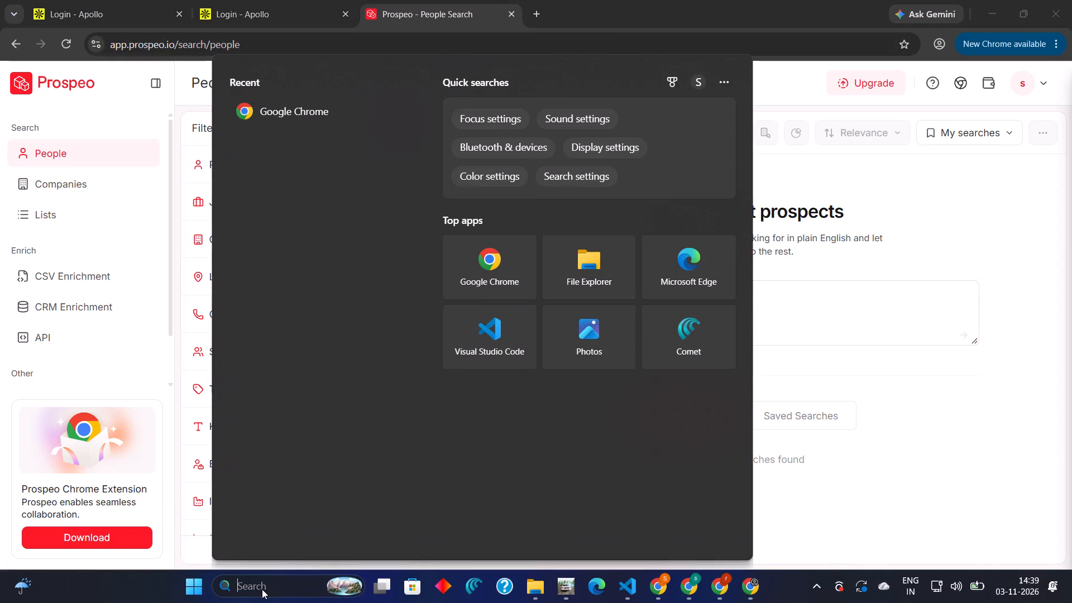
pyautogui.click(505, 261)
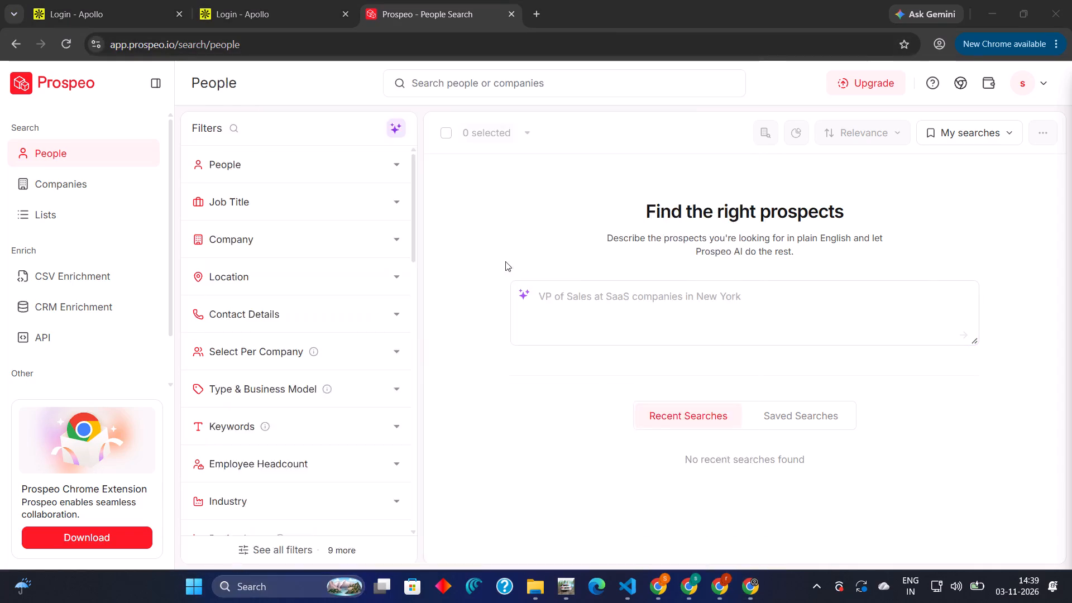
pyautogui.scroll(-7, 478, 328)
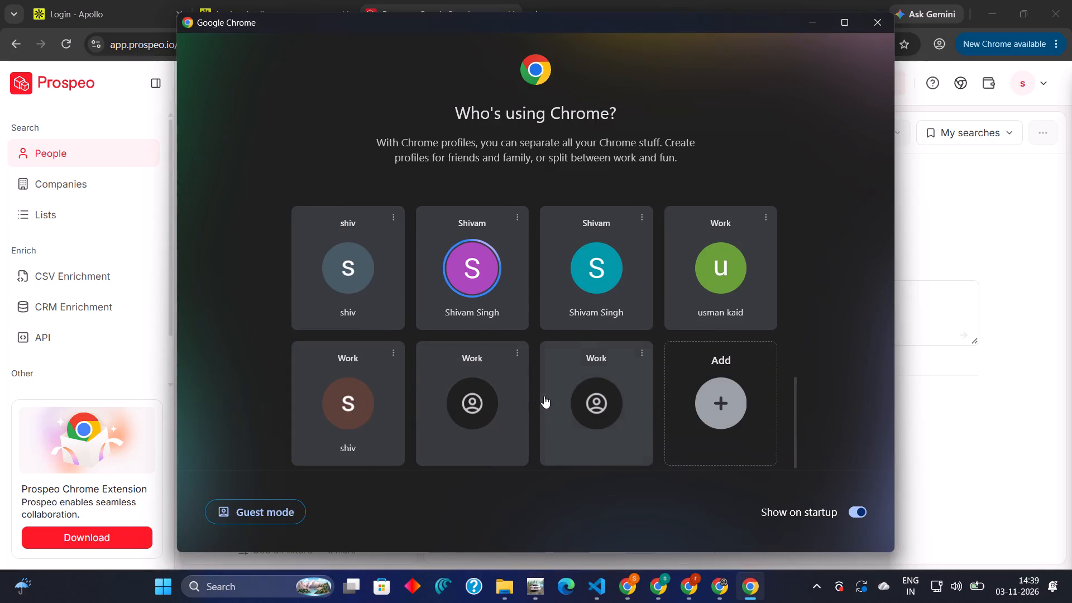
pyautogui.click(477, 387)
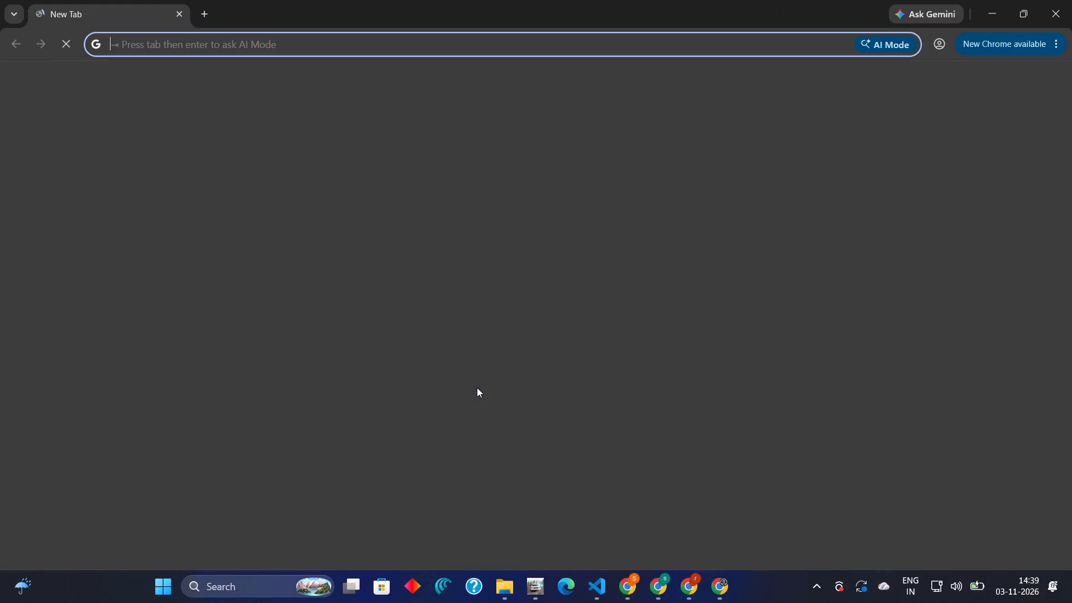
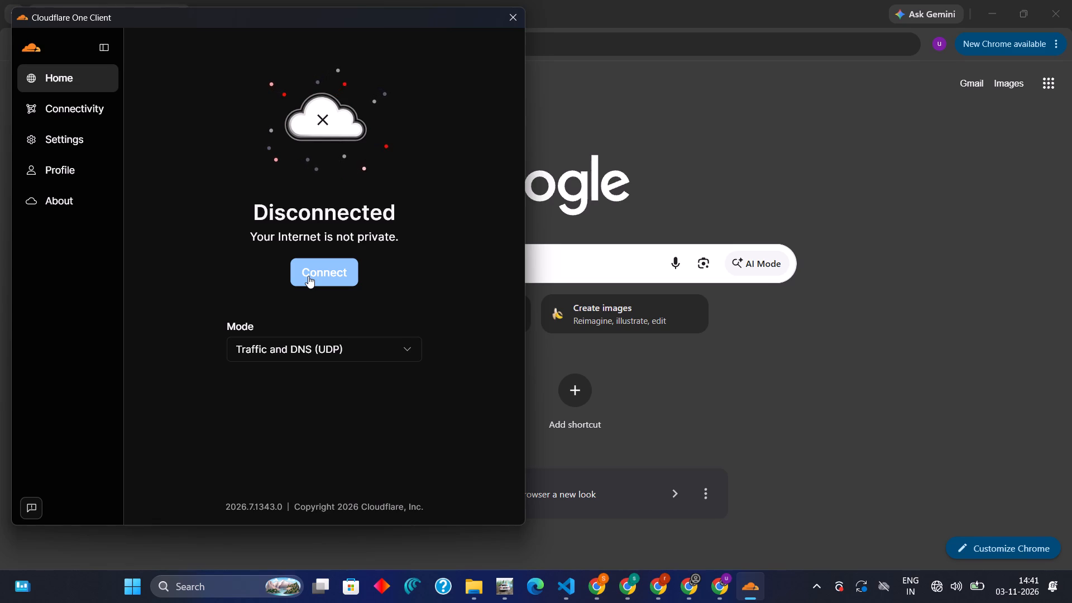
# Connect the Cloudflare One Client and return to the Chrome window behind it.
pyautogui.click(308, 276)
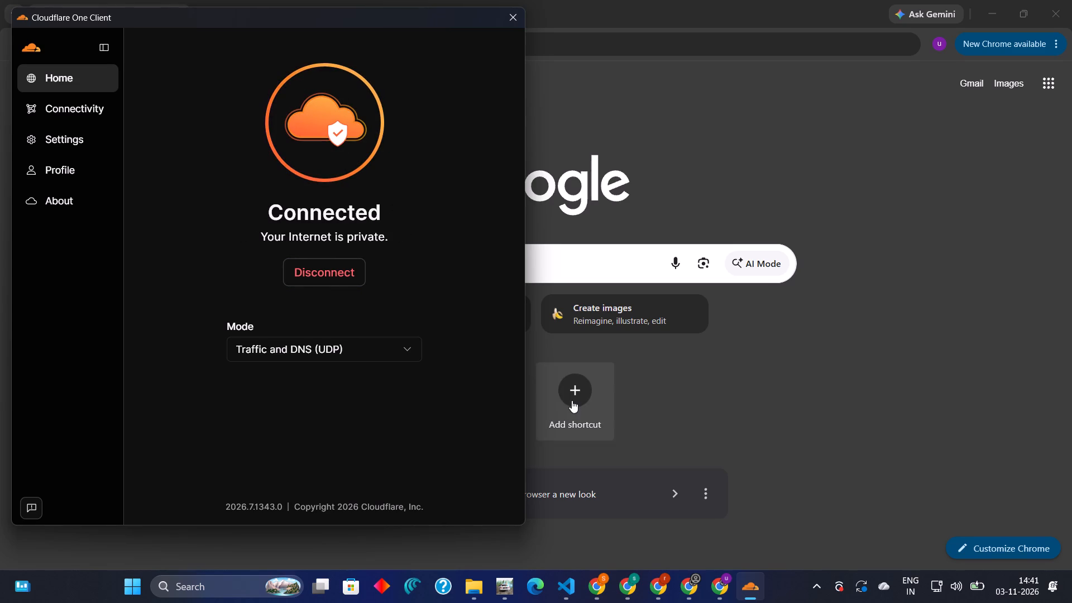
pyautogui.click(759, 429)
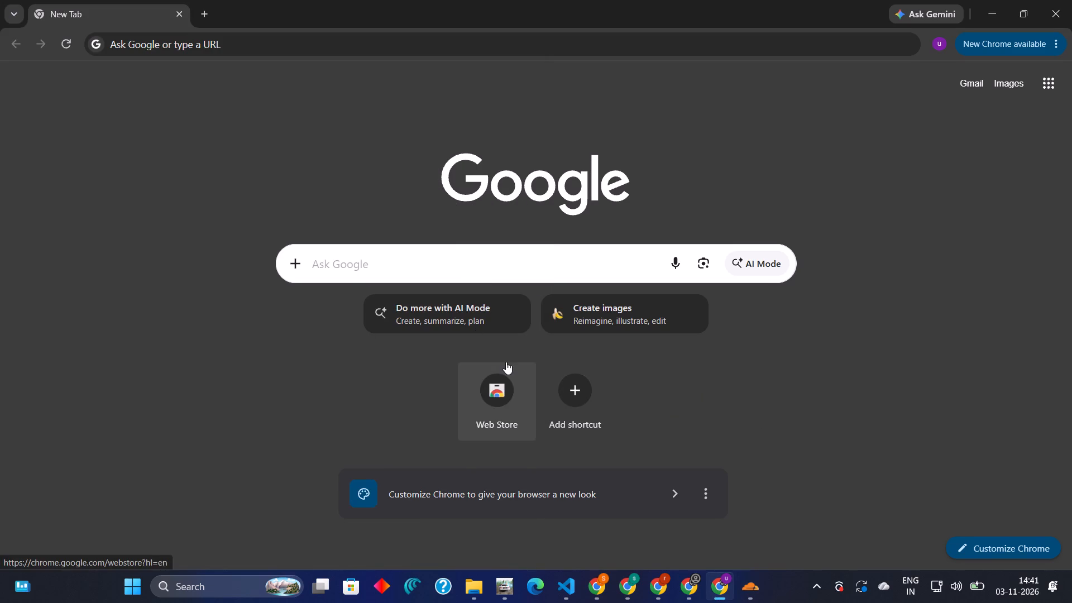
# In the Chrome window with Prospeo, try to filter the people search by company Snapmint, copied from cell A1000 of the internship data sheet.
pyautogui.click(687, 585)
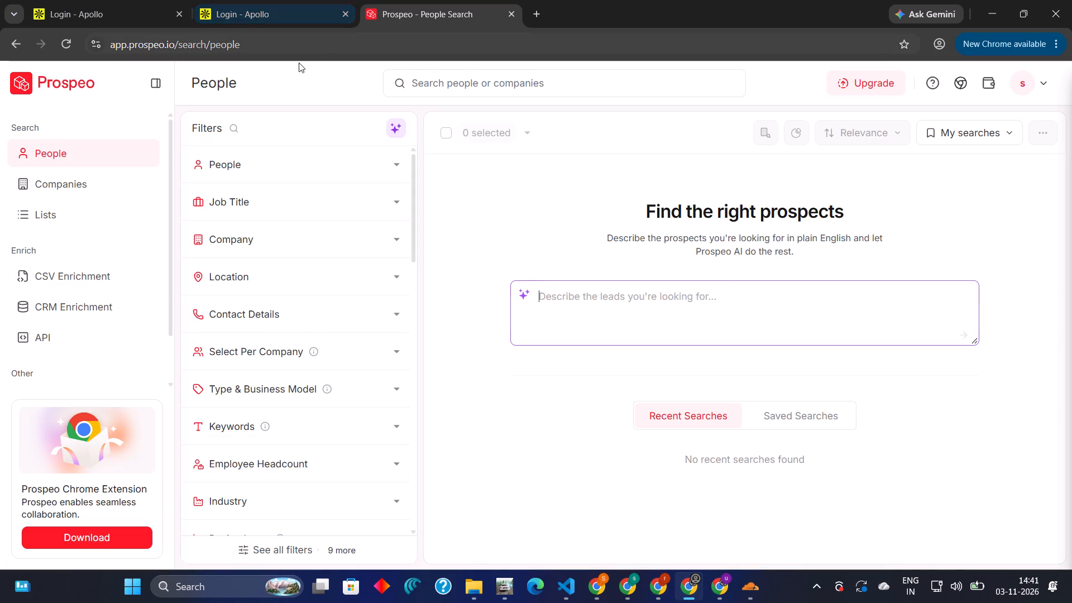
pyautogui.click(472, 76)
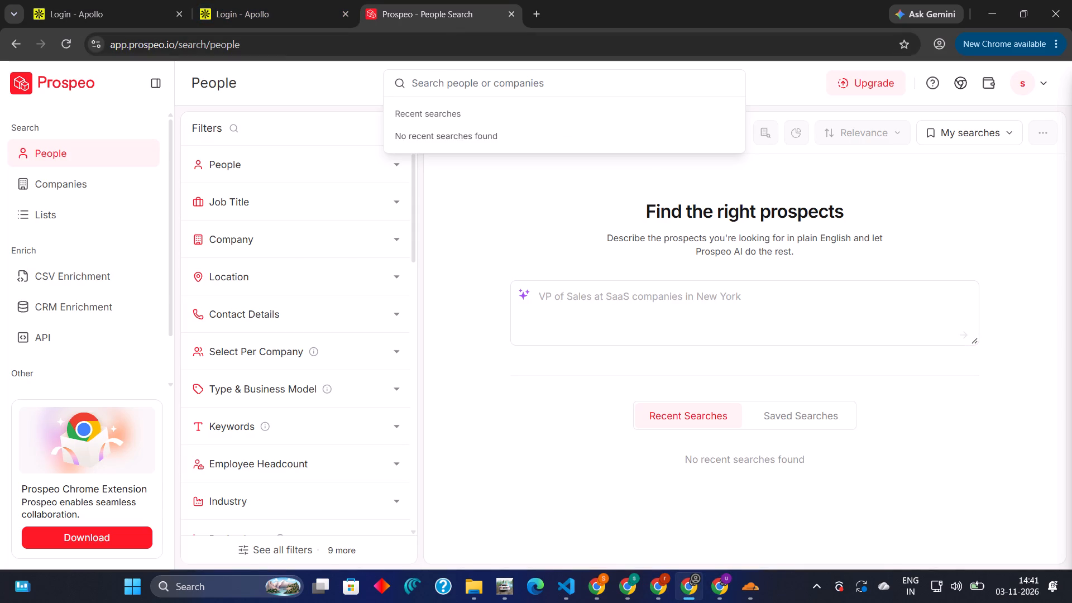
pyautogui.click(292, 222)
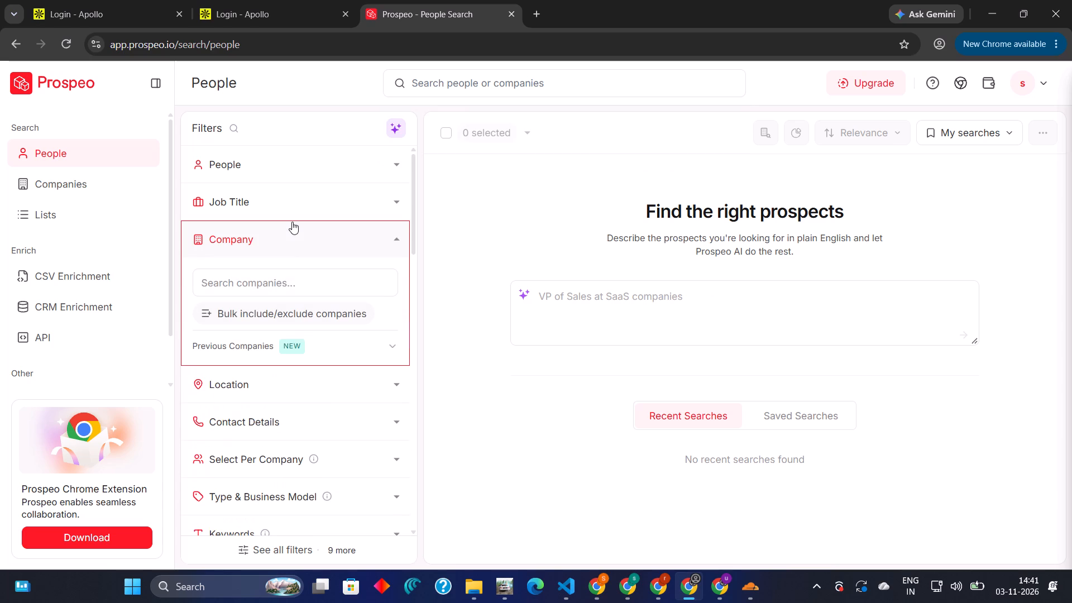
pyautogui.click(288, 280)
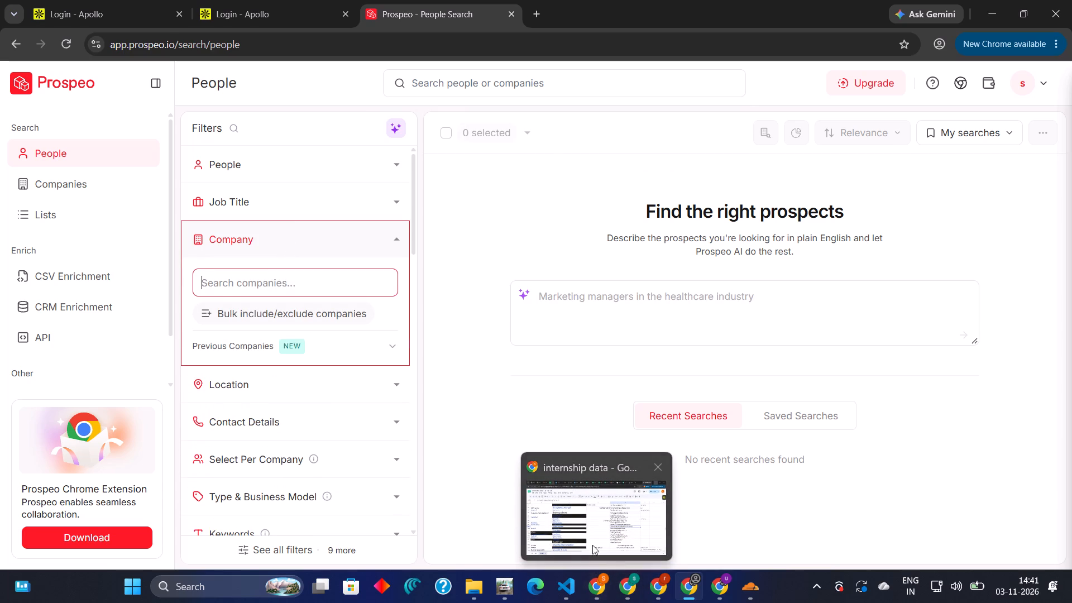
pyautogui.click(592, 541)
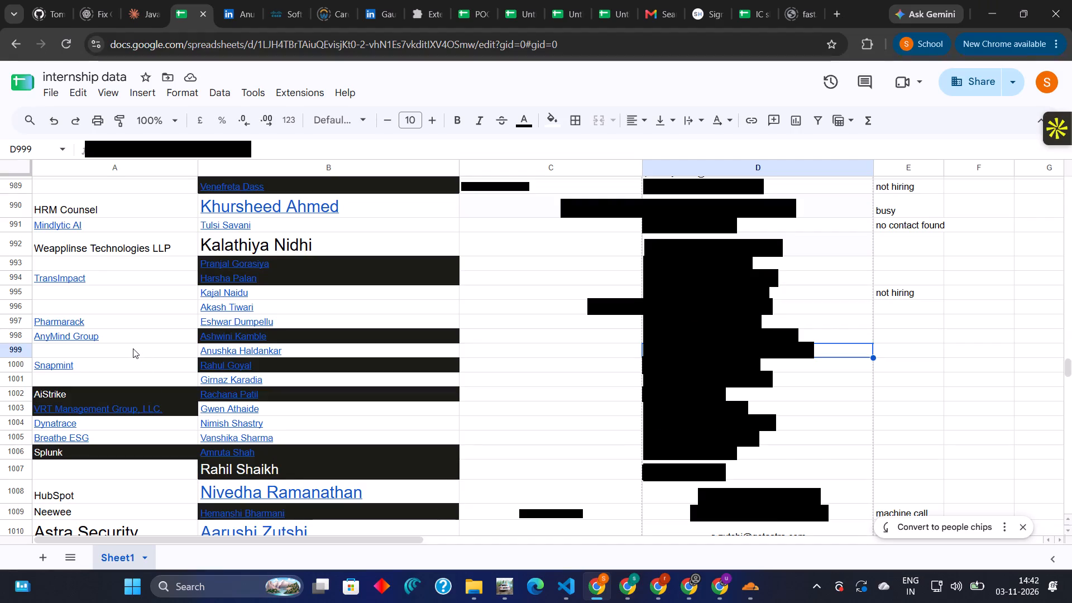
pyautogui.click(112, 371)
pyautogui.click(112, 371)
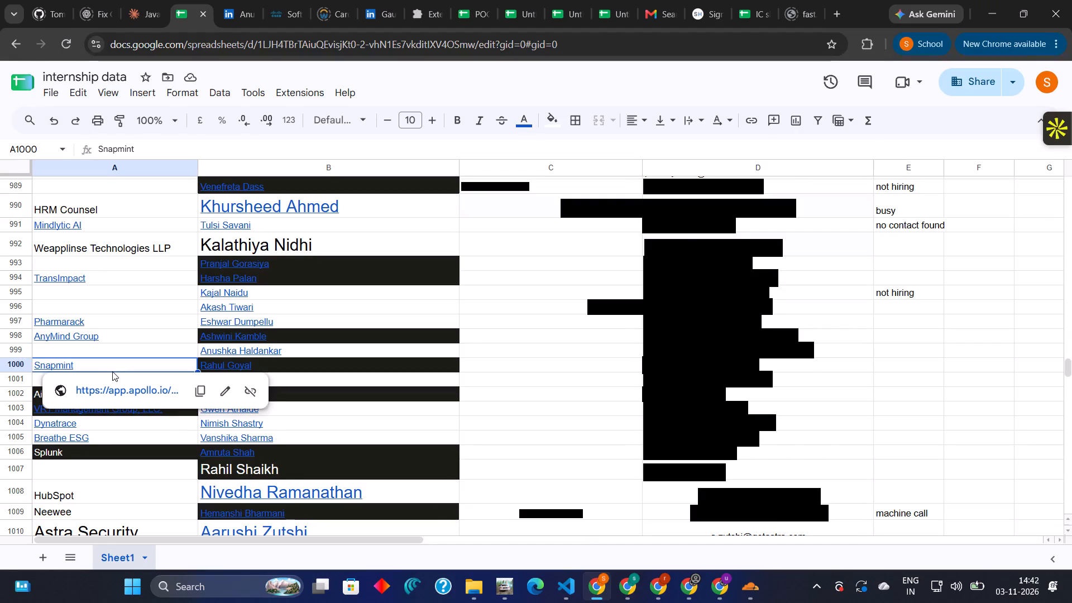
pyautogui.hotkey('ctrl', 'c')
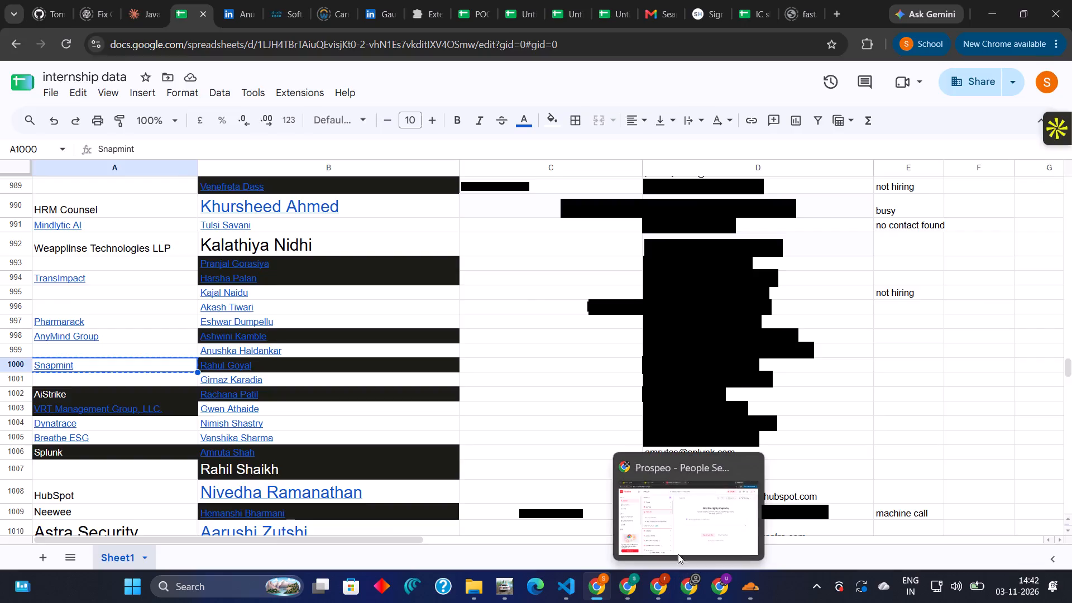
pyautogui.click(678, 544)
pyautogui.hotkey('ctrl', 'v')
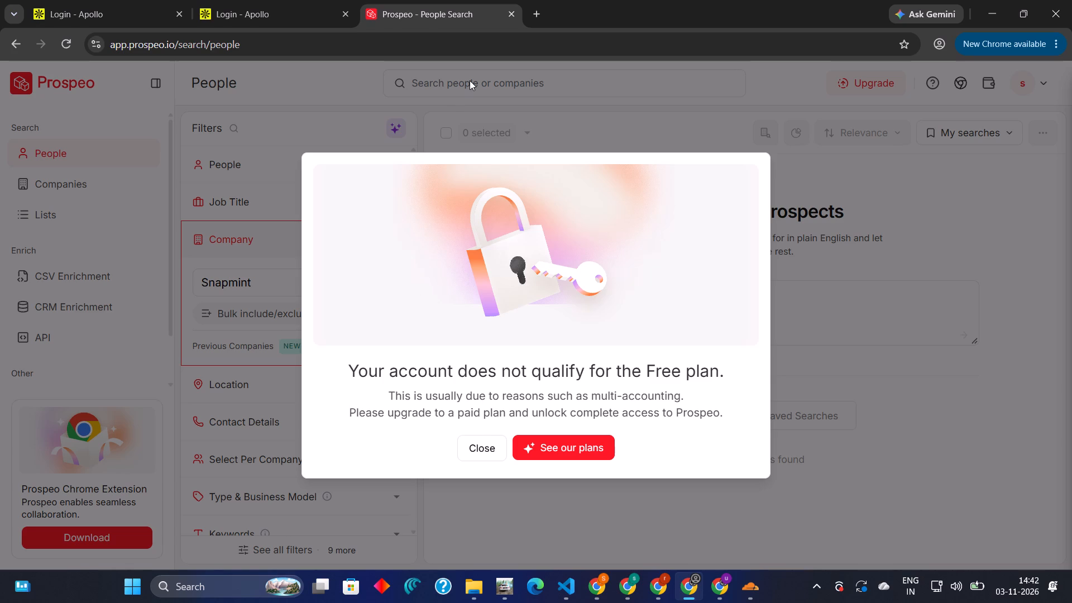
pyautogui.click(523, 97)
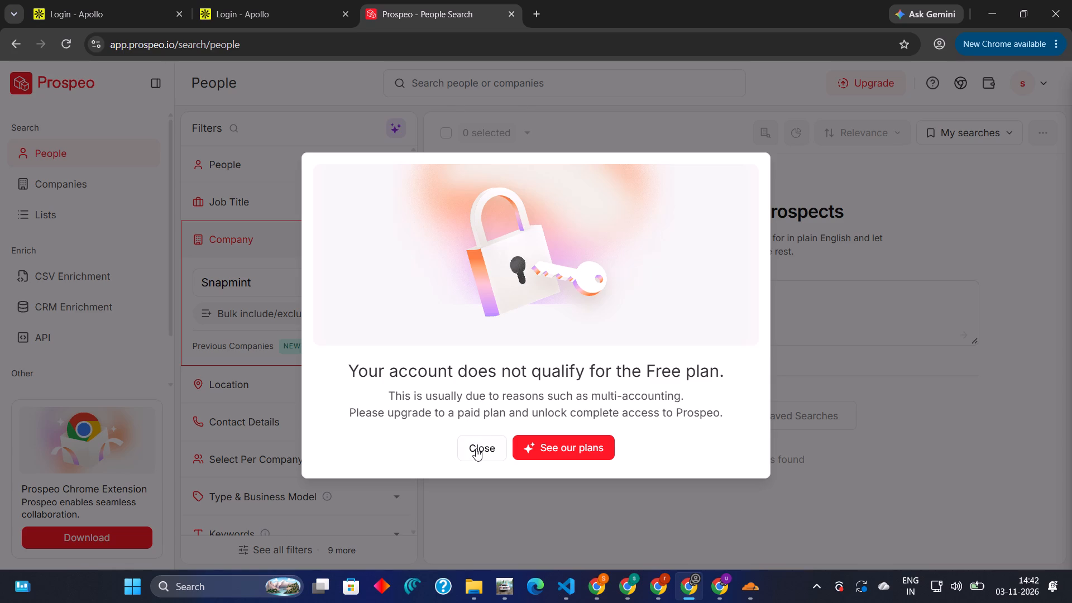
pyautogui.click(476, 449)
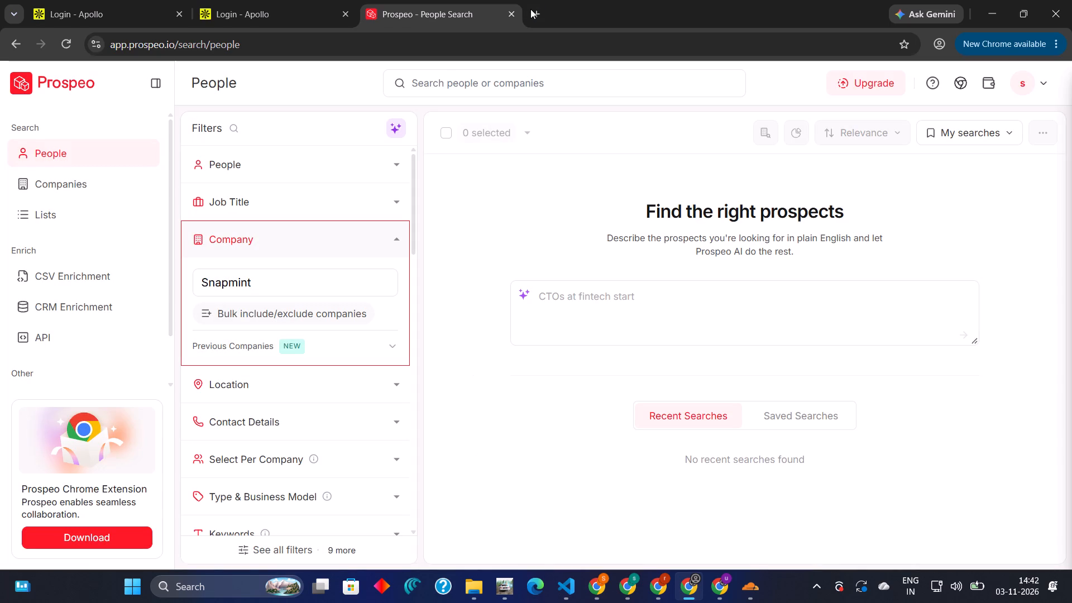
# Open a new tab in the Prospeo window and start a Google search.
pyautogui.click(533, 10)
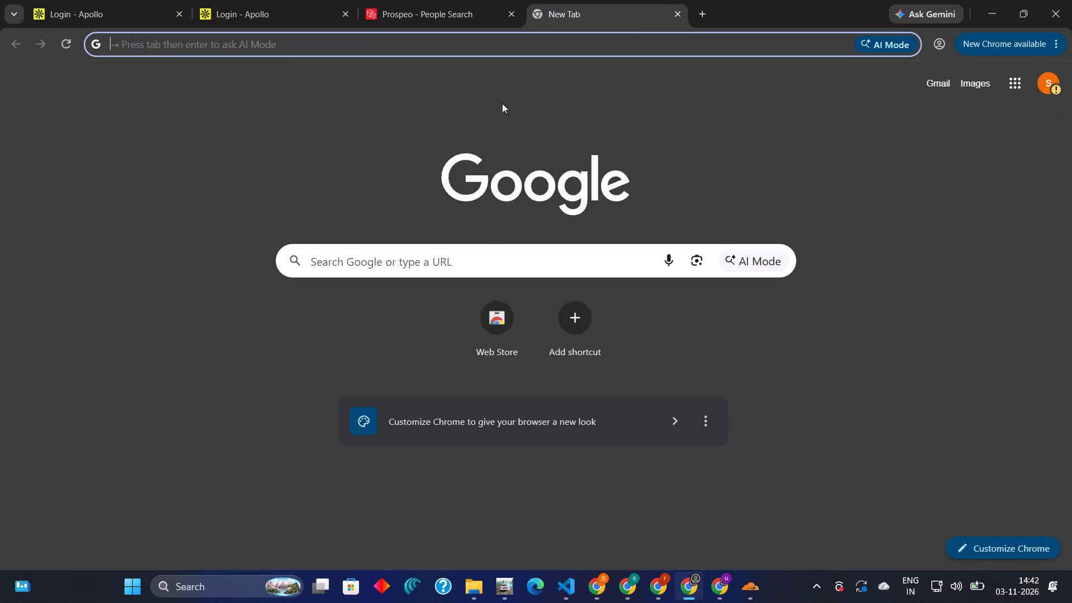
pyautogui.click(484, 262)
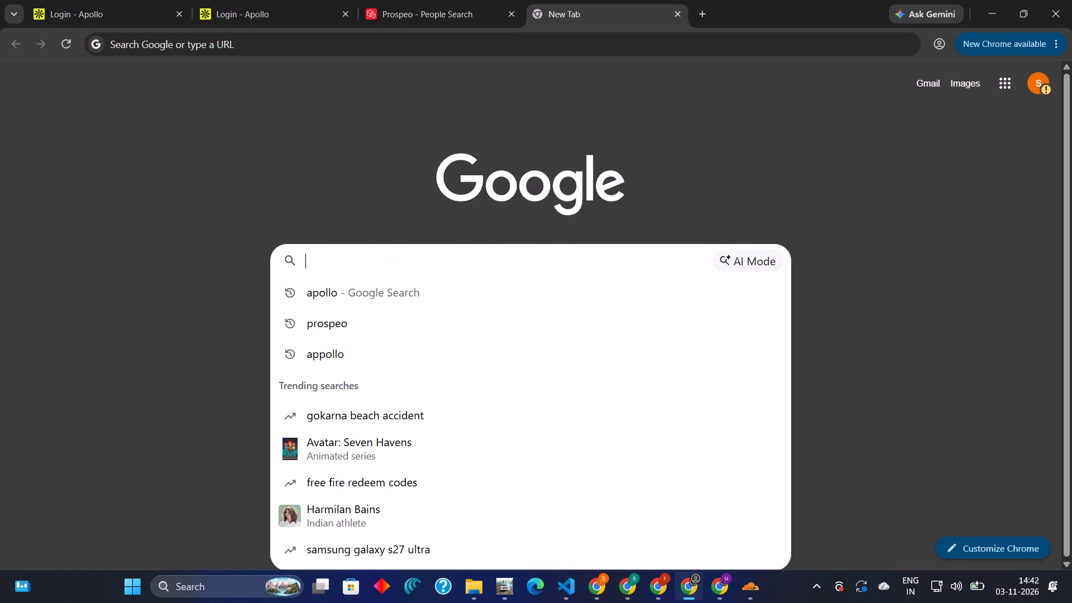
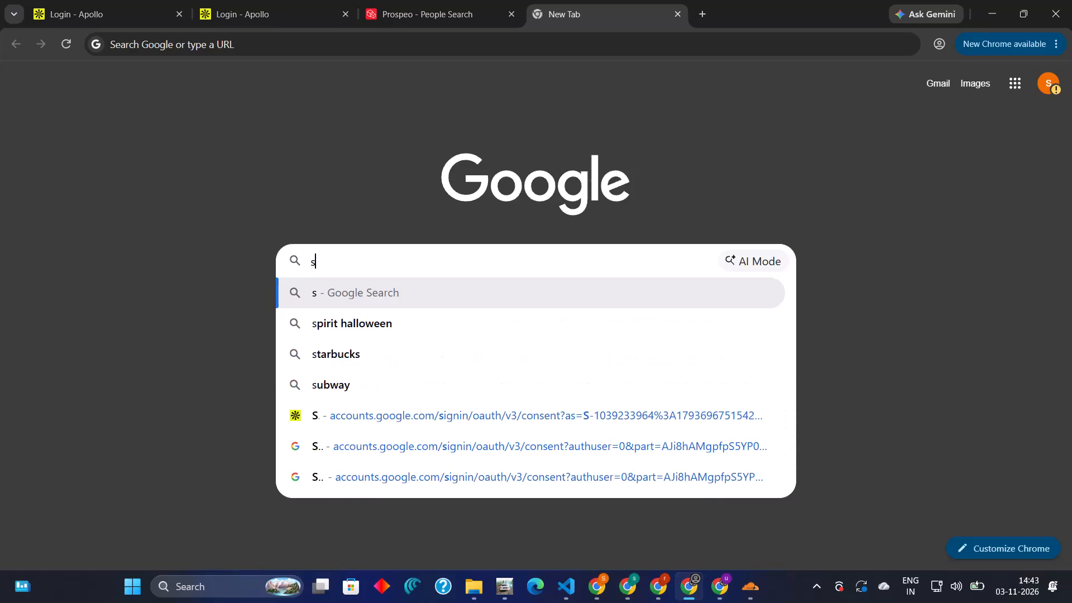
# Search Google for signalhire and open the official SignalHire website from the results.
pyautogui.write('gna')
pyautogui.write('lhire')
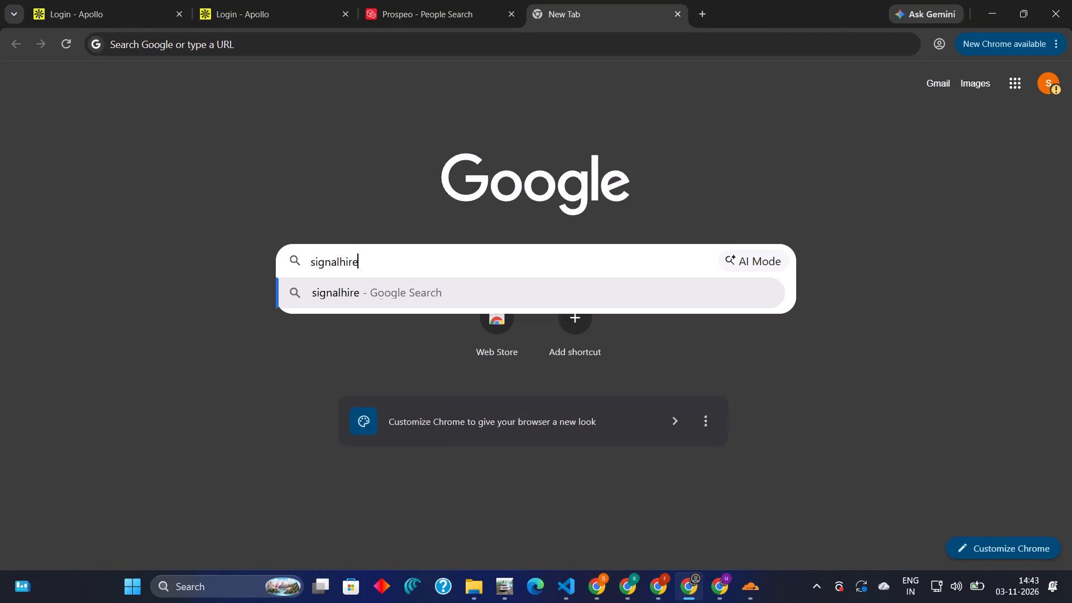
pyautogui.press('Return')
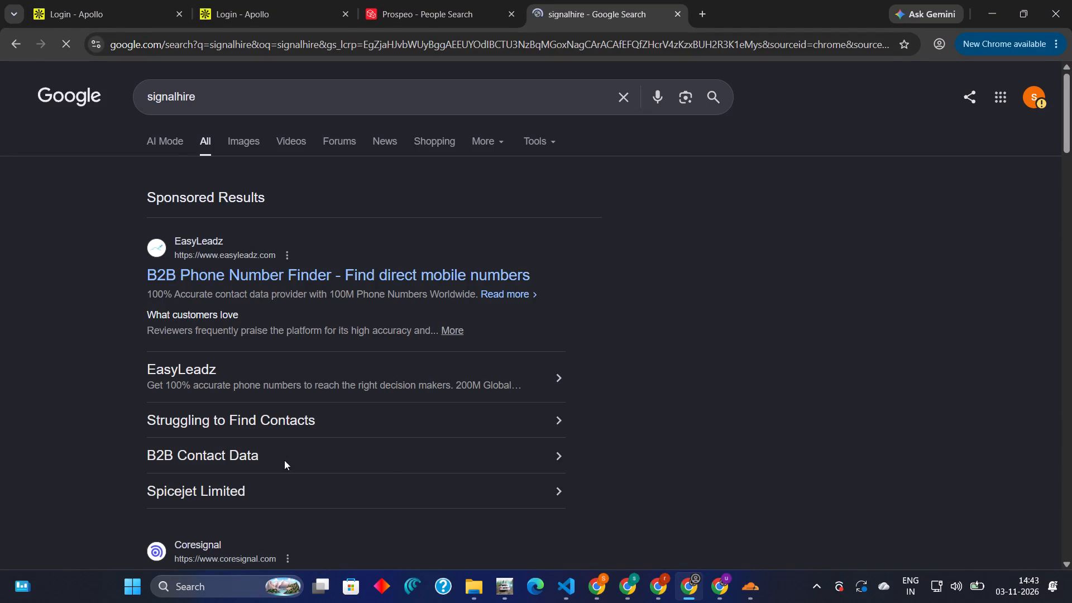
pyautogui.scroll(-3, 284, 460)
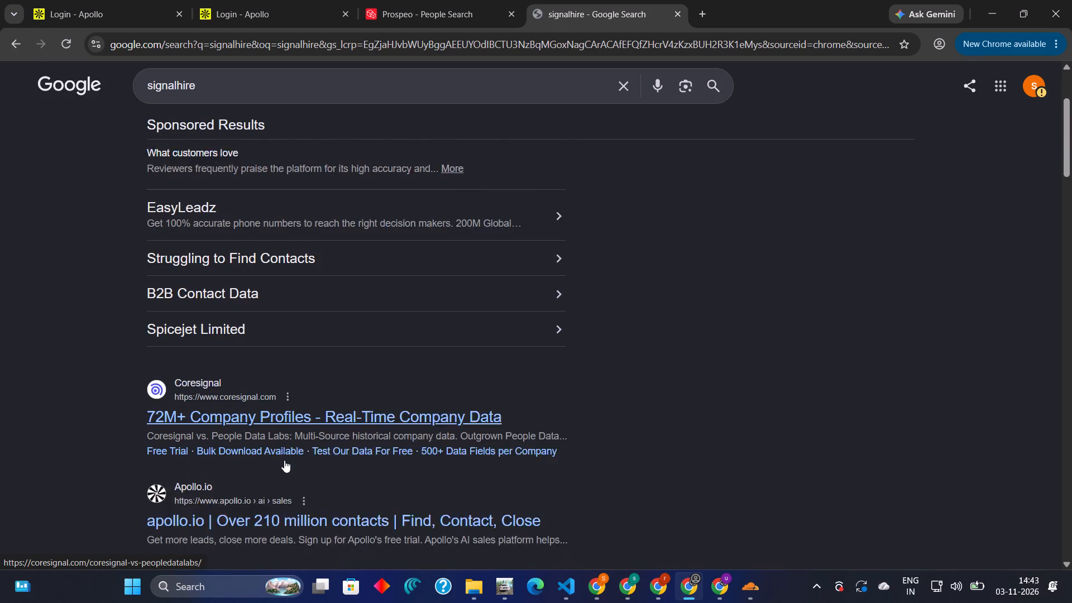
pyautogui.scroll(-3, 284, 460)
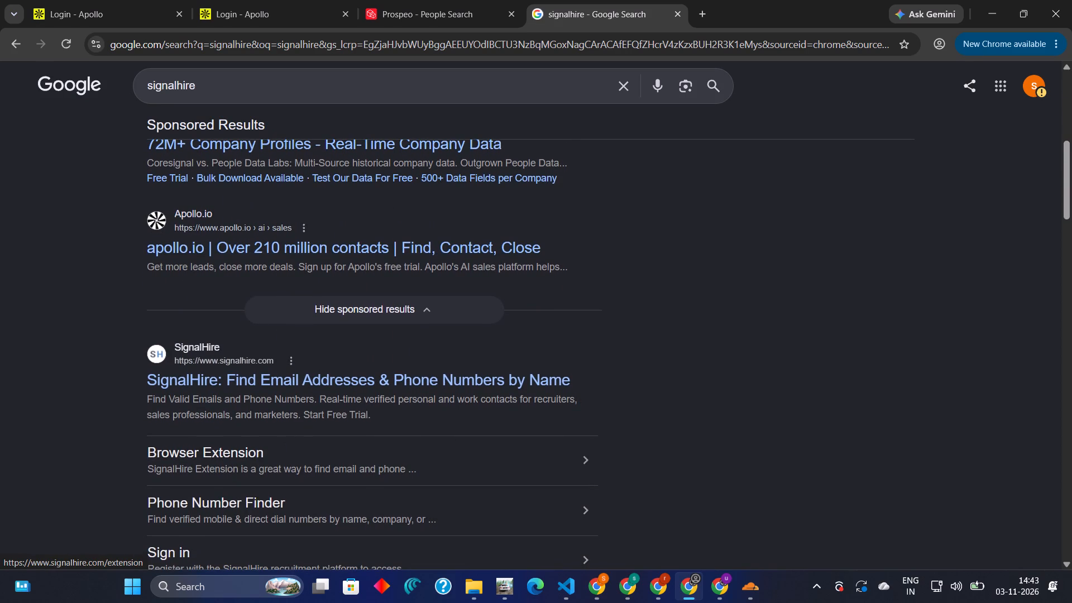
pyautogui.click(284, 387)
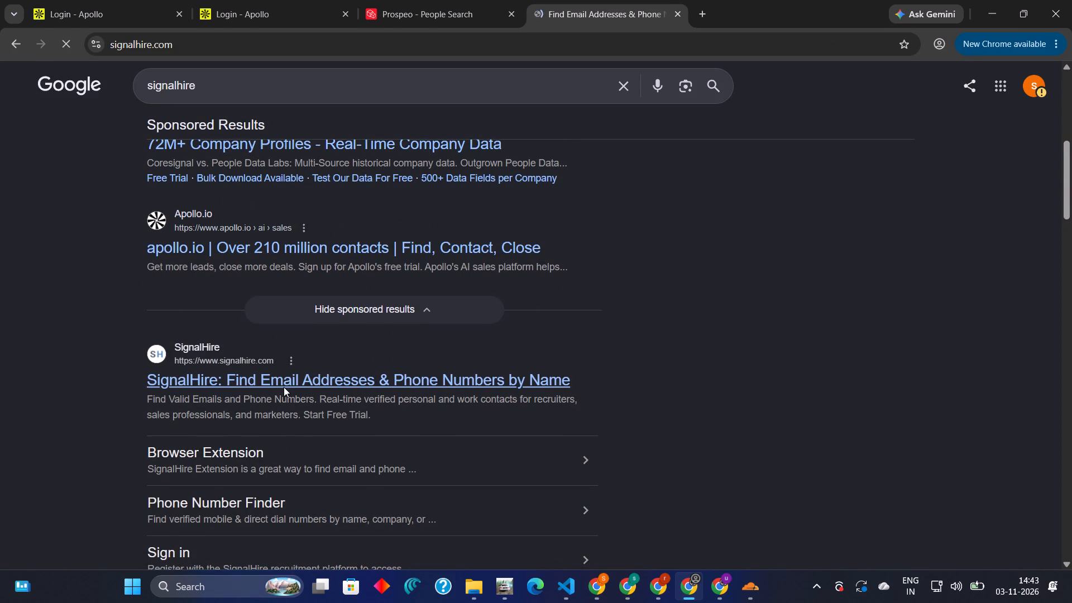
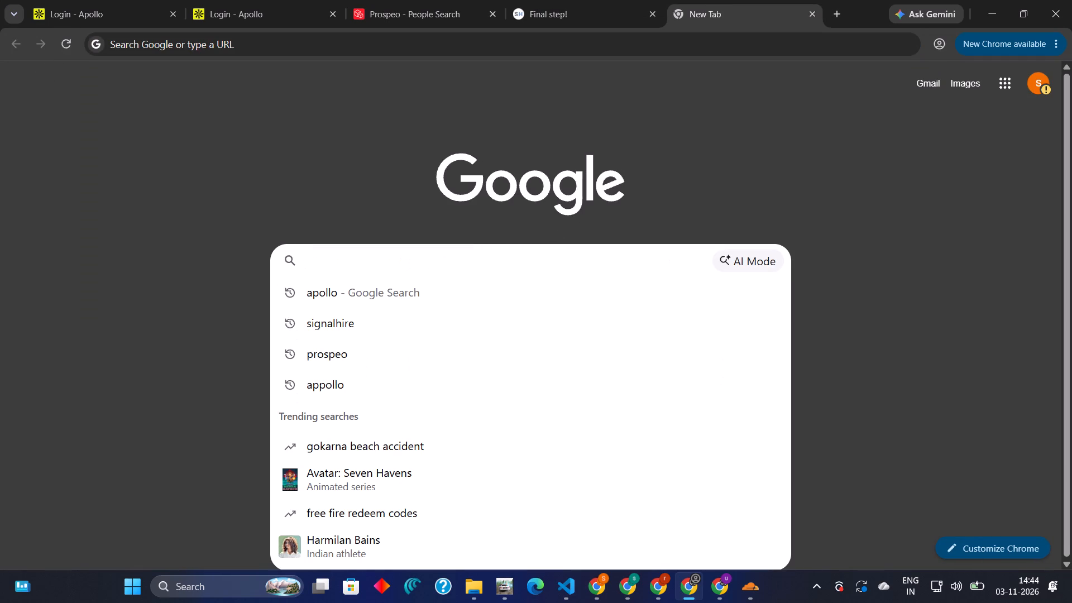
# Search Google for signalhire in the new tab.
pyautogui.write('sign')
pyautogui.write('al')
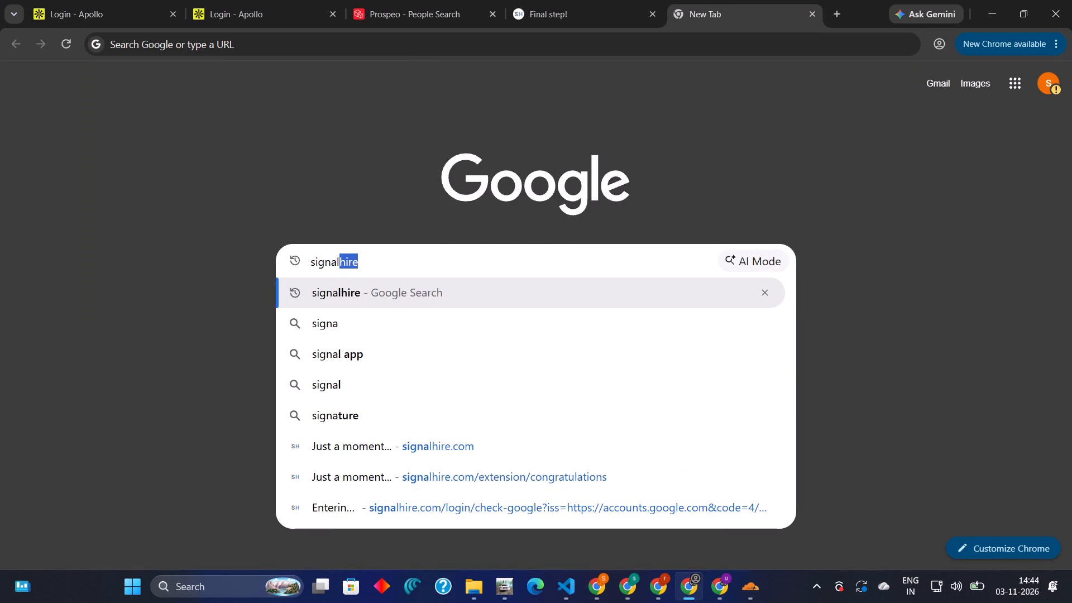
# Search Google for "signal hire extension" and open the SignalHire listing in the Chrome Web Store.
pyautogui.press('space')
pyautogui.write('hire e')
pyautogui.write('xtension')
pyautogui.press('Return')
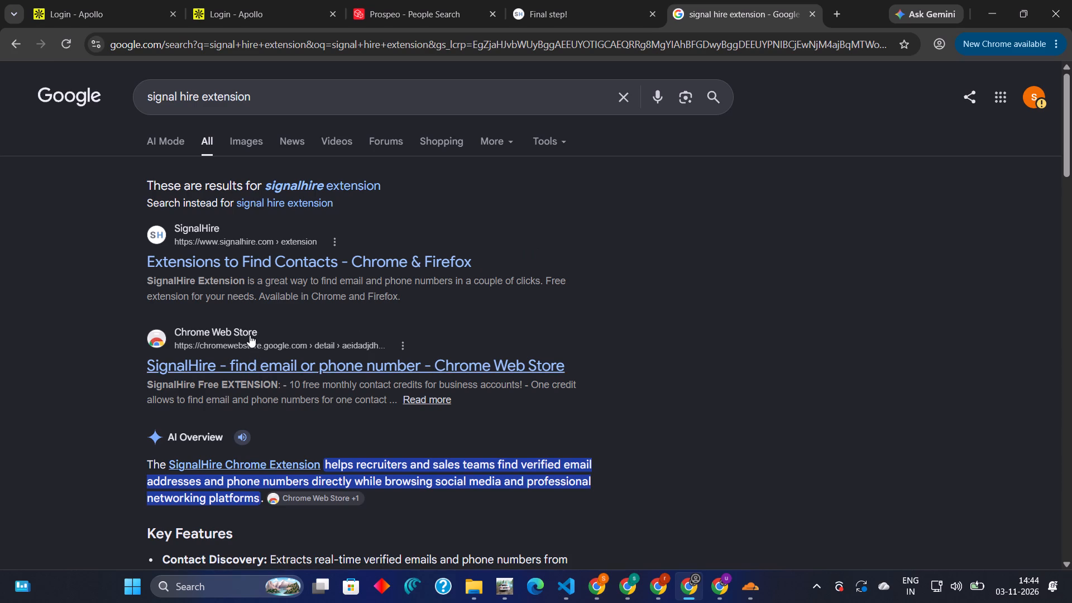
pyautogui.click(243, 365)
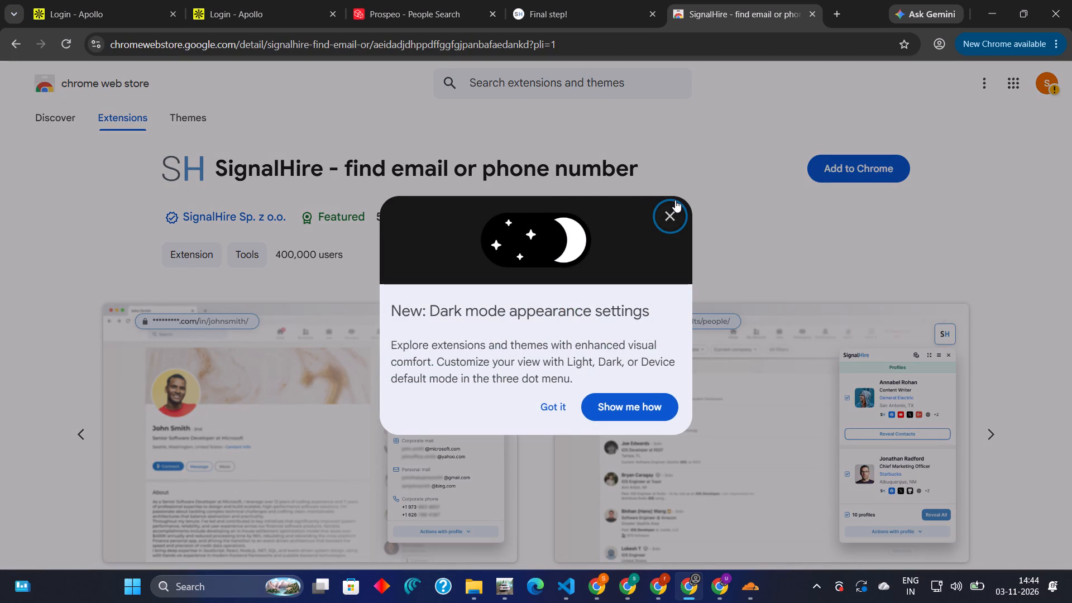
# Dismiss the dark mode notice and install the SignalHire - find email or phone number extension in Chrome.
pyautogui.click(675, 200)
pyautogui.click(848, 179)
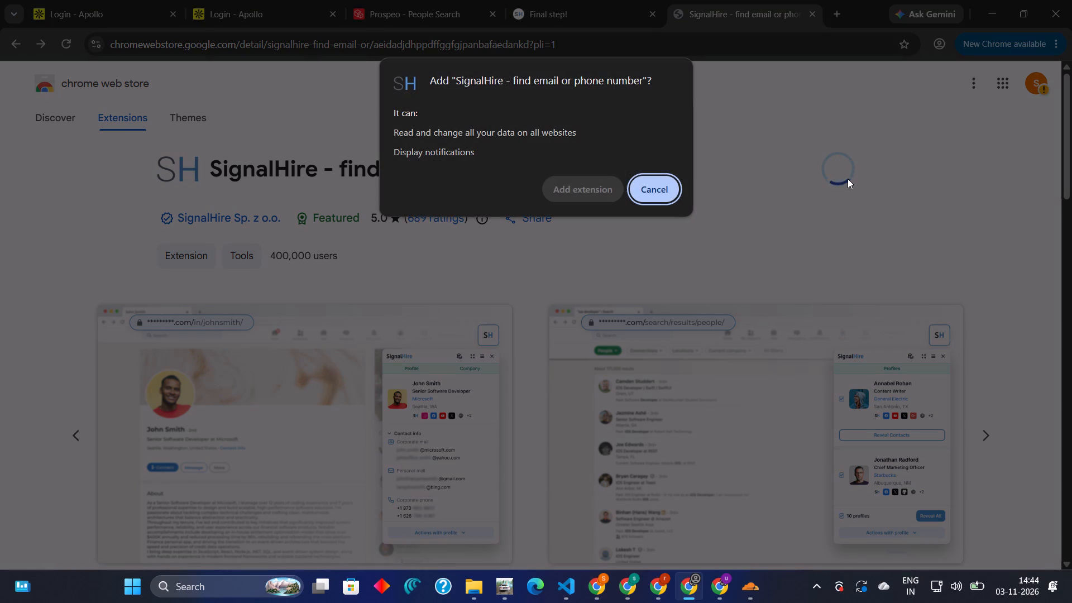
pyautogui.click(569, 196)
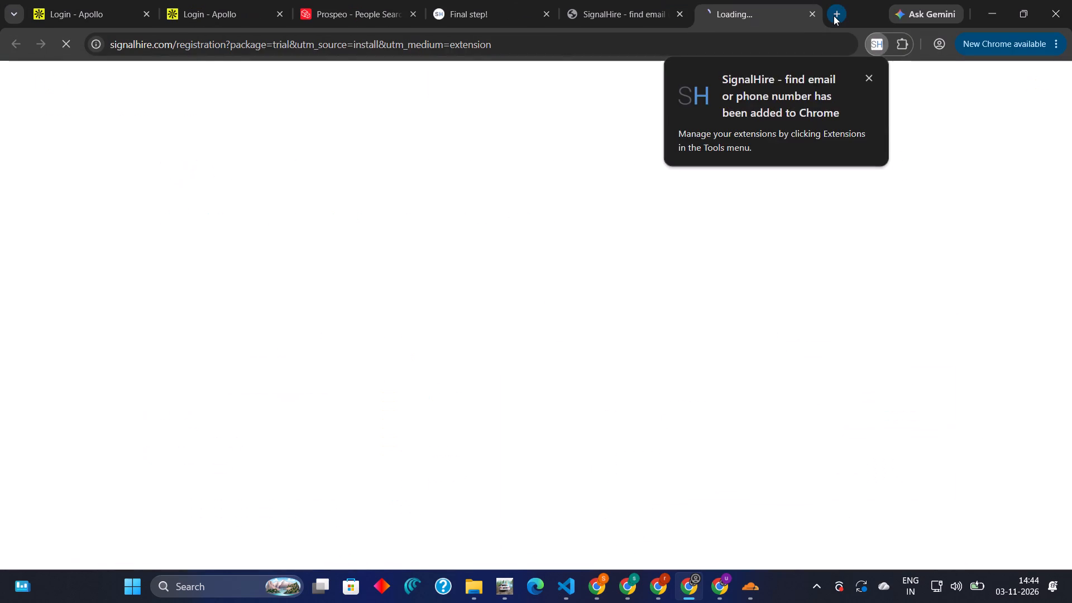
# In a new tab, search Google for "contact out" and open the ContactOut email finder website.
pyautogui.click(834, 16)
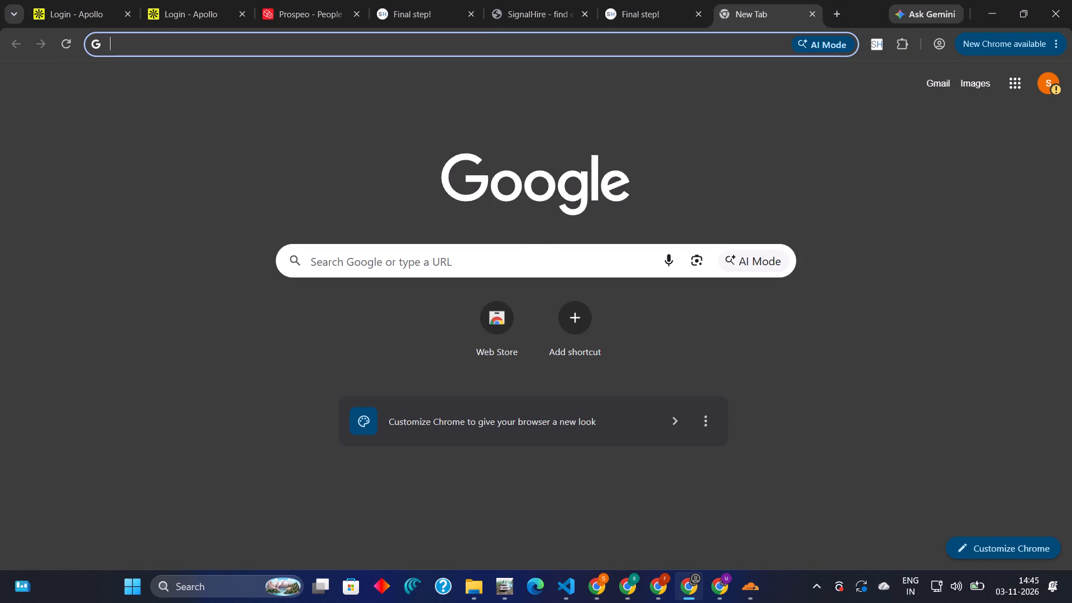
pyautogui.click(516, 255)
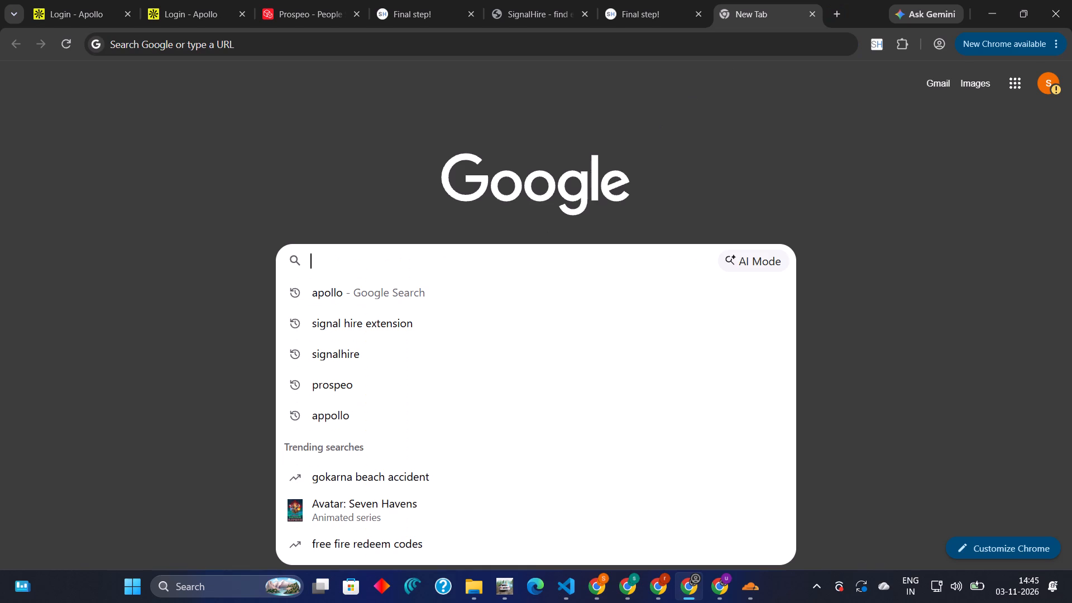
pyautogui.write('contact')
pyautogui.press('space')
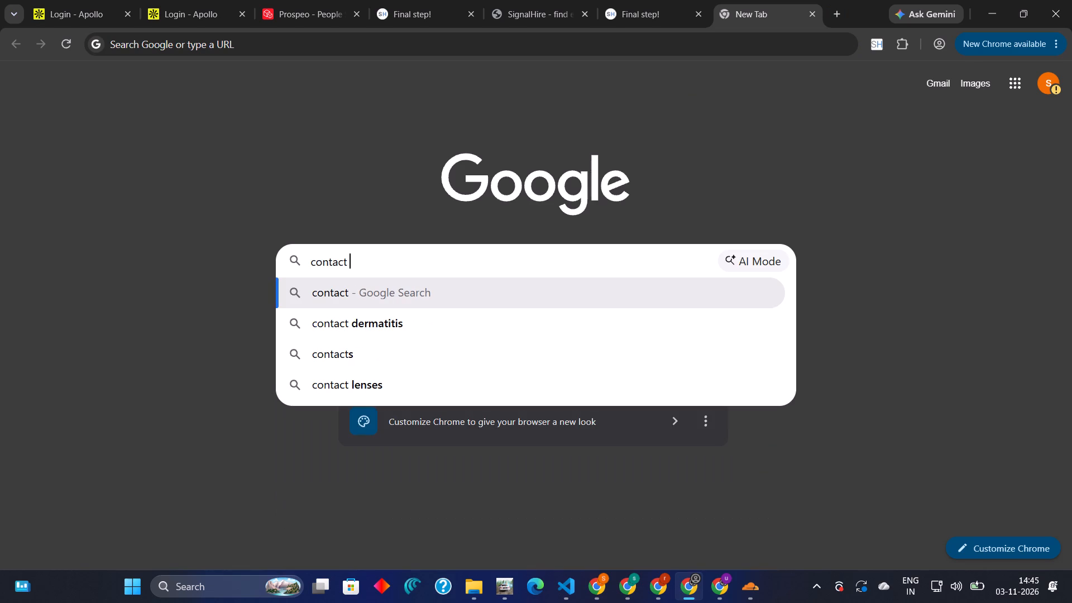
pyautogui.write('out')
pyautogui.press('Return')
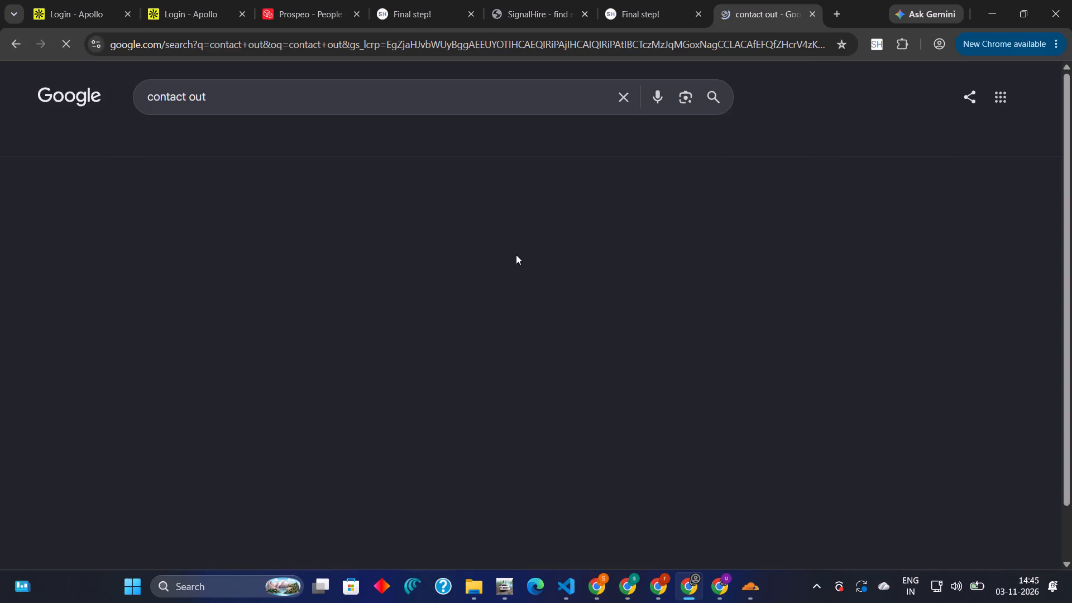
pyautogui.click(224, 216)
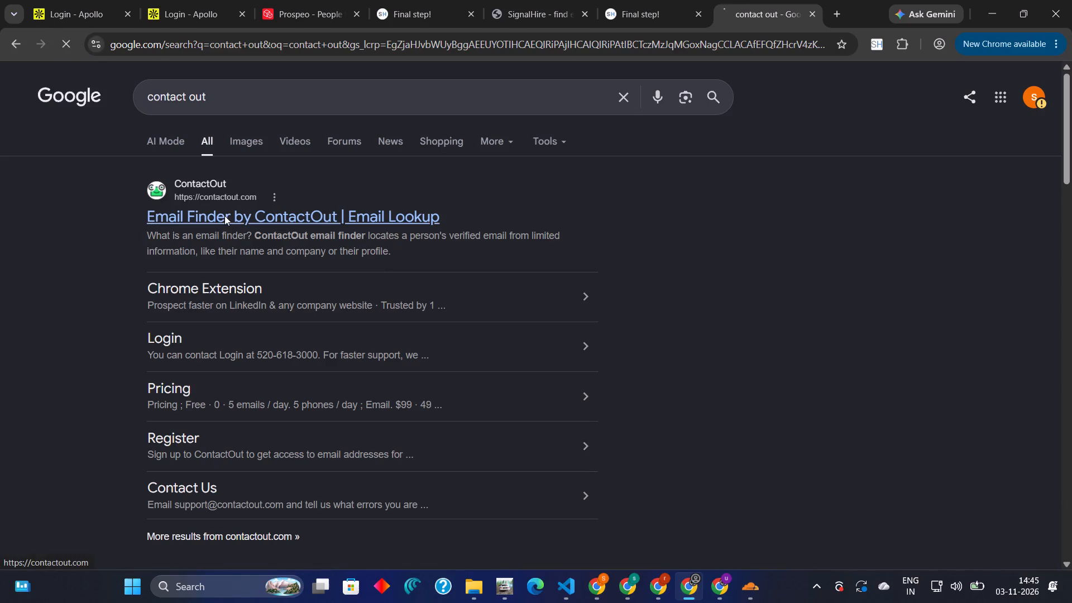
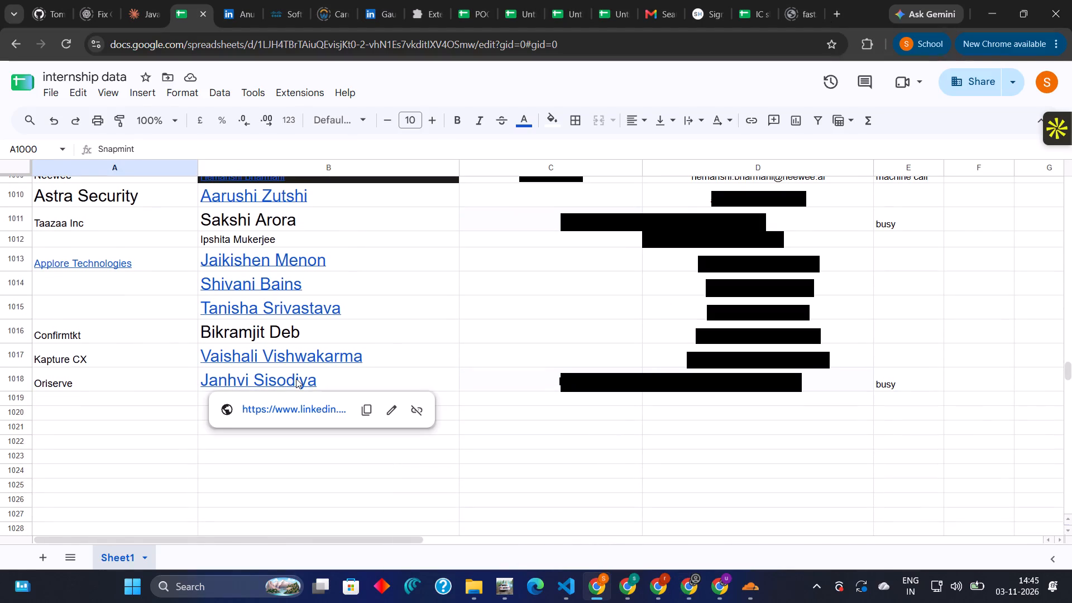
# Switch to the ContactOut window and set the people search's company filter to Astra Security.
pyautogui.scroll(3, 296, 379)
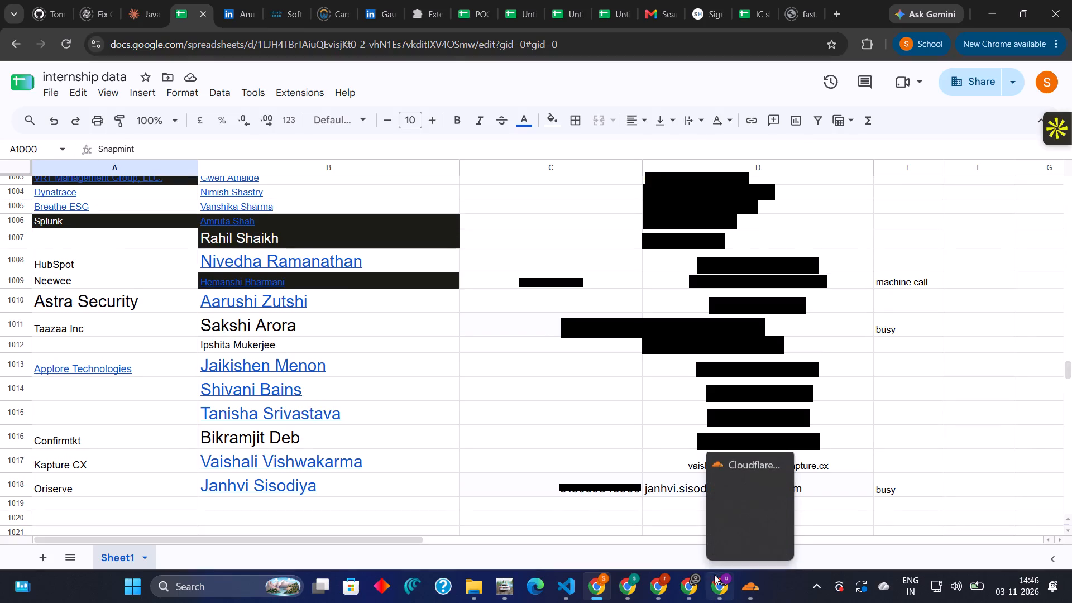
pyautogui.click(709, 543)
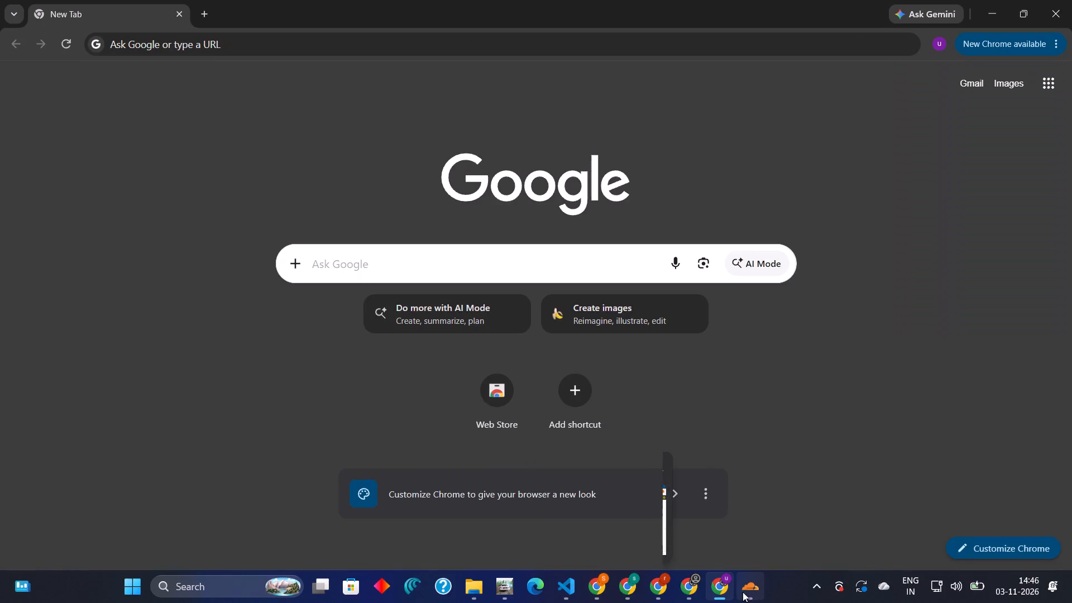
pyautogui.click(722, 520)
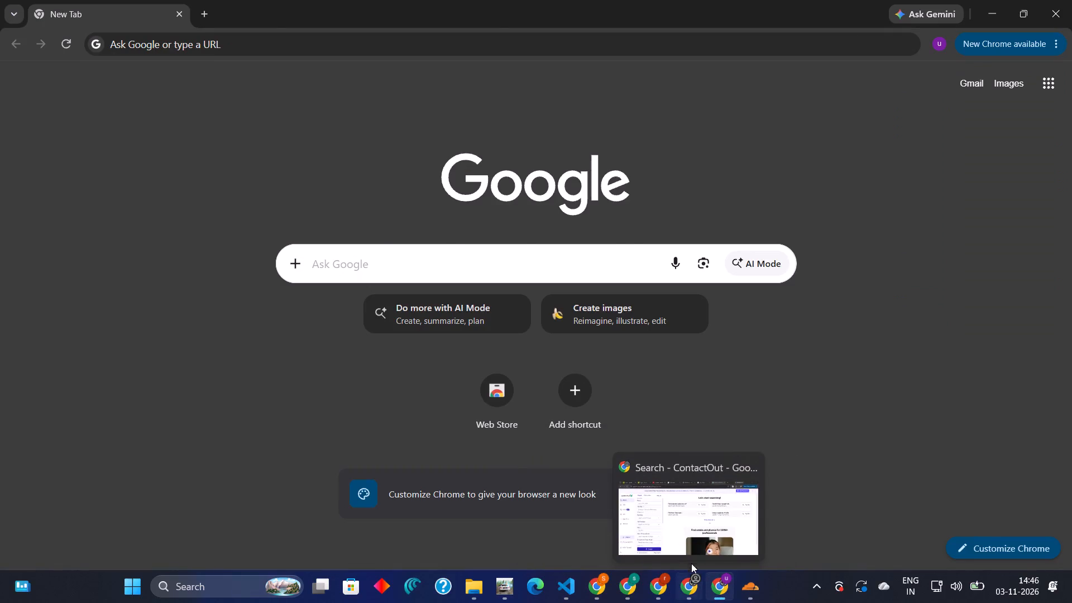
pyautogui.click(681, 514)
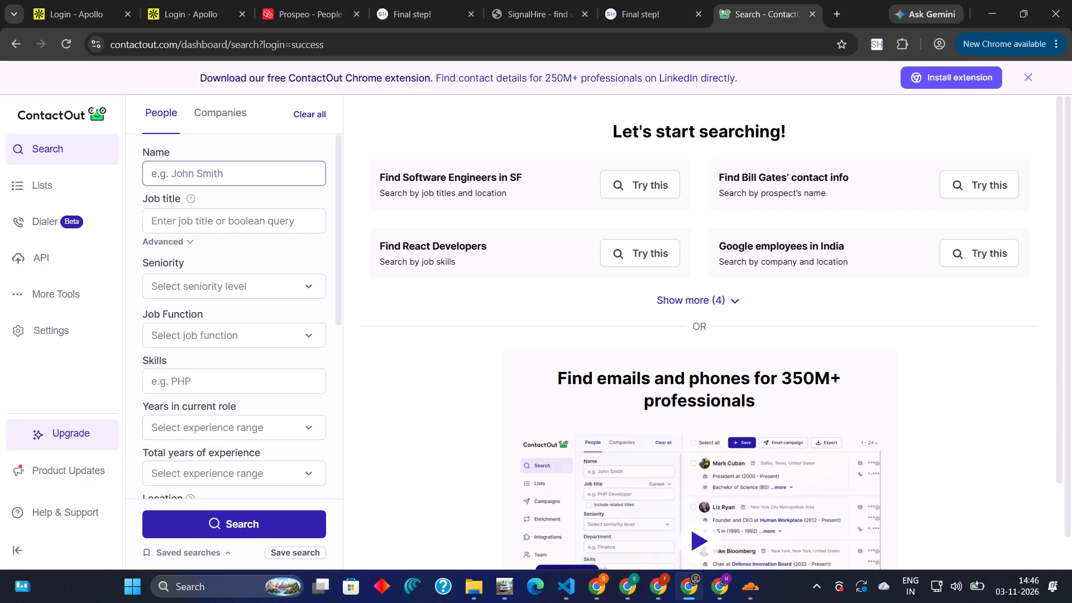
pyautogui.scroll(-1, 230, 432)
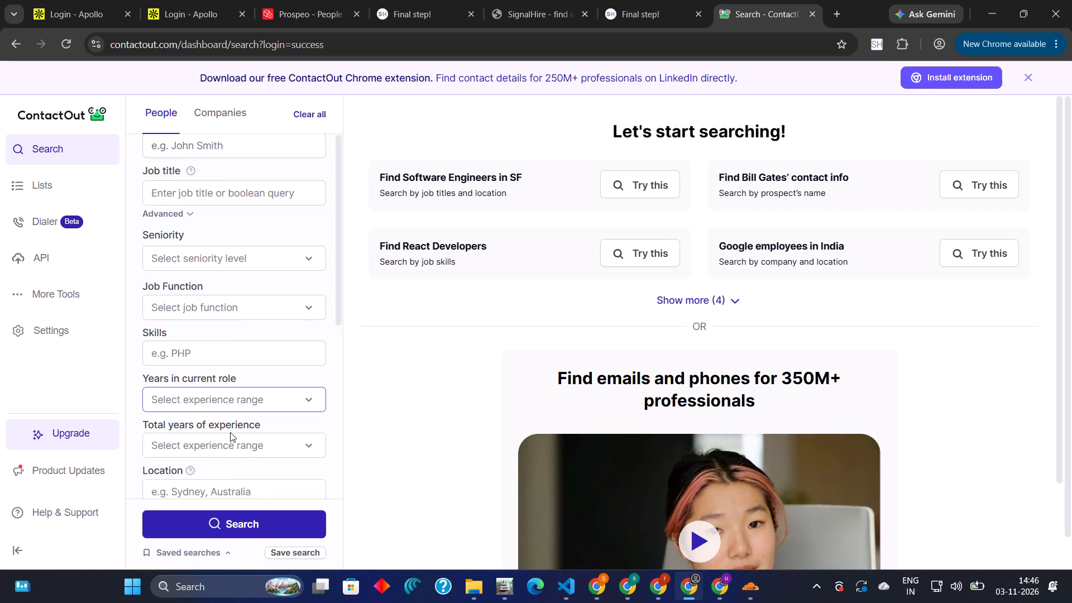
pyautogui.scroll(-2, 230, 432)
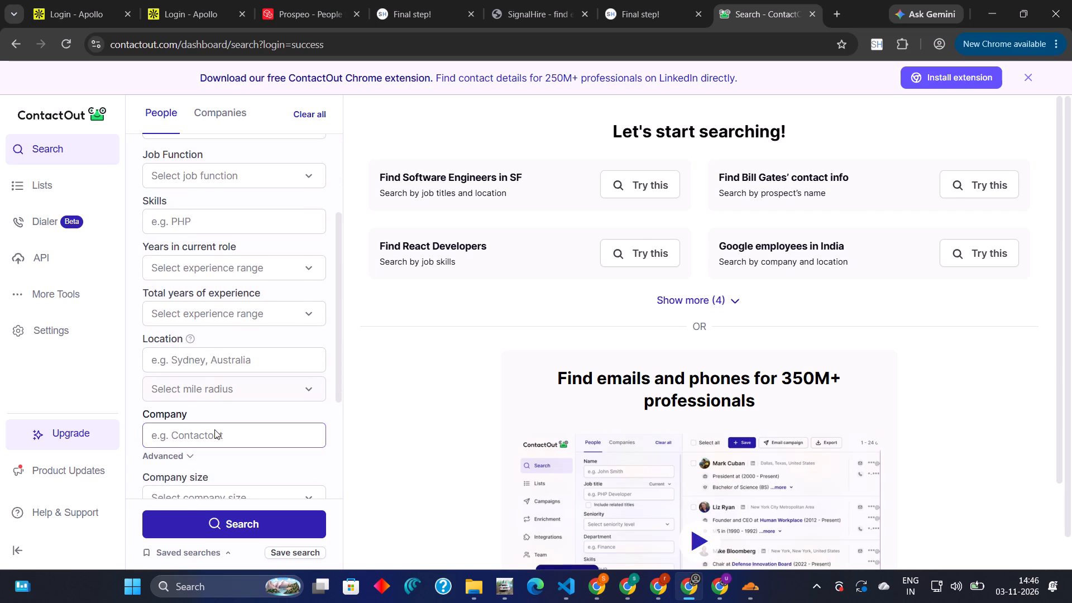
pyautogui.click(214, 429)
pyautogui.press('a')
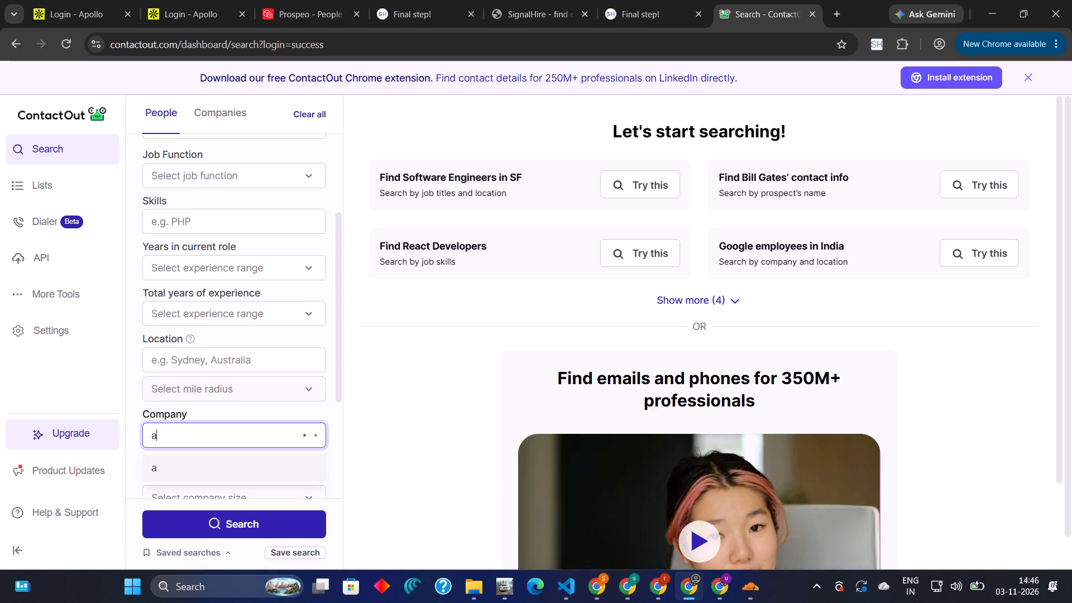
pyautogui.write('stra')
pyautogui.press('space')
pyautogui.write('s')
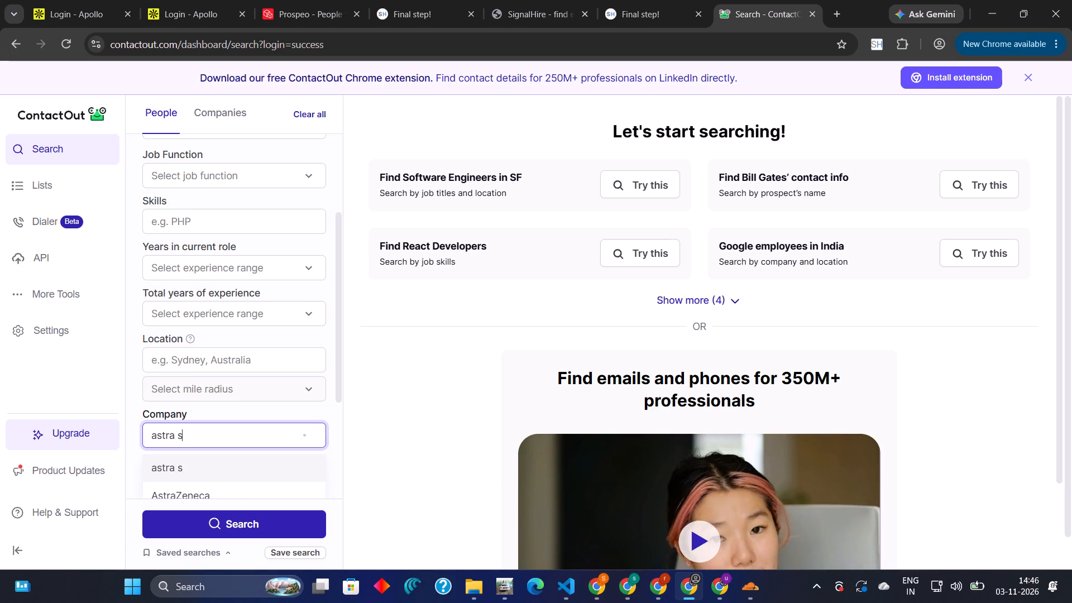
pyautogui.write('ec')
pyautogui.write('urity')
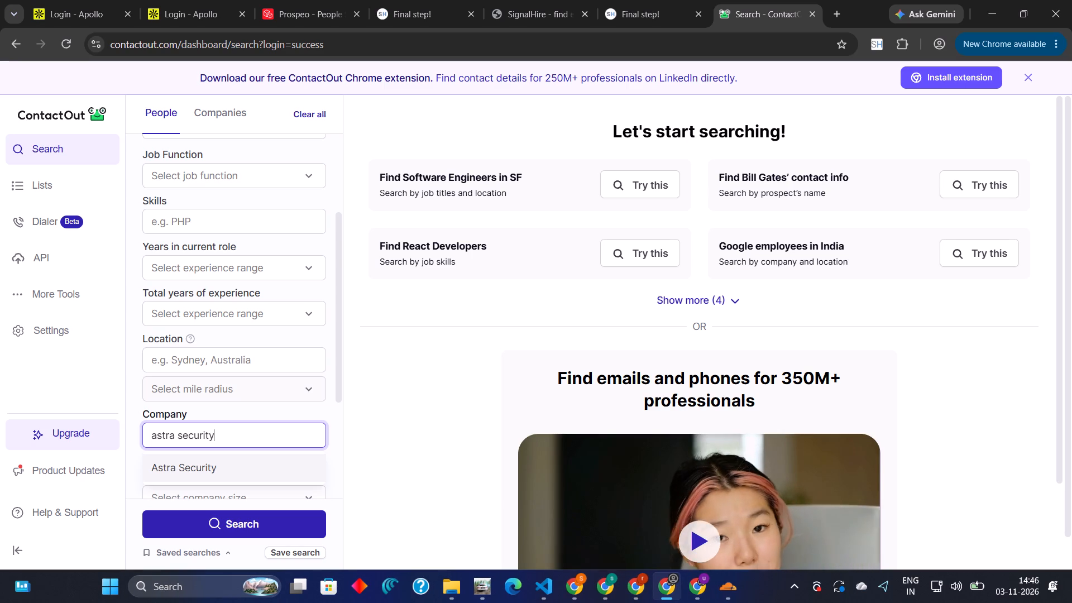
pyautogui.click(218, 464)
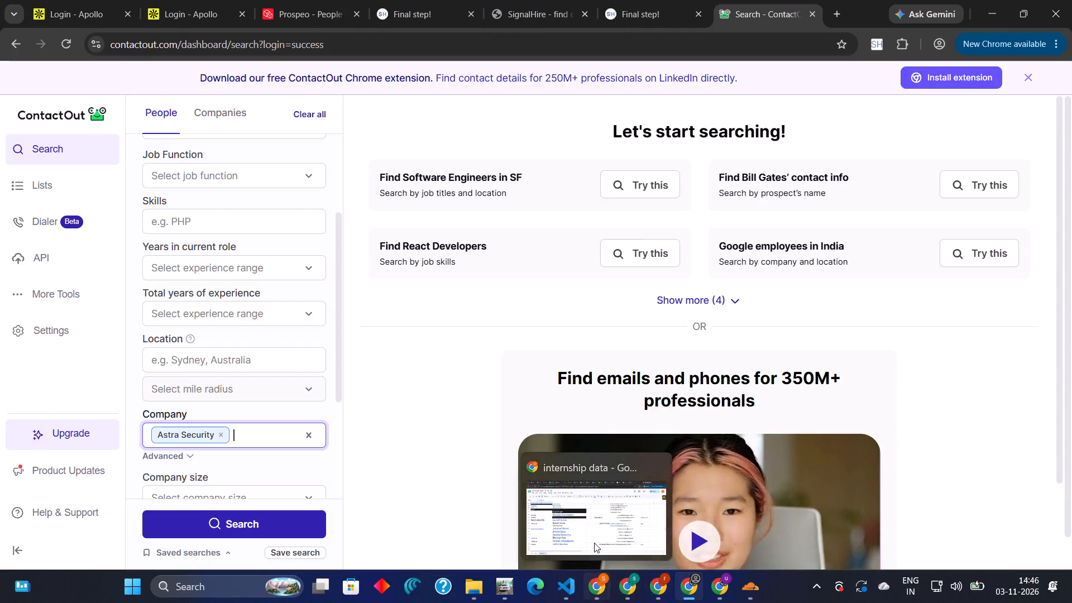
# Copy the Astra Security recruiter's name from cell B1010 of the internship data sheet and search ContactOut for that name.
pyautogui.click(594, 525)
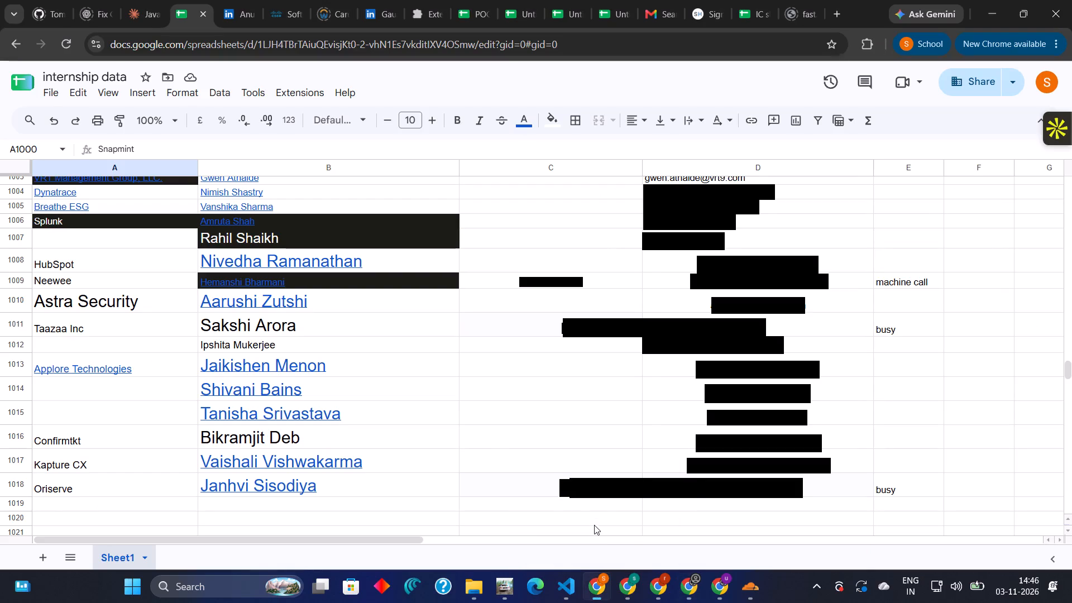
pyautogui.click(362, 304)
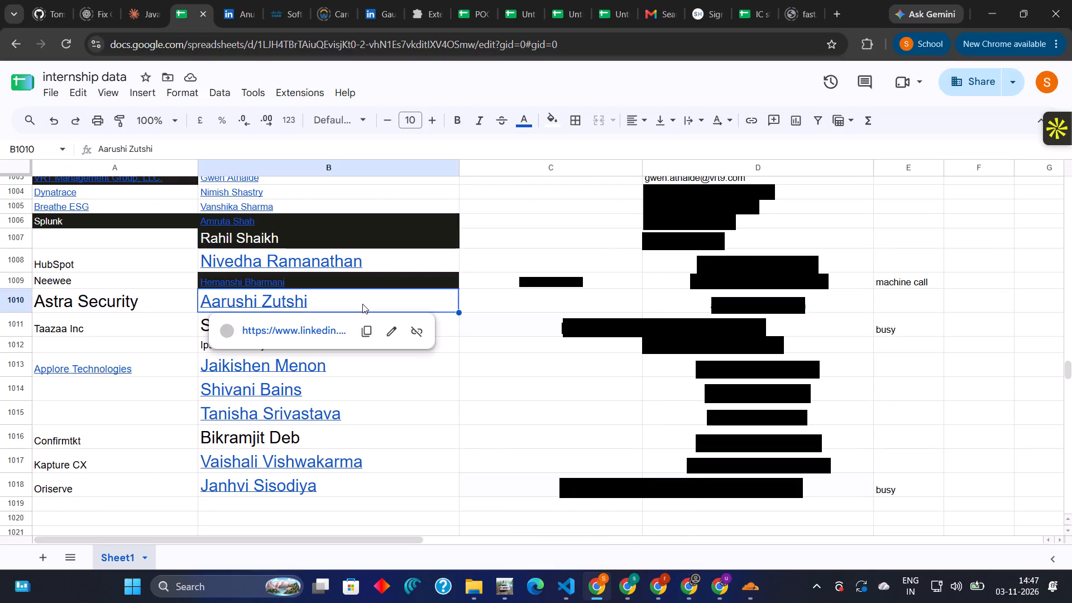
pyautogui.hotkey('ctrl', 'c')
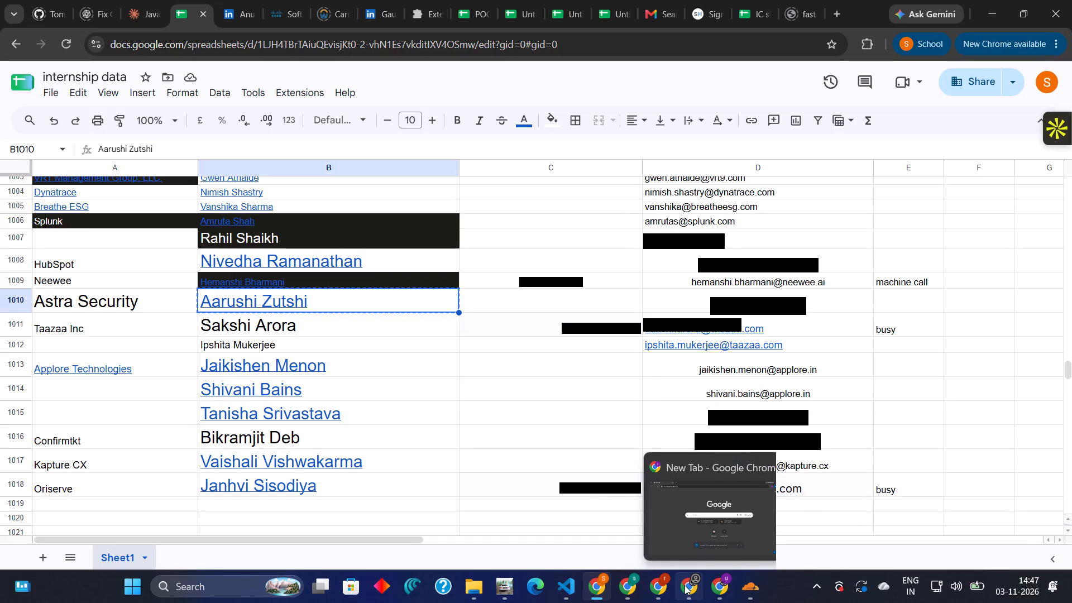
pyautogui.click(676, 529)
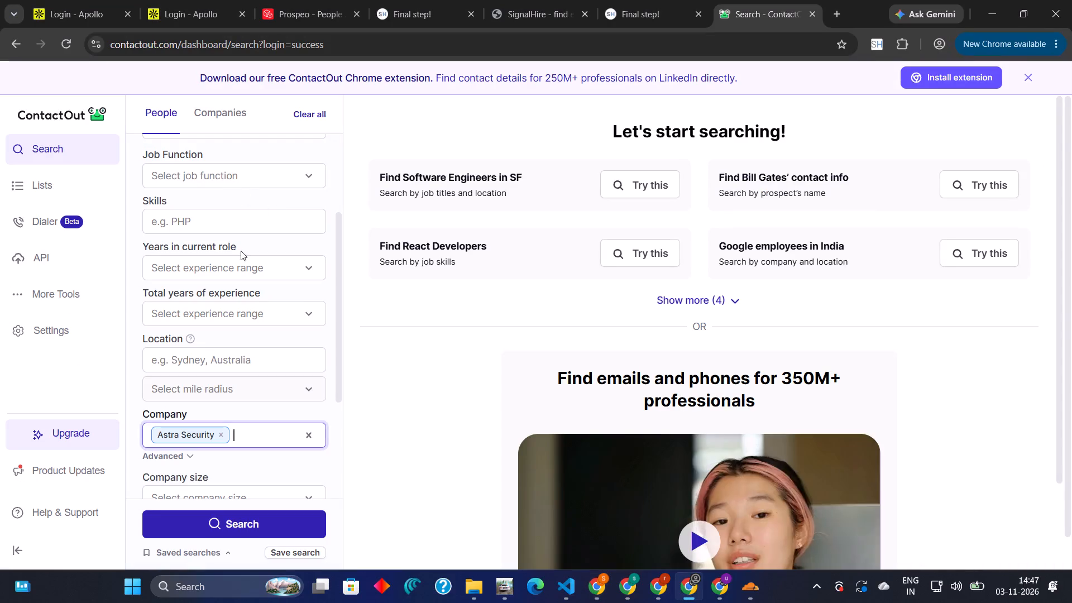
pyautogui.scroll(3, 239, 254)
pyautogui.scroll(2, 230, 305)
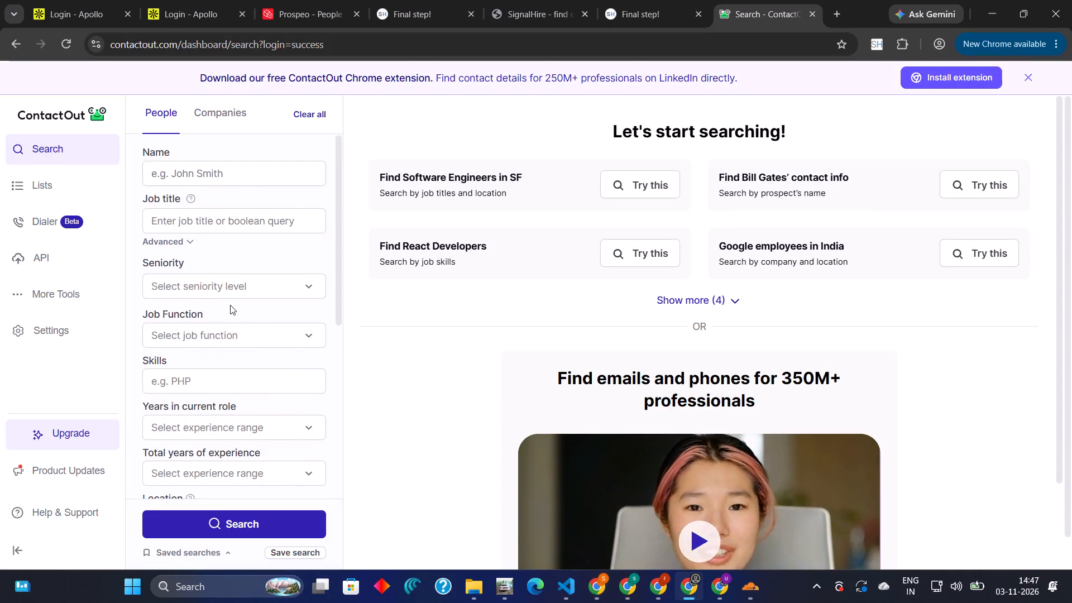
pyautogui.click(202, 174)
pyautogui.hotkey('ctrl', 'v')
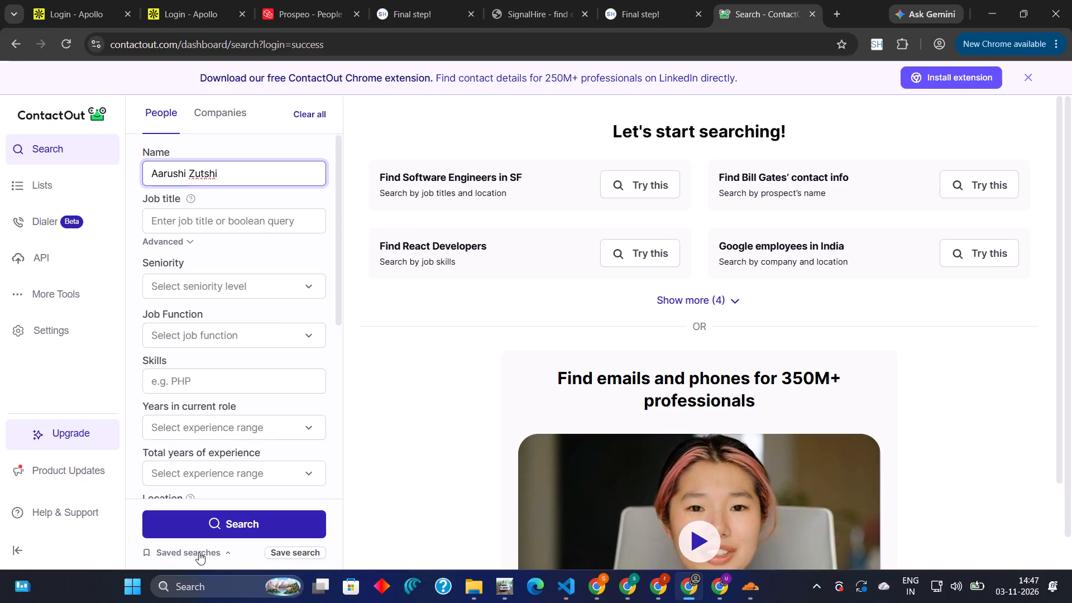
pyautogui.click(210, 513)
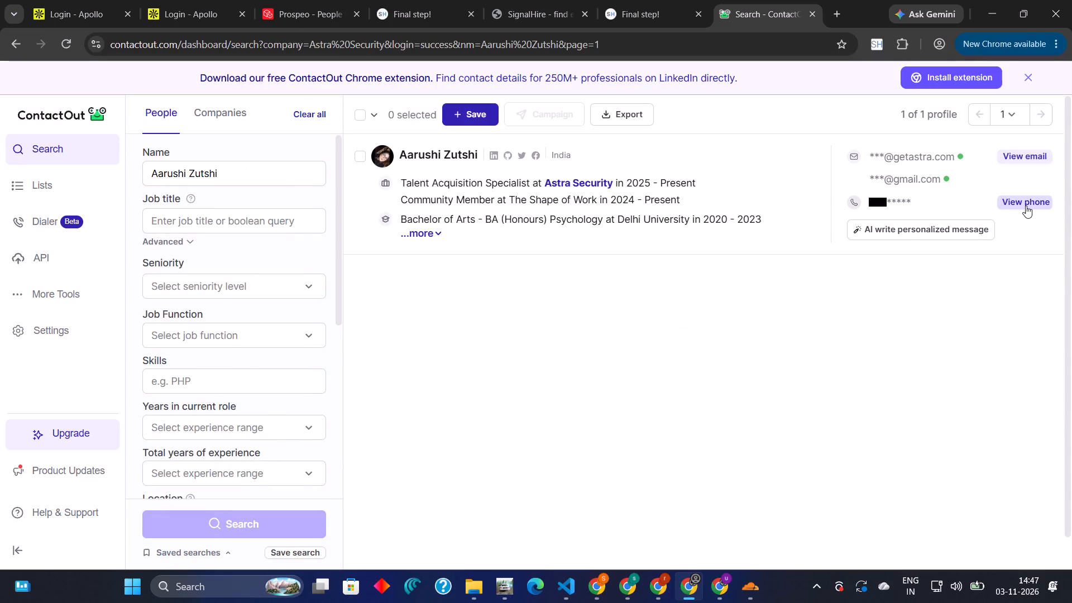
# Reveal and copy the recruiter's phone number in ContactOut and paste it into cell C1010 of the internship data sheet.
pyautogui.click(1028, 205)
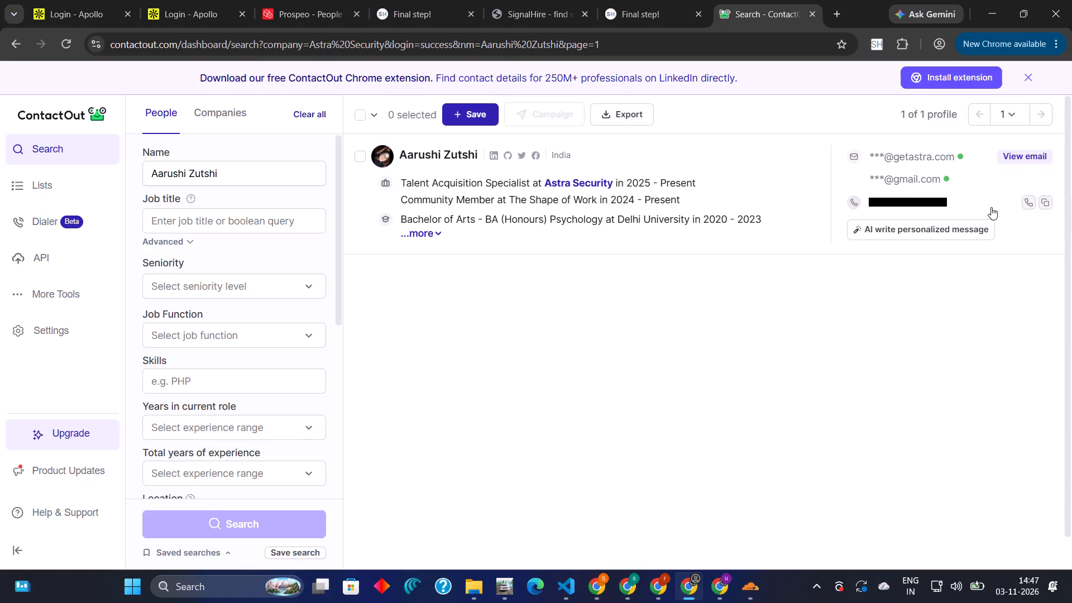
pyautogui.click(1043, 199)
pyautogui.click(597, 581)
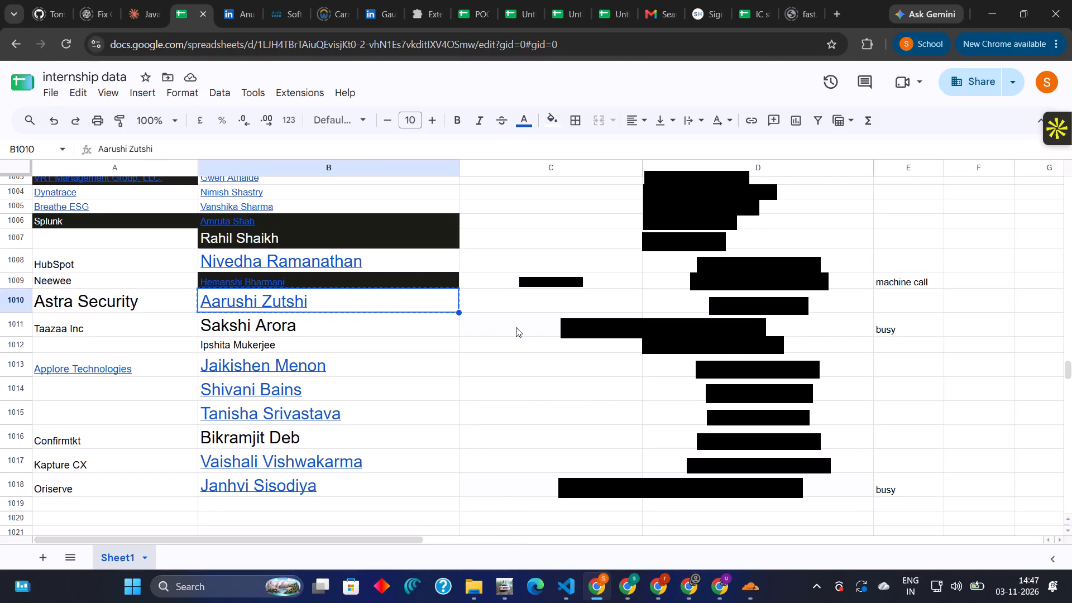
pyautogui.click(548, 300)
pyautogui.hotkey('ctrl', 'v')
# Remove the two leading characters from the pasted phone number in cell C1010.
pyautogui.doubleClick(548, 300)
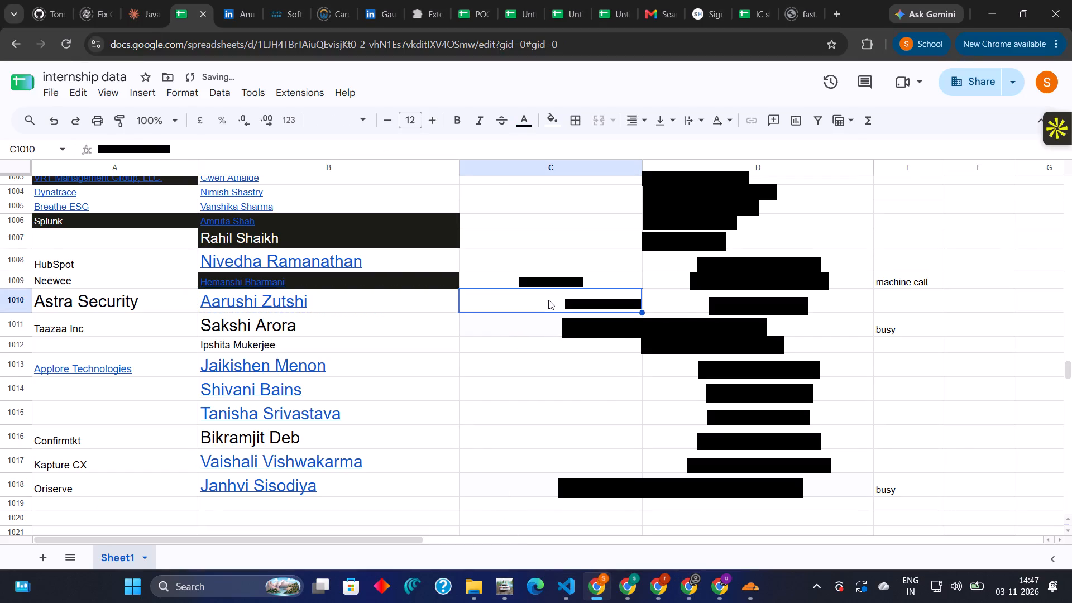
pyautogui.press('Left')
pyautogui.press('Left')
pyautogui.press('Left')
pyautogui.press('Left')
pyautogui.press('Left')
pyautogui.press('Left')
pyautogui.press('Left')
pyautogui.press('Left')
pyautogui.press('Left')
pyautogui.press('Left')
pyautogui.press('Left')
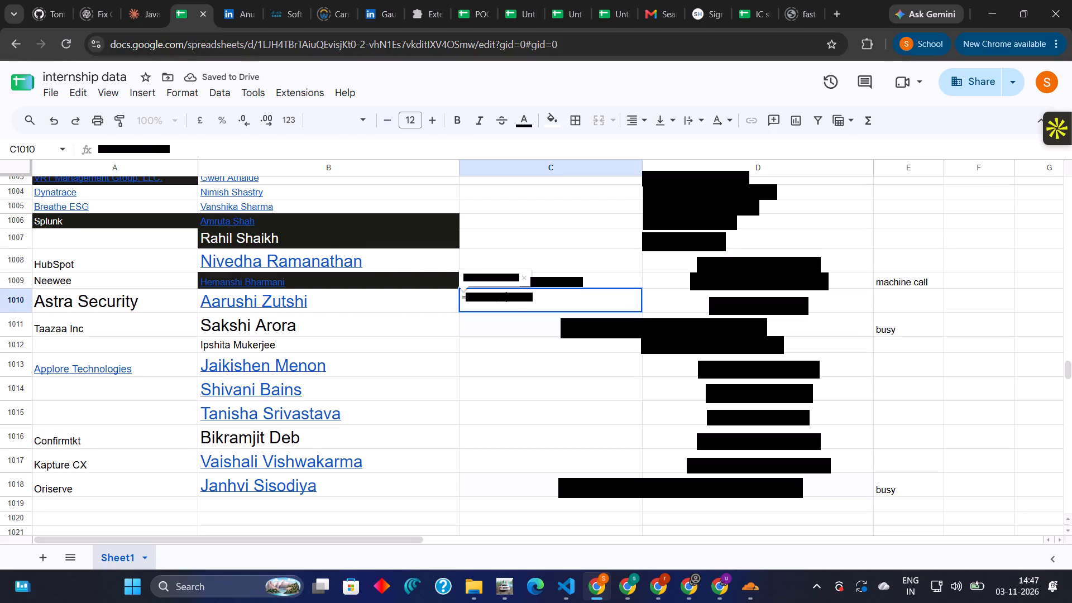
pyautogui.press('Left')
pyautogui.press('BackSpace')
pyautogui.press('BackSpace')
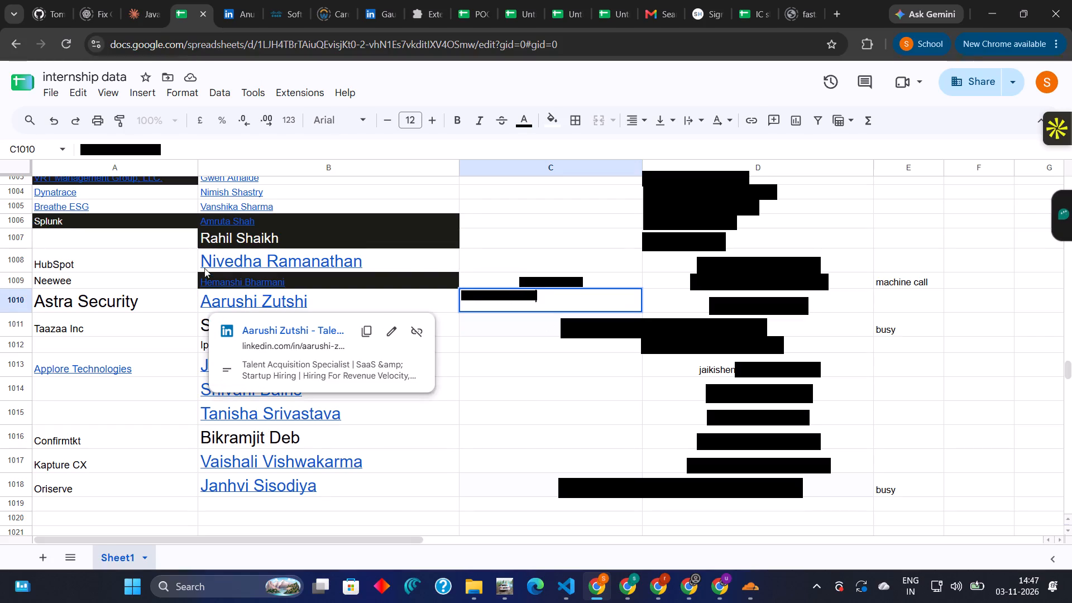
pyautogui.click(130, 264)
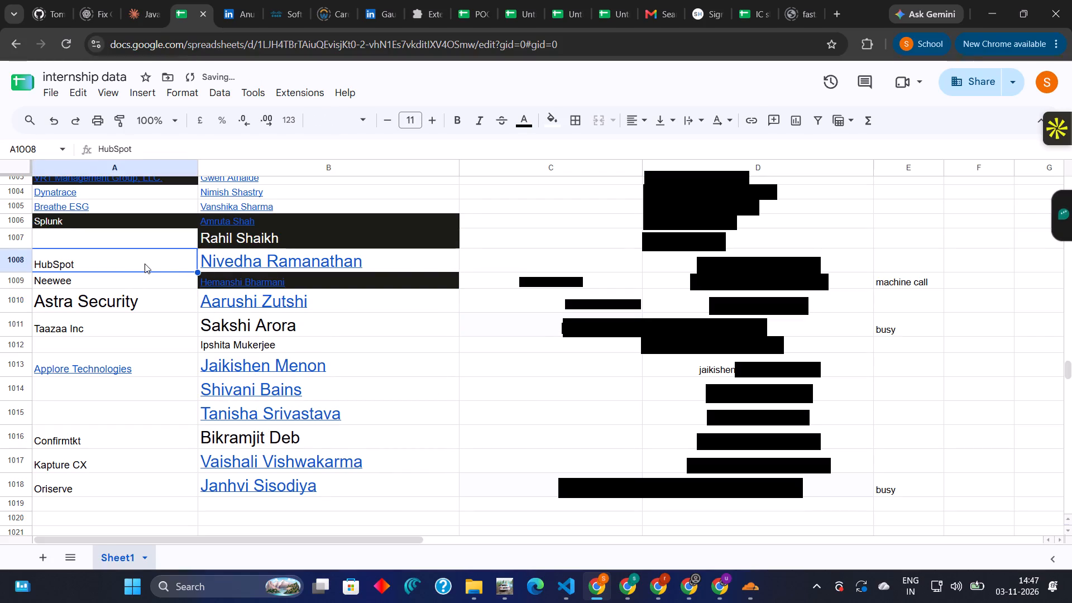
# Copy the HubSpot recruiter's name from cell B1008 and clear the Astra Security company filter in ContactOut.
pyautogui.click(433, 255)
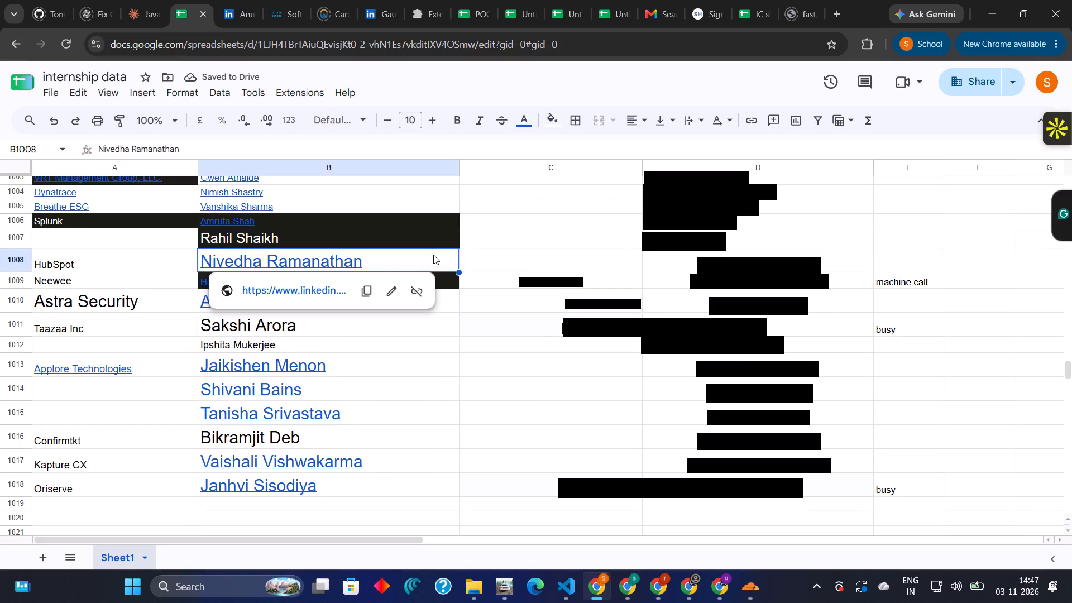
pyautogui.hotkey('ctrl', 'c')
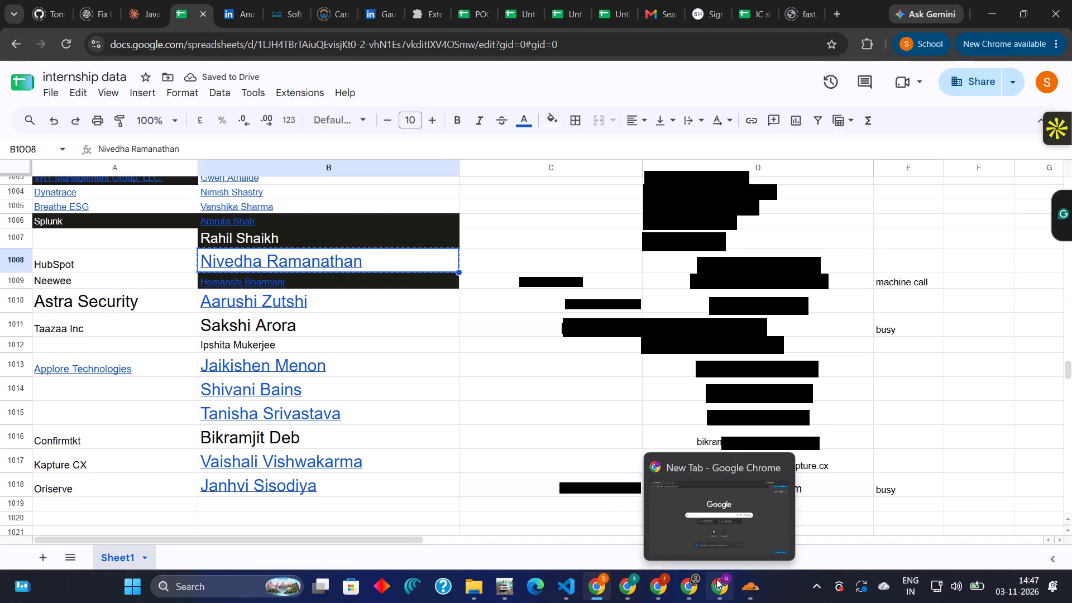
pyautogui.click(683, 562)
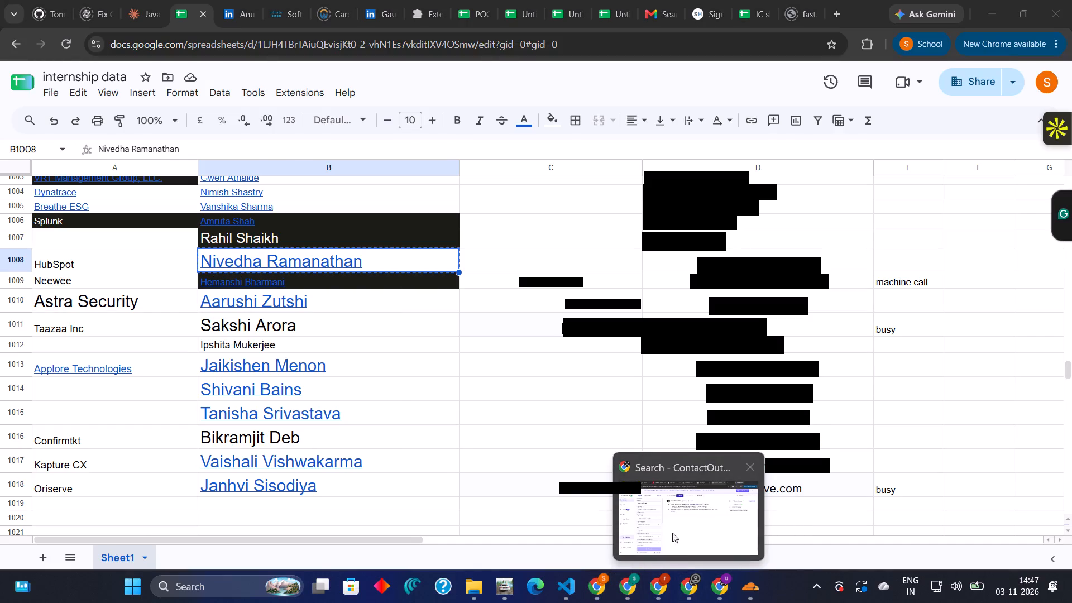
pyautogui.click(670, 523)
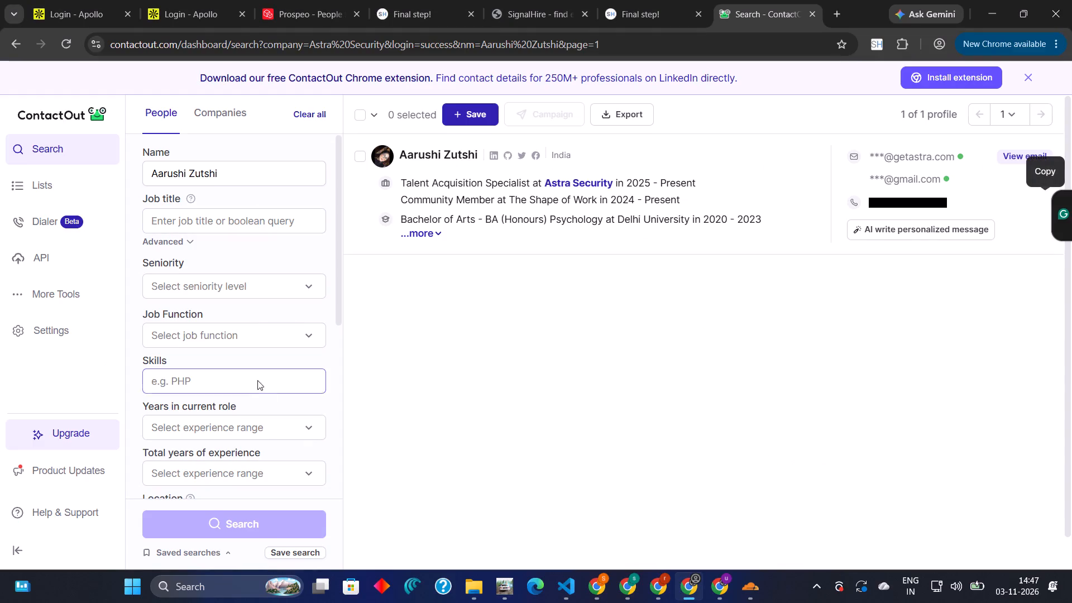
pyautogui.scroll(-2, 271, 457)
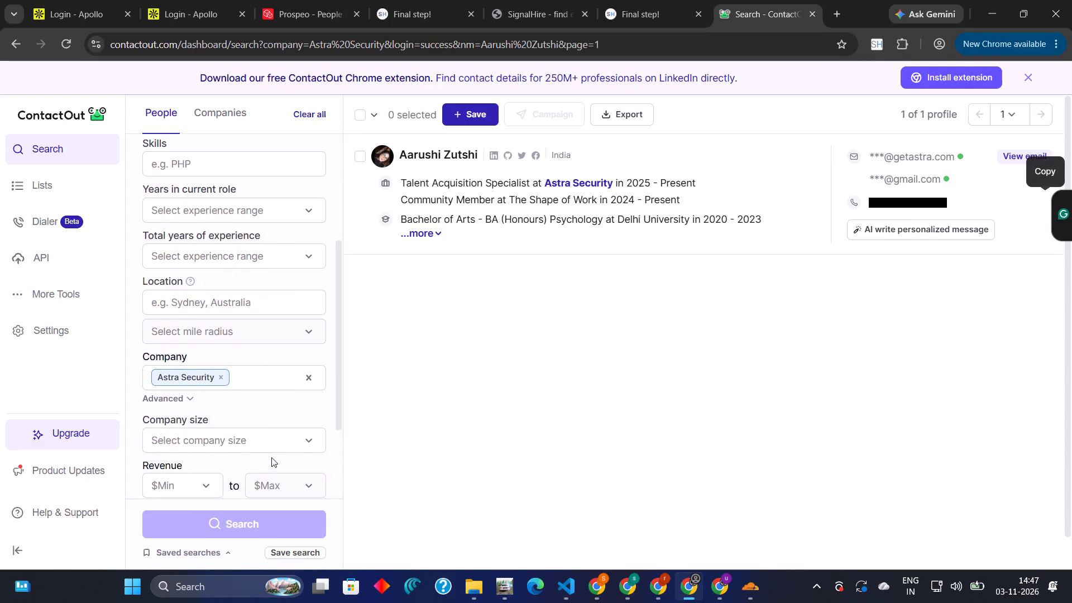
pyautogui.click(219, 373)
pyautogui.click(219, 373)
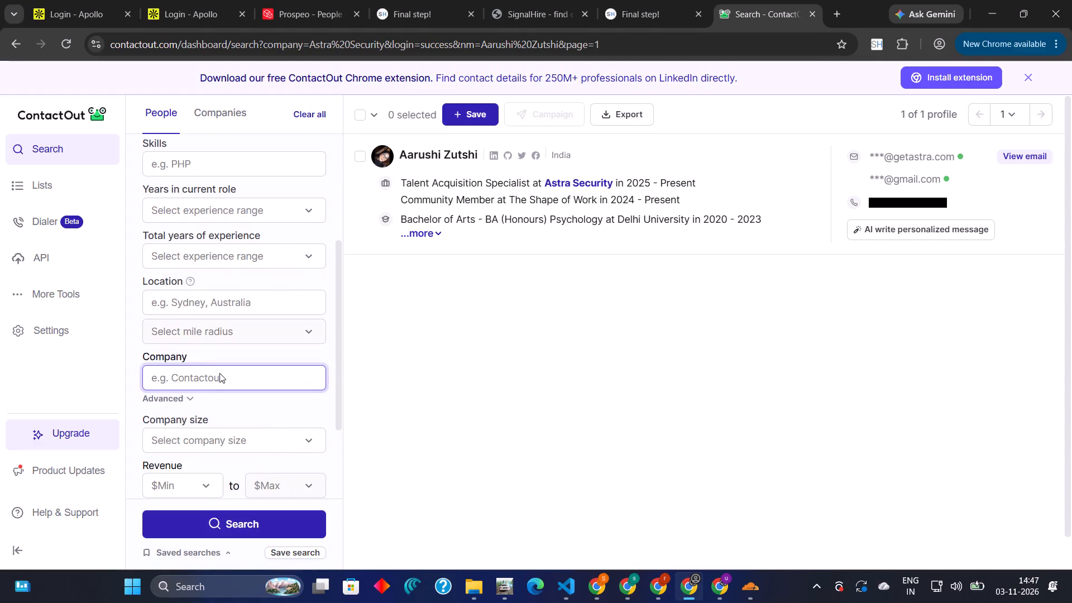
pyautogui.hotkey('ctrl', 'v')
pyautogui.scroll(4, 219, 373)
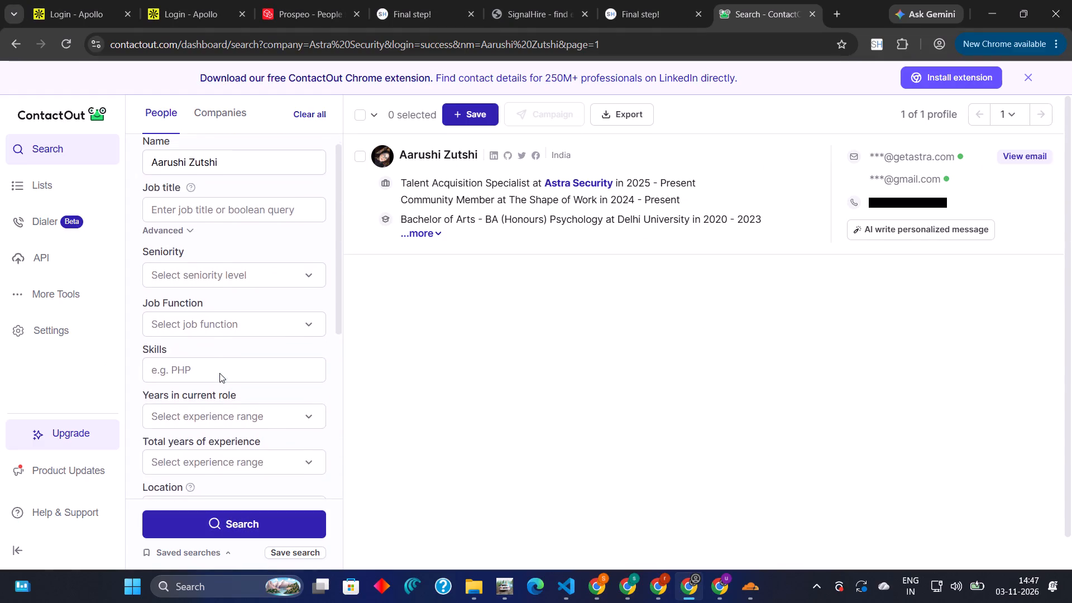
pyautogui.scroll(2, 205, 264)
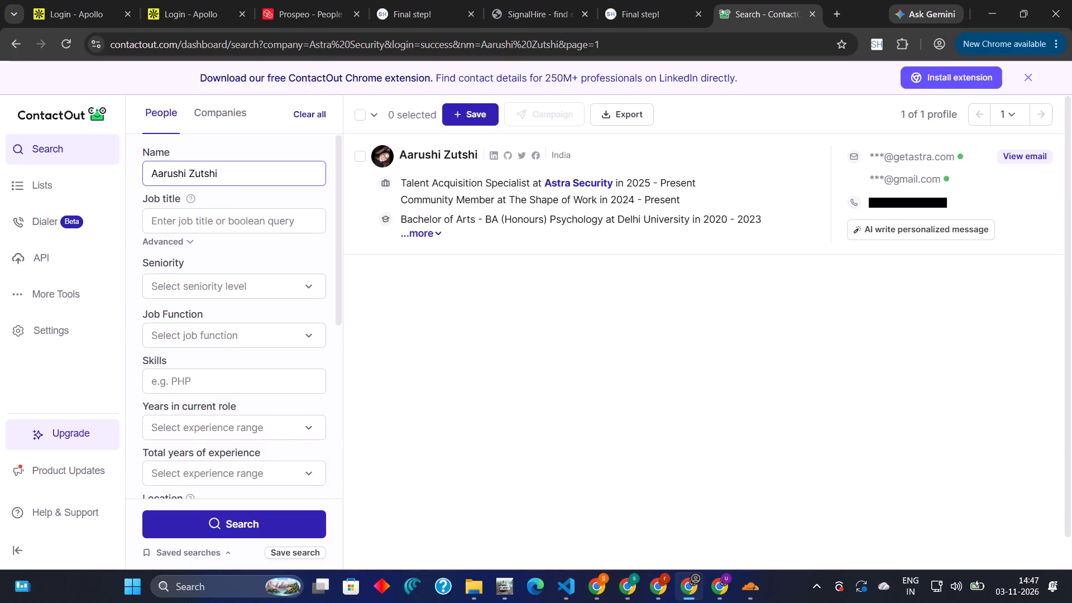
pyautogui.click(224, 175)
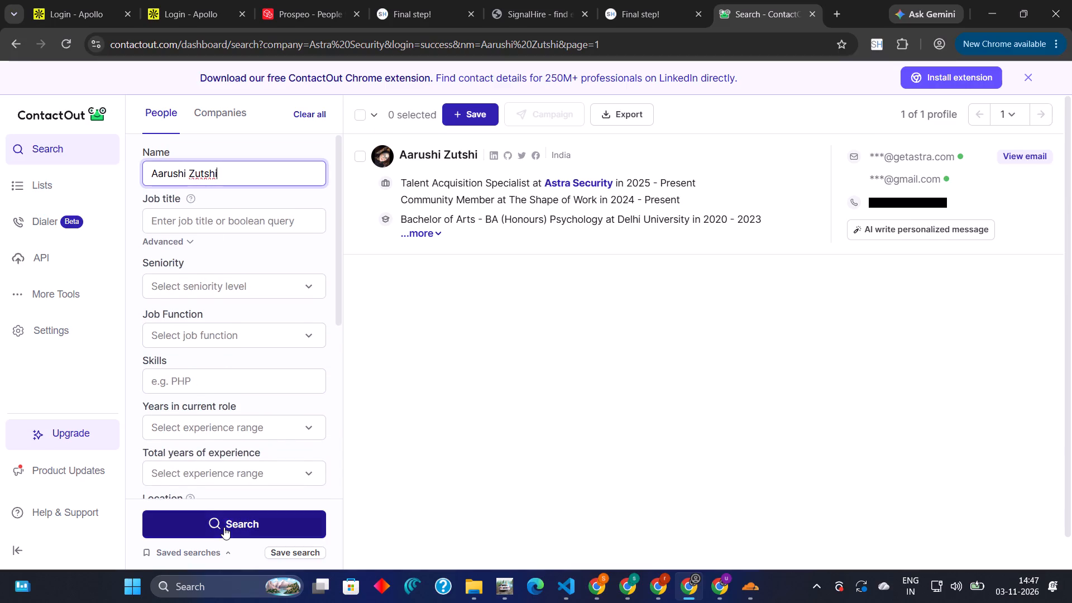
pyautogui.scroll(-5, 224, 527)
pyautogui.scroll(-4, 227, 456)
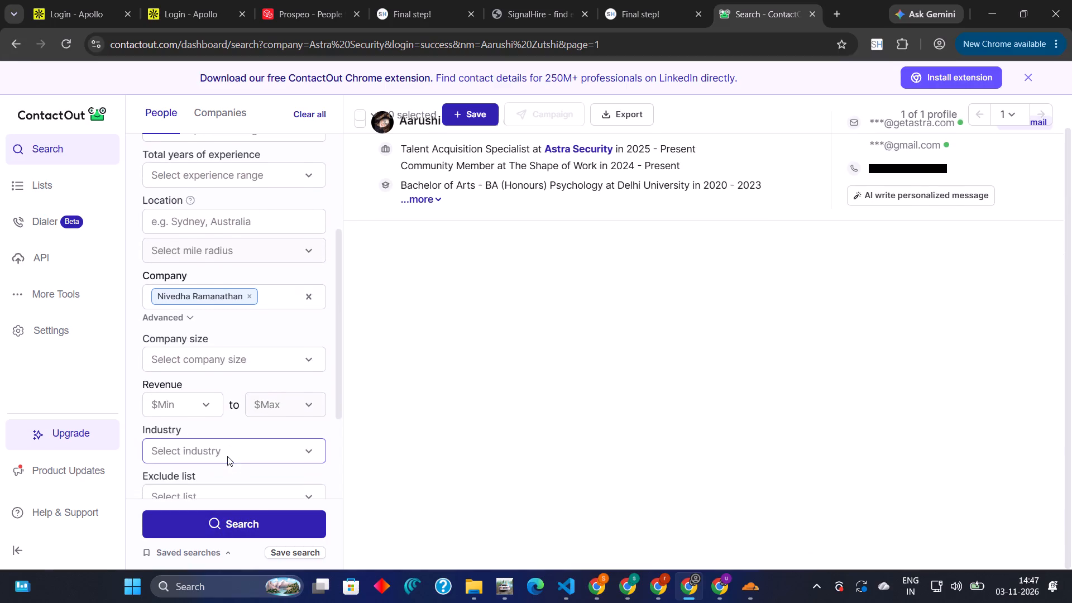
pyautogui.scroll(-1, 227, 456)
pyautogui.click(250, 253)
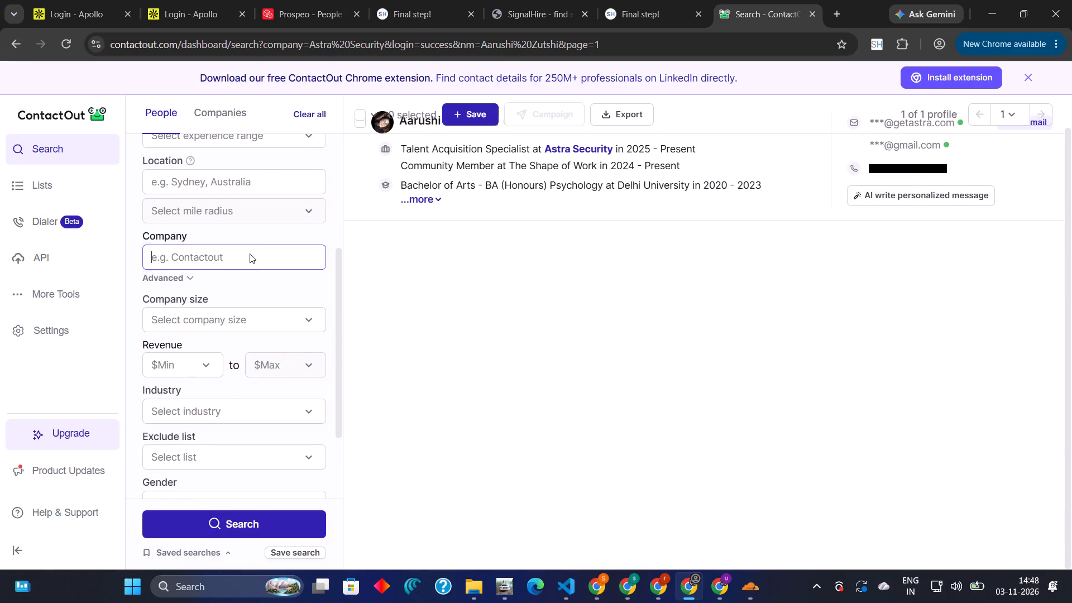
# Replace the name in the ContactOut people search filter with the copied HubSpot recruiter's name.
pyautogui.scroll(12, 250, 253)
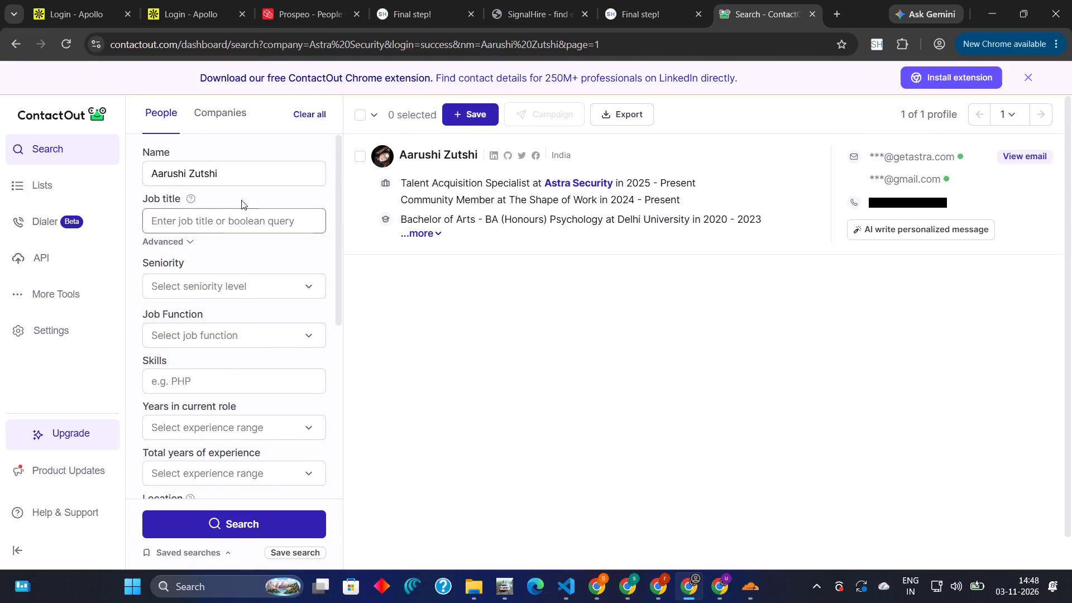
pyautogui.click(238, 176)
pyautogui.press('BackSpace')
pyautogui.press('BackSpace')
pyautogui.press('BackSpace')
pyautogui.press('BackSpace')
pyautogui.press('BackSpace')
pyautogui.press('BackSpace')
pyautogui.press('BackSpace')
pyautogui.press('BackSpace')
pyautogui.press('BackSpace')
pyautogui.press('BackSpace')
pyautogui.press('BackSpace')
pyautogui.press('BackSpace')
pyautogui.press('BackSpace')
pyautogui.press('BackSpace')
pyautogui.press('BackSpace')
pyautogui.press('BackSpace')
pyautogui.press('BackSpace')
pyautogui.press('BackSpace')
pyautogui.press('BackSpace')
pyautogui.press('BackSpace')
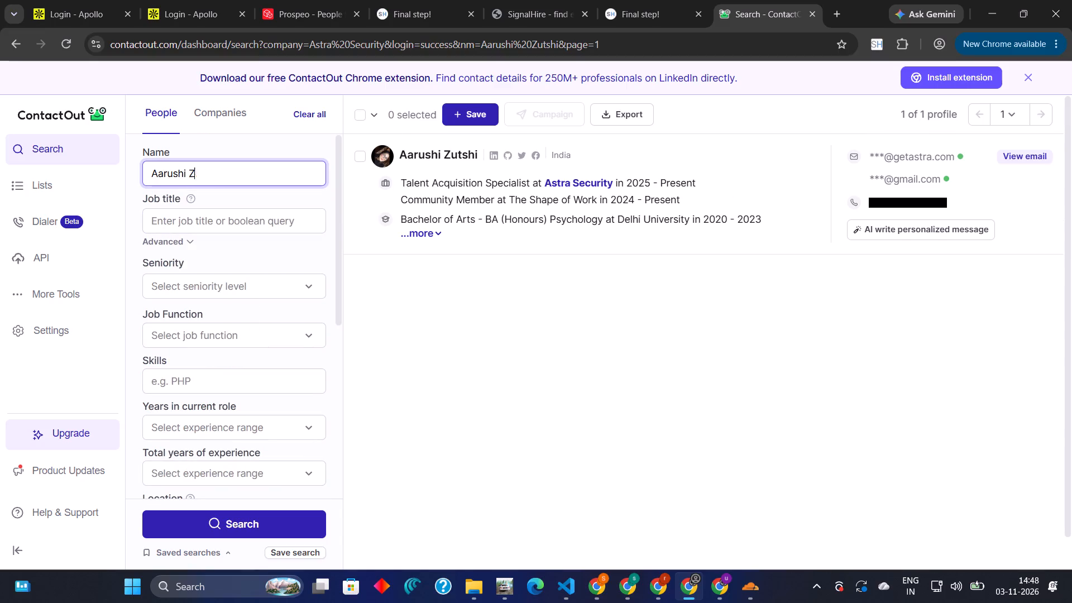
pyautogui.hotkey('ctrl', 'v')
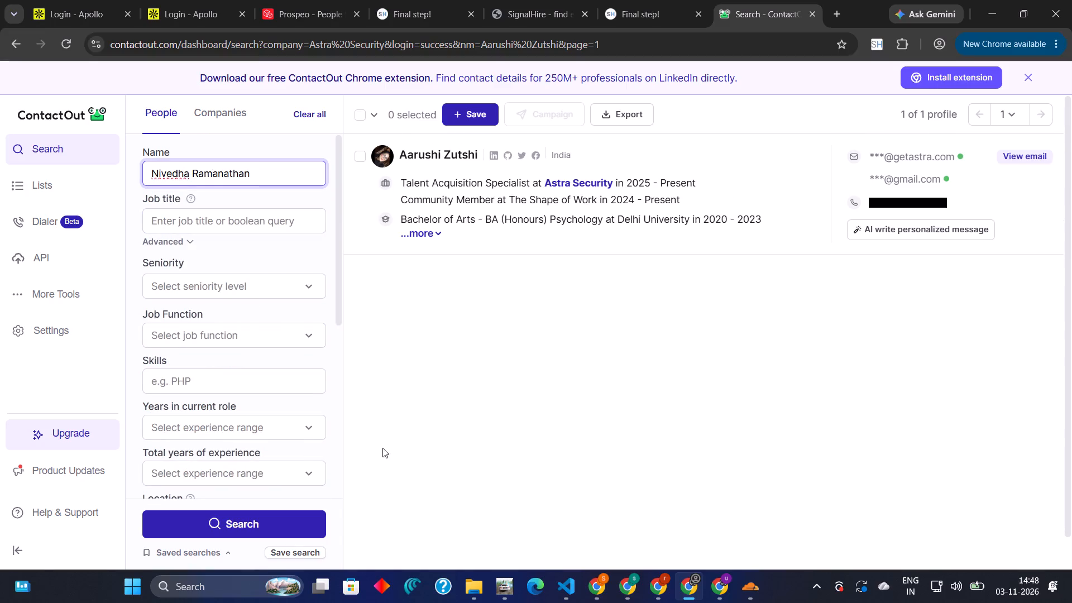
# Copy HubSpot from cell A1008 of the internship data sheet into ContactOut's company filter and run the search.
pyautogui.click(589, 514)
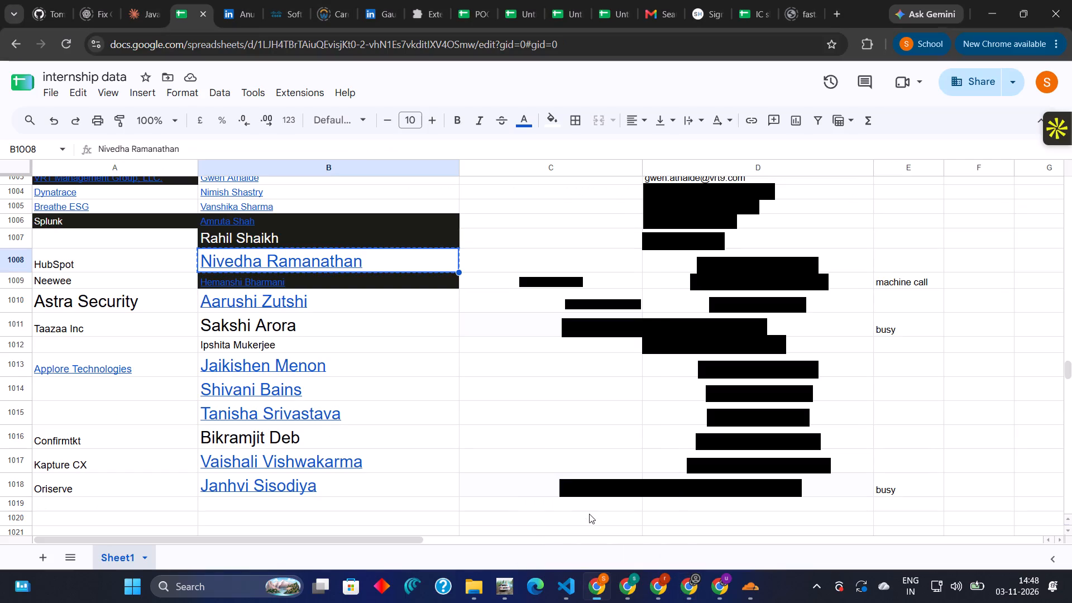
pyautogui.click(115, 267)
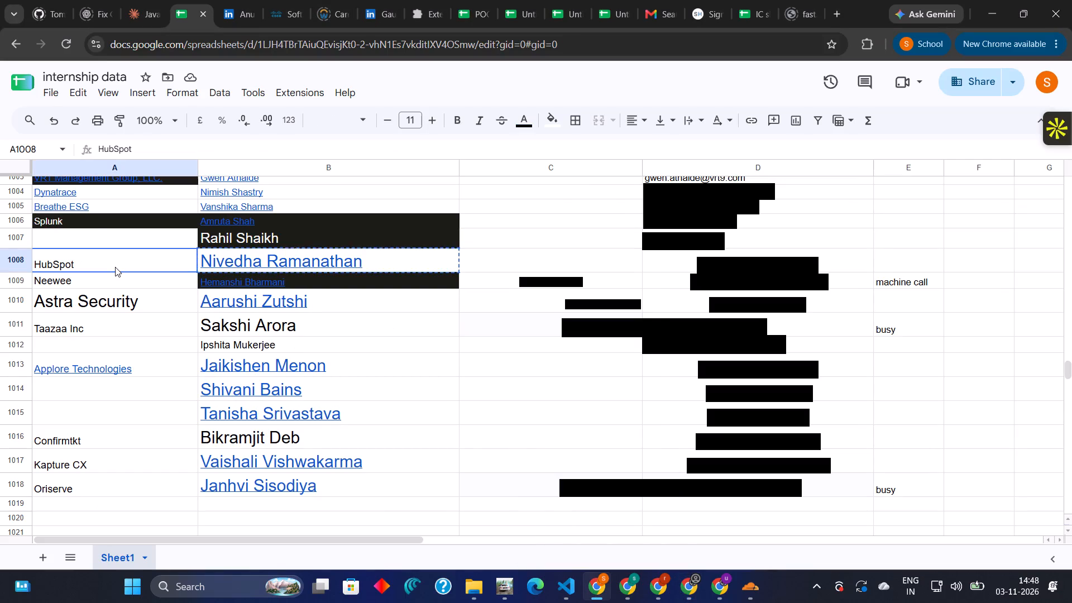
pyautogui.hotkey('ctrl', 'c')
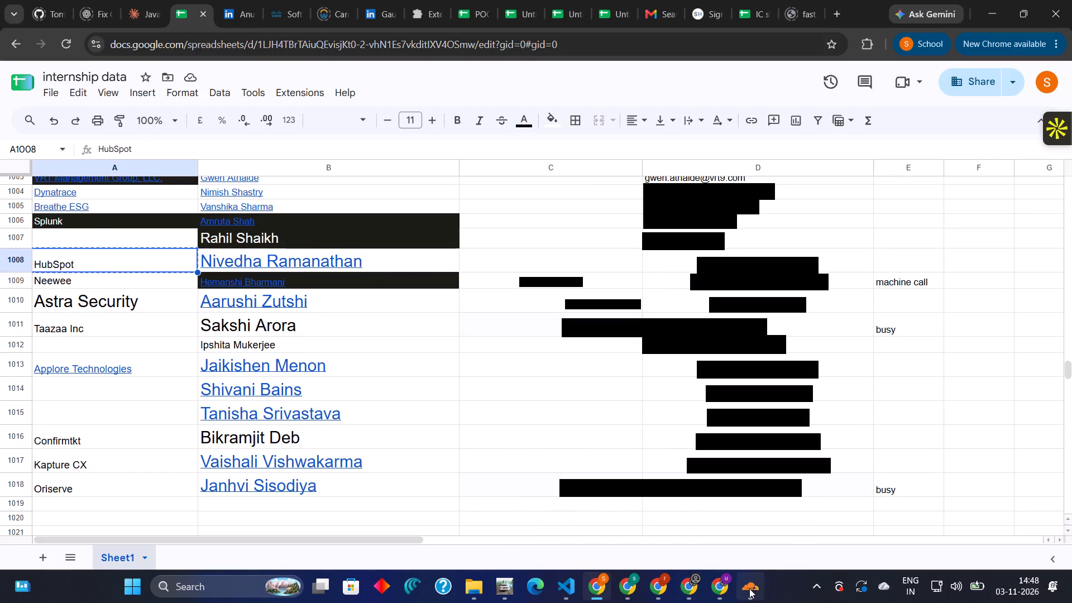
pyautogui.click(692, 525)
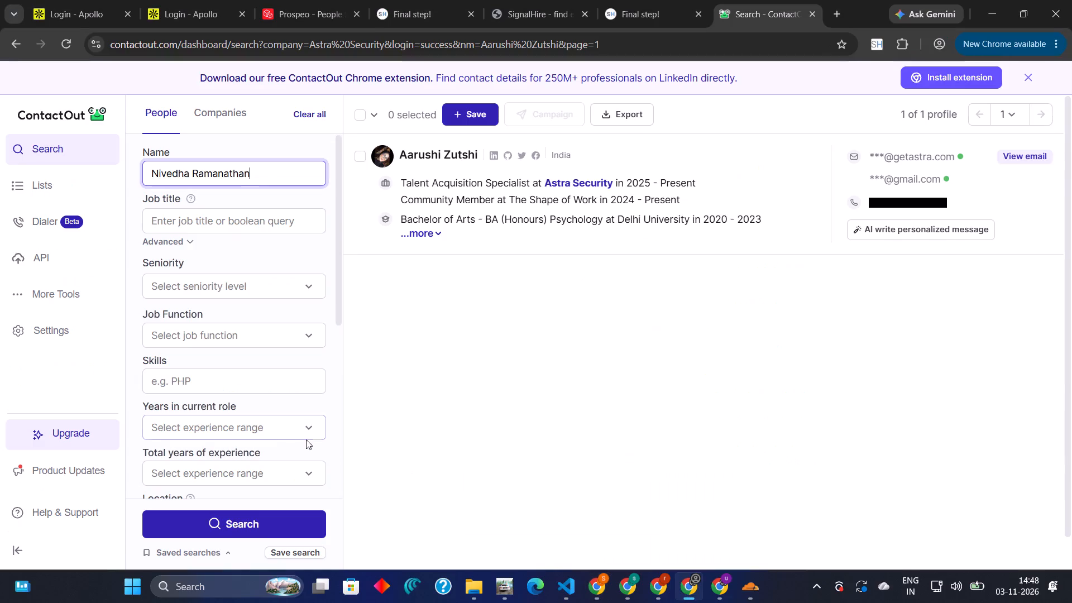
pyautogui.scroll(-2, 247, 428)
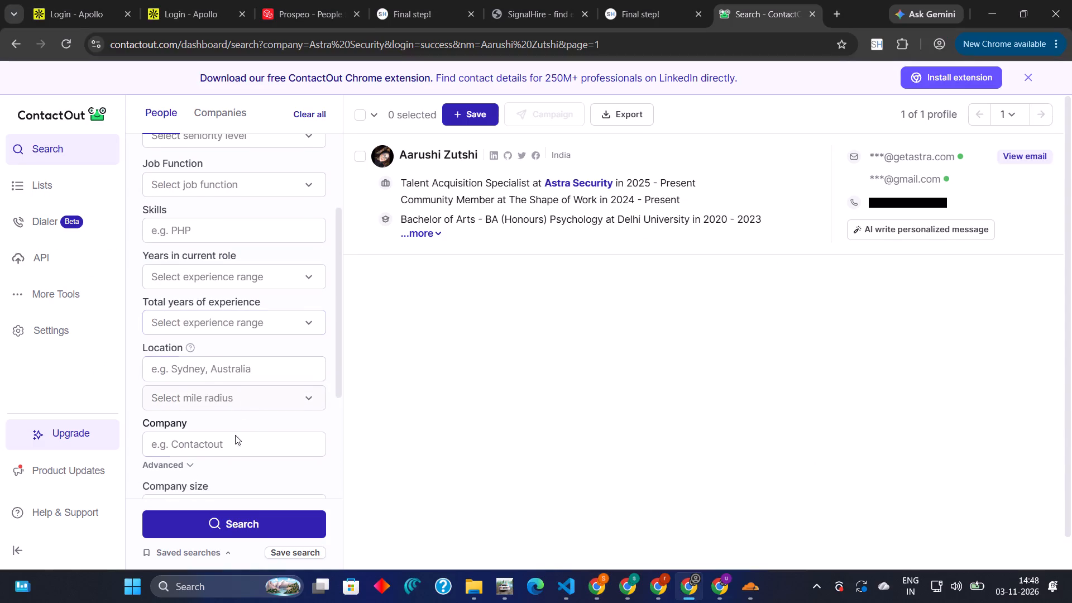
pyautogui.click(205, 444)
pyautogui.hotkey('ctrl', 'v')
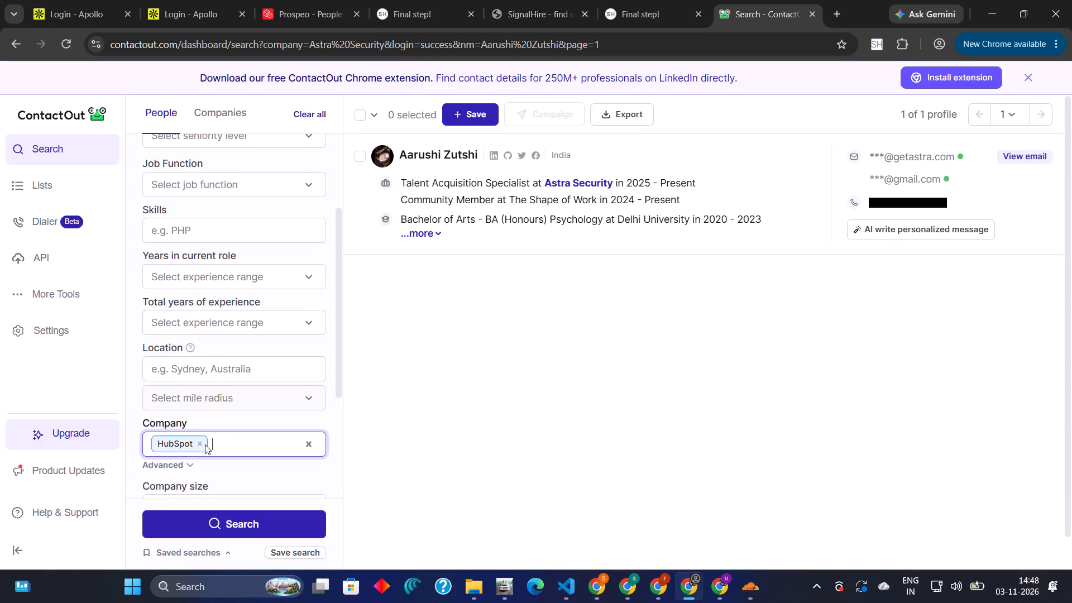
pyautogui.click(223, 534)
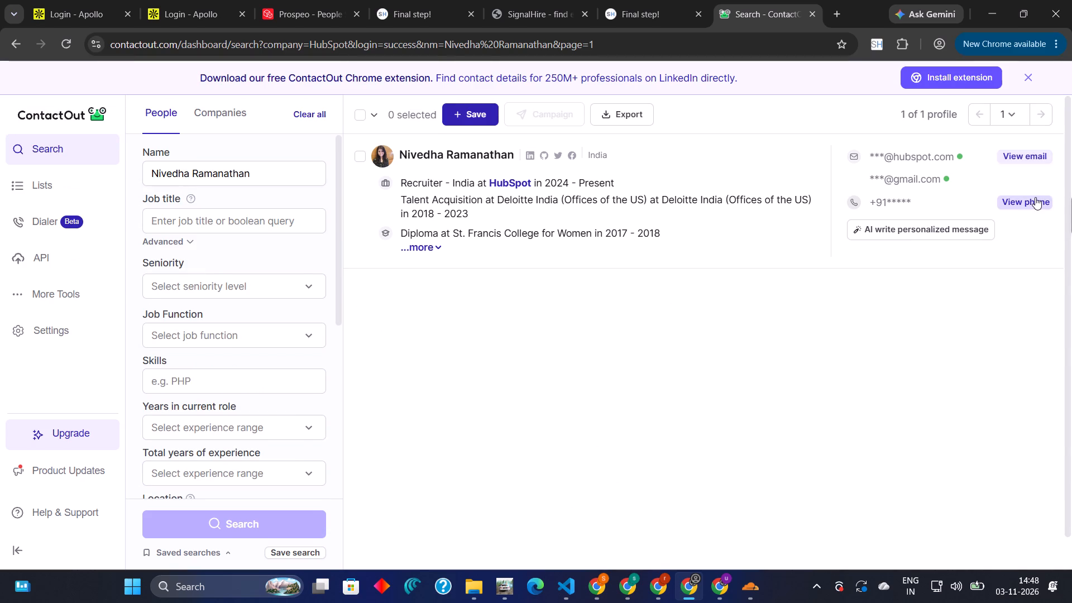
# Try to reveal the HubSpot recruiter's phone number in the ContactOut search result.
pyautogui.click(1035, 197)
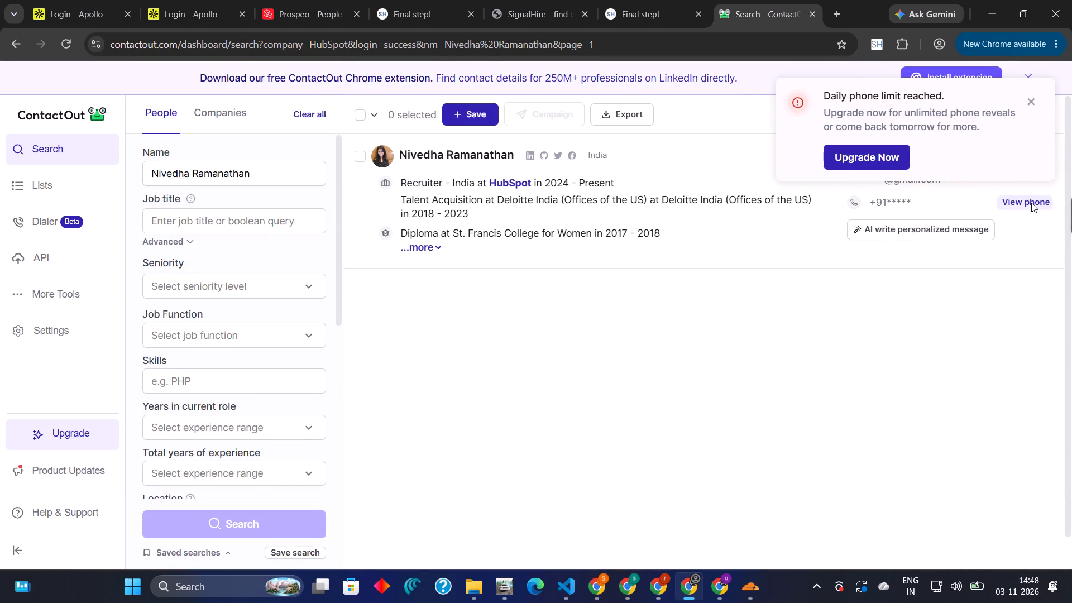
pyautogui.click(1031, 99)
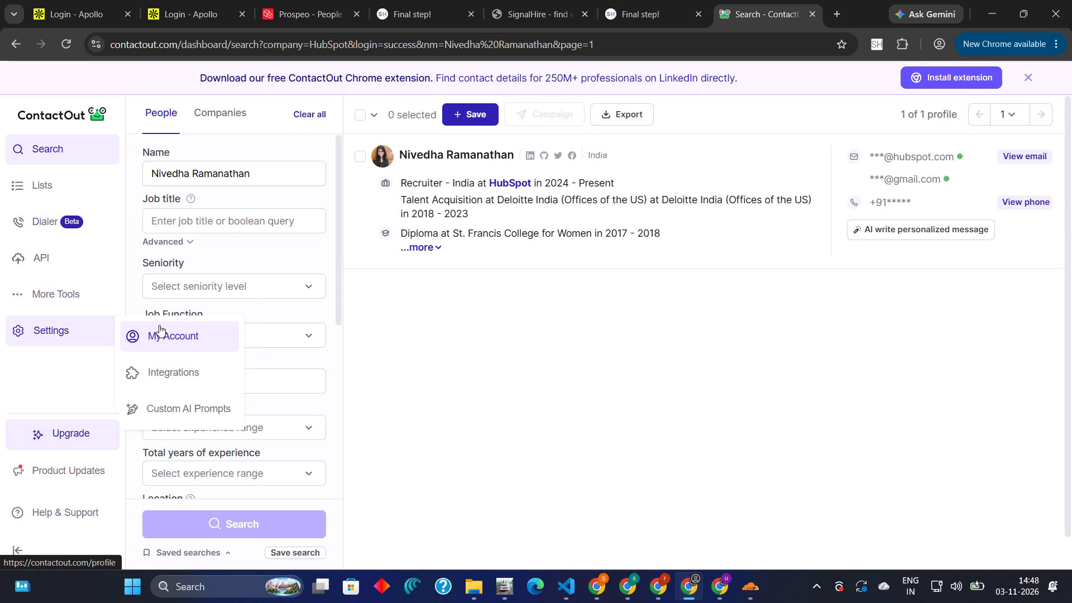
# Check the phone credit and email credit usage overviews in the ContactOut account profile.
pyautogui.click(160, 330)
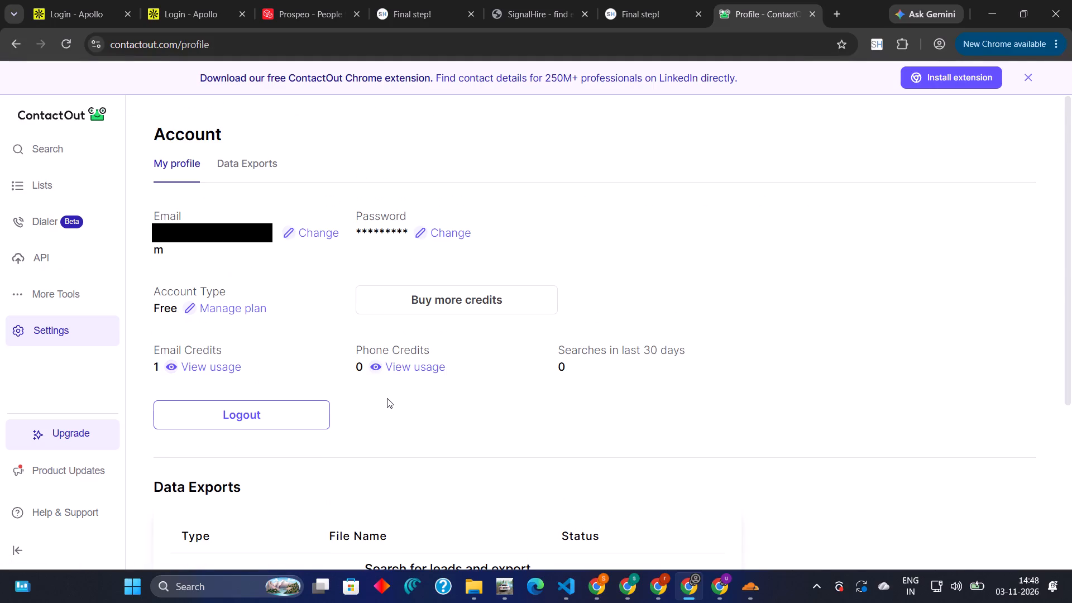
pyautogui.click(374, 366)
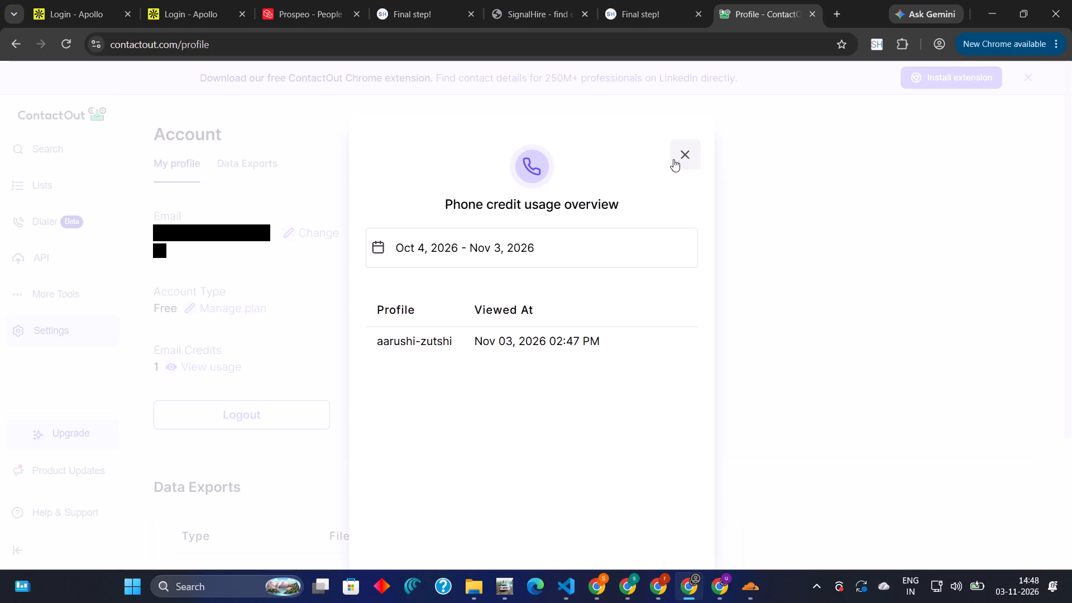
pyautogui.click(691, 150)
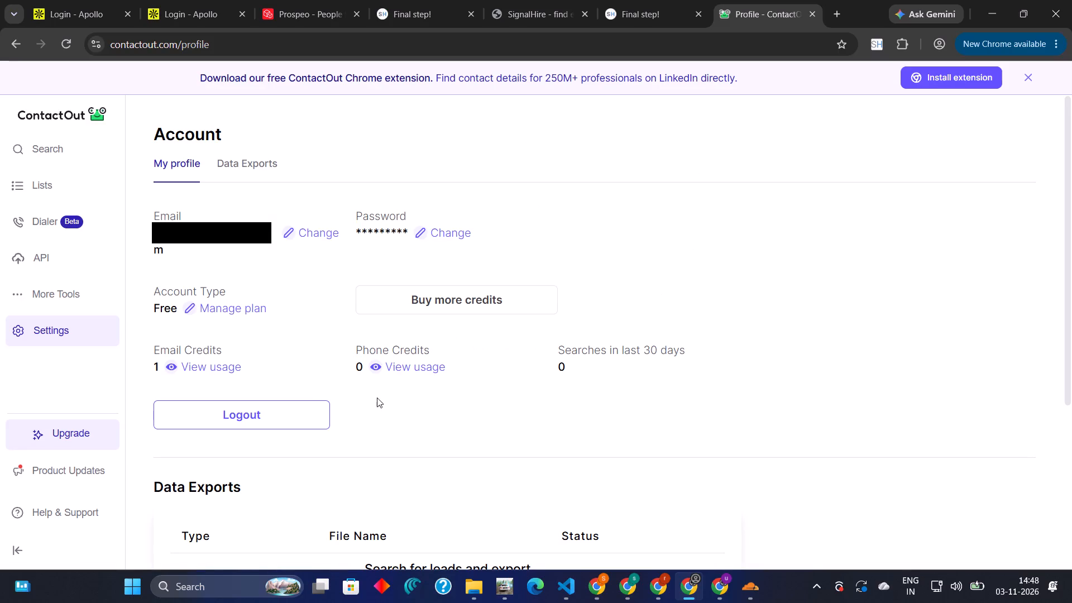
pyautogui.click(175, 366)
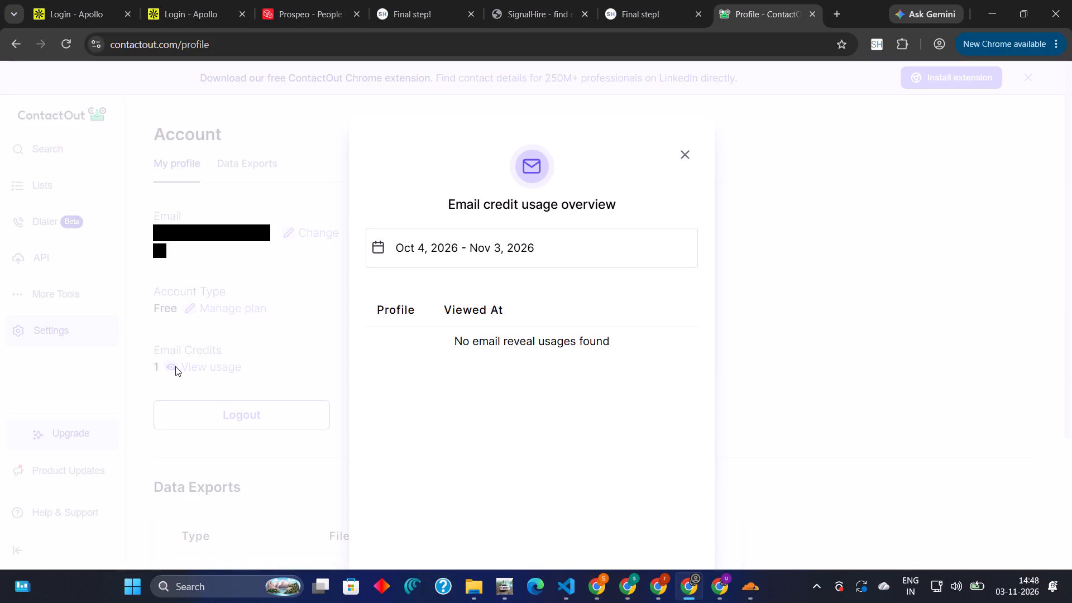
pyautogui.click(684, 160)
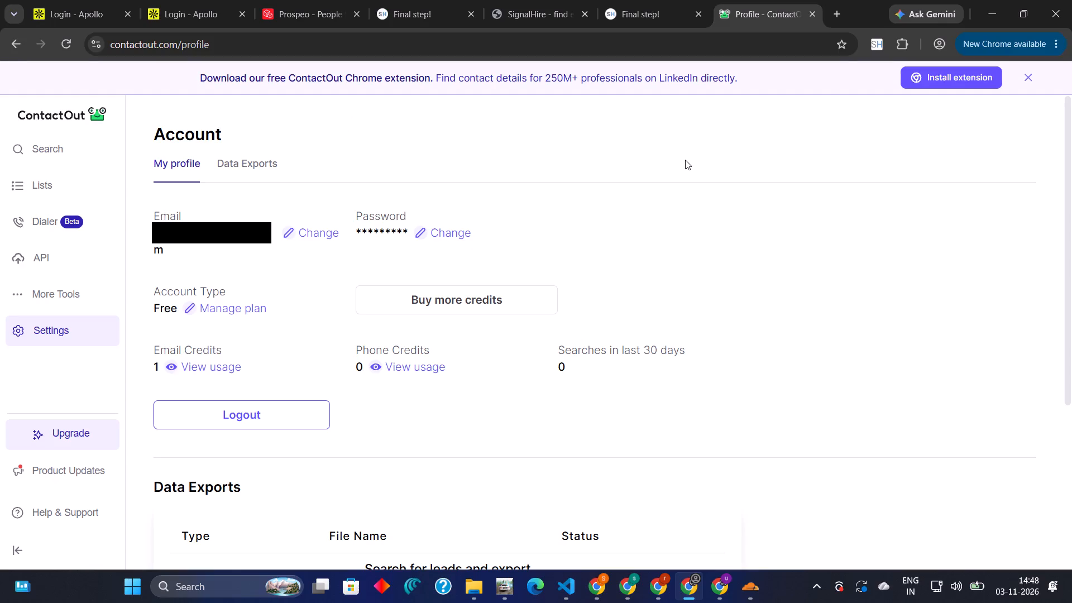
# Install the Email Finder by ContactOut extension from the Chrome Web Store and close the LinkedIn tab it opens.
pyautogui.click(964, 71)
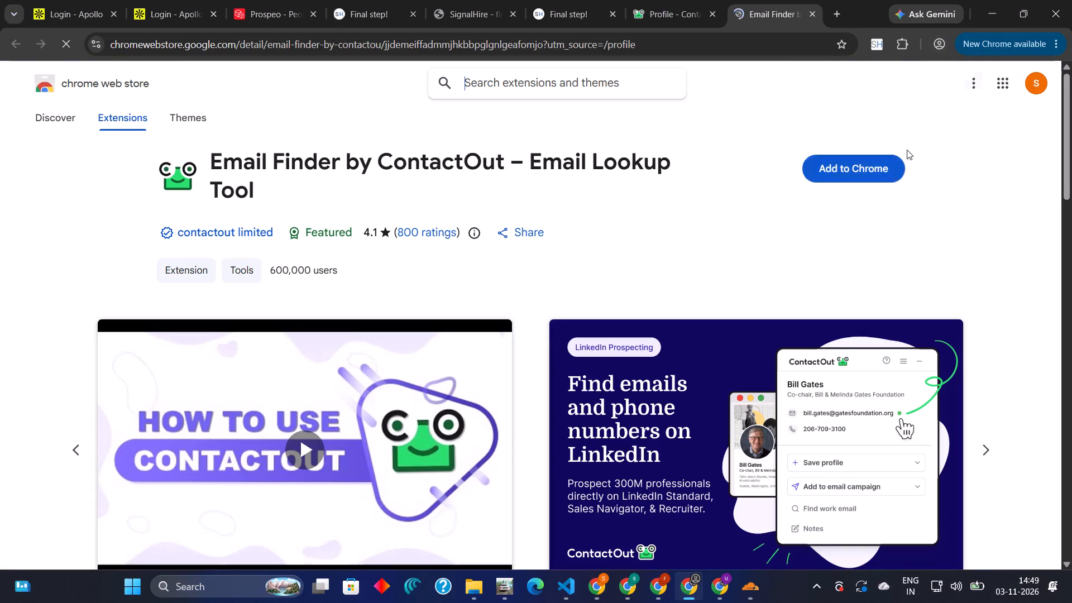
pyautogui.click(862, 153)
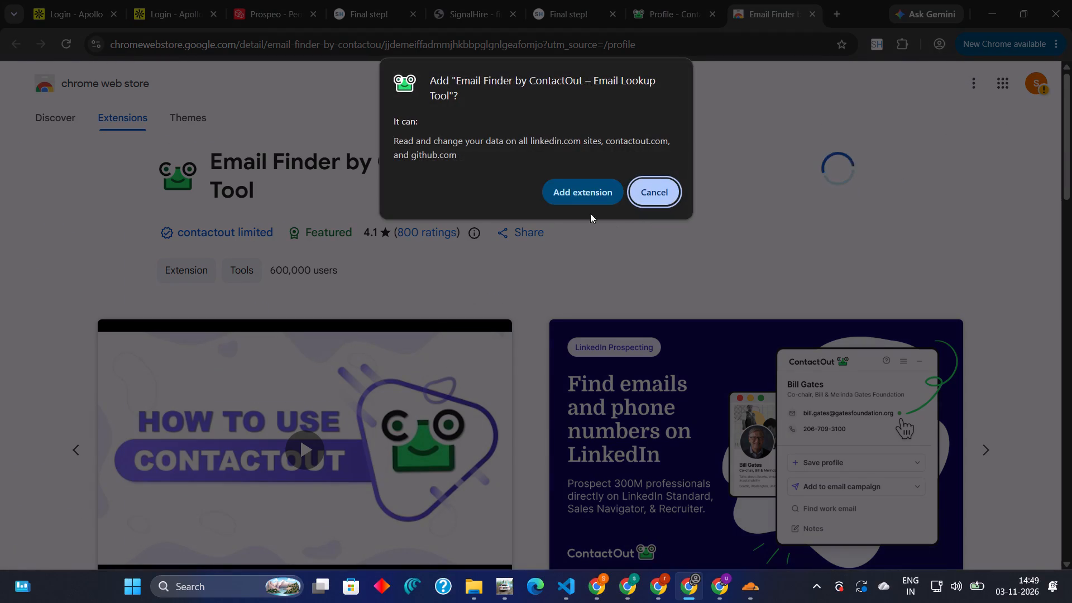
pyautogui.click(583, 197)
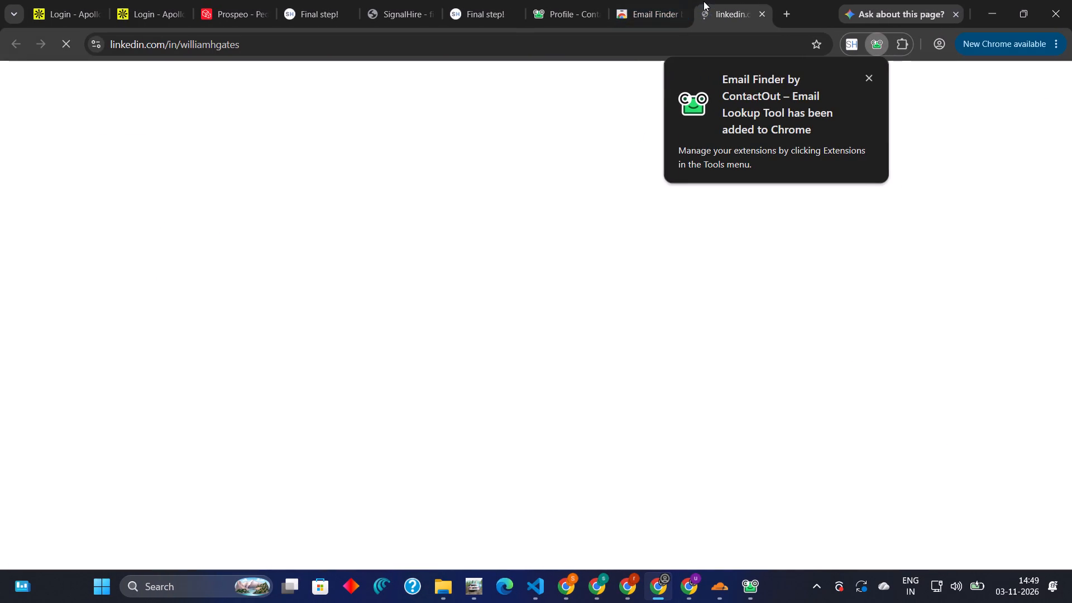
pyautogui.click(757, 11)
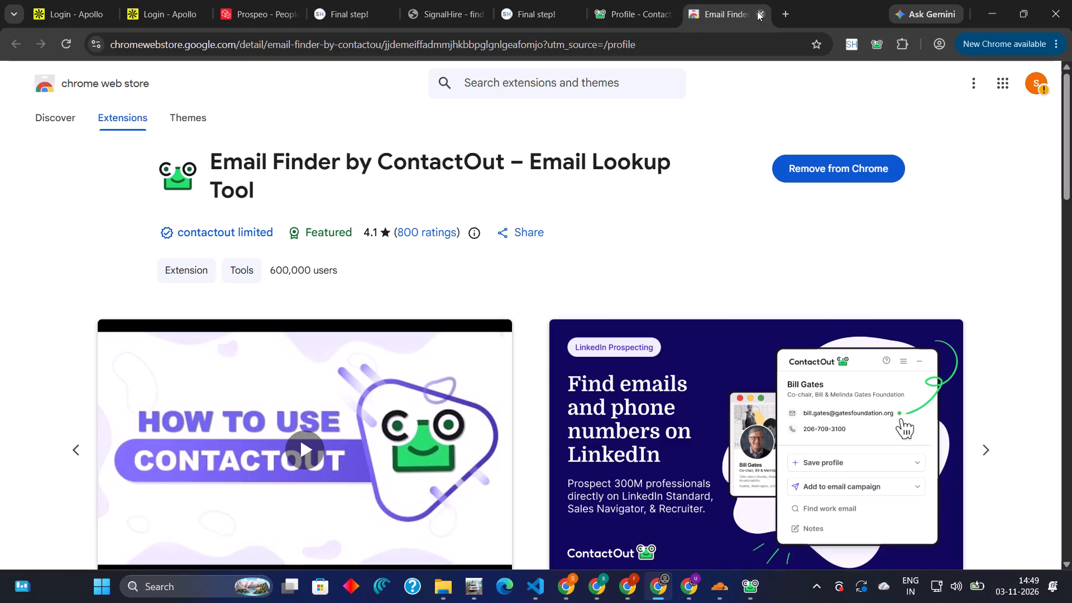
# Return to the ContactOut account profile and reload it to recheck the available credits.
pyautogui.click(641, 0)
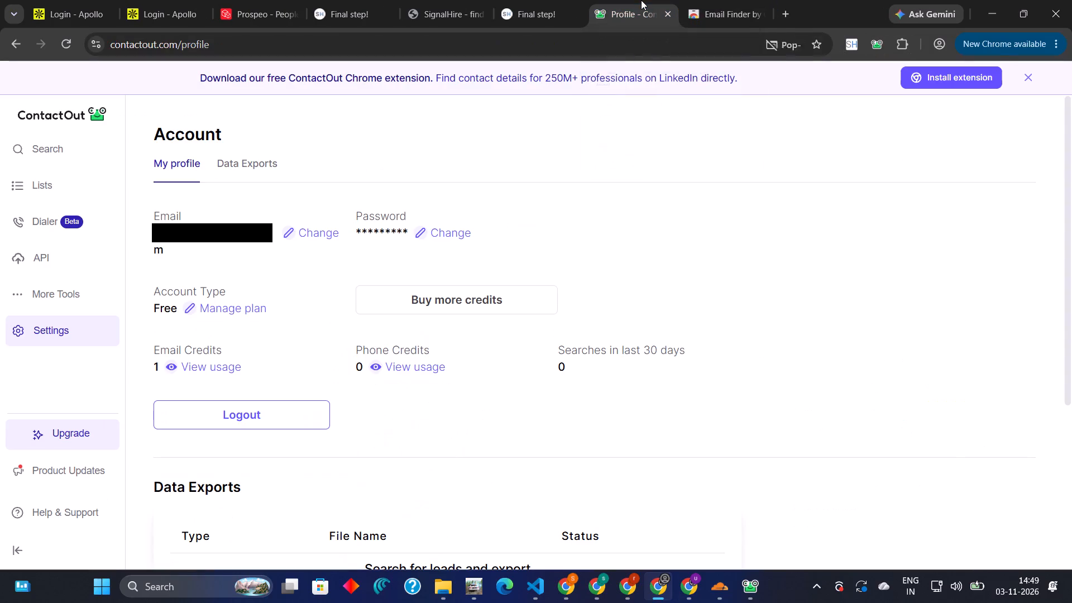
pyautogui.click(67, 31)
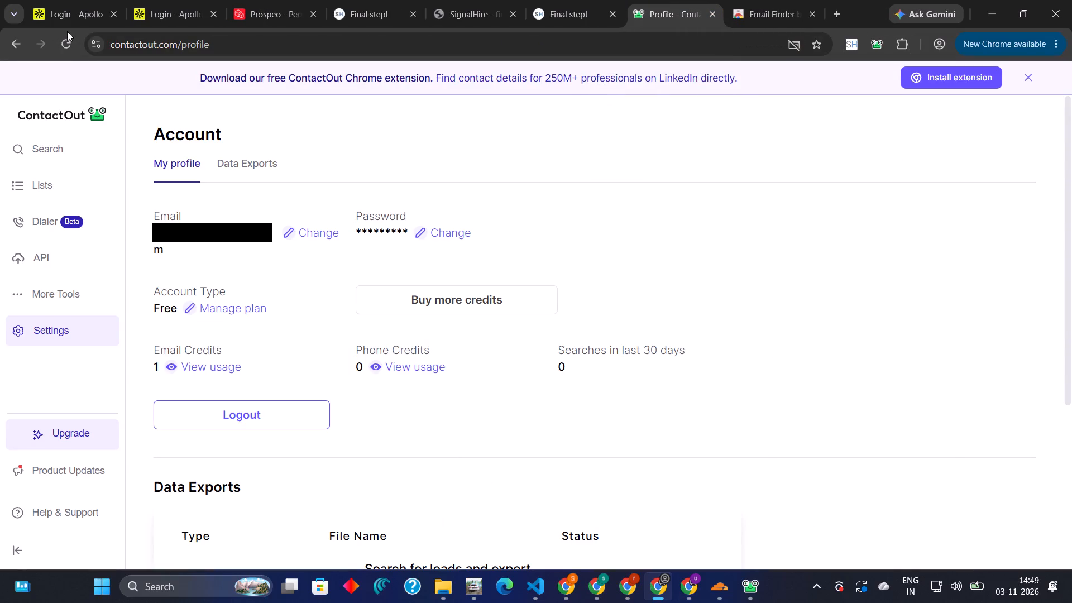
pyautogui.click(67, 37)
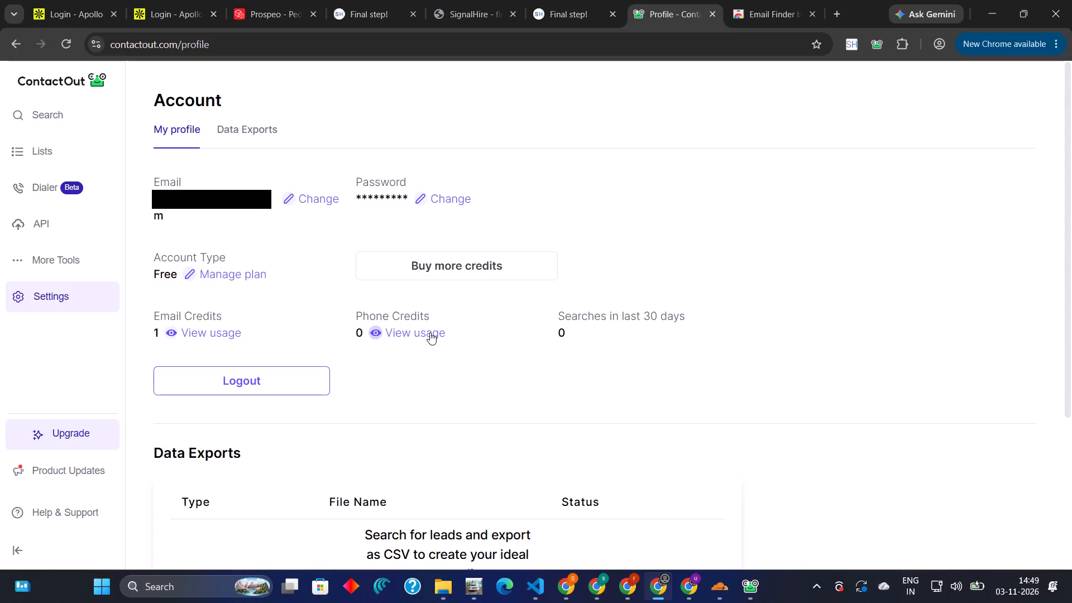
# Examine the ContactOut pricing plans through the buy-credits option, and go back to the account profile.
pyautogui.click(463, 272)
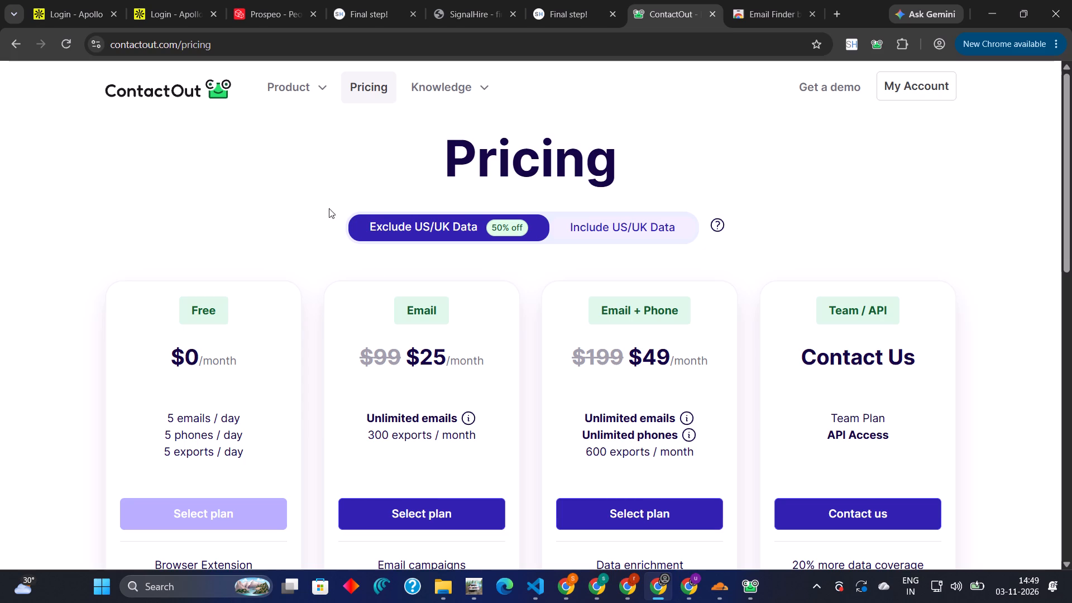
pyautogui.scroll(-1, 341, 288)
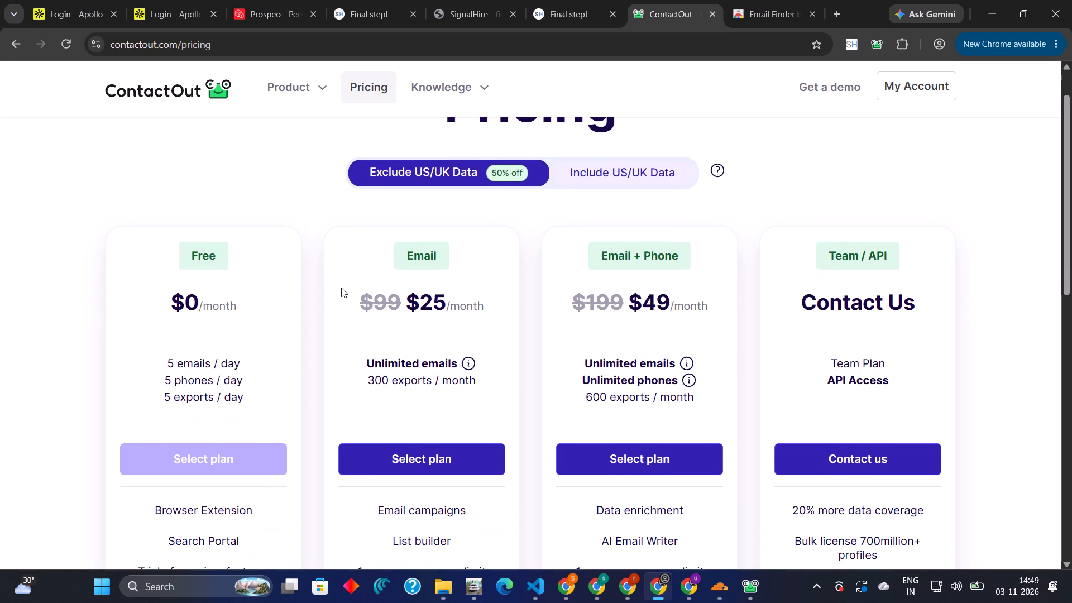
pyautogui.scroll(-1, 341, 288)
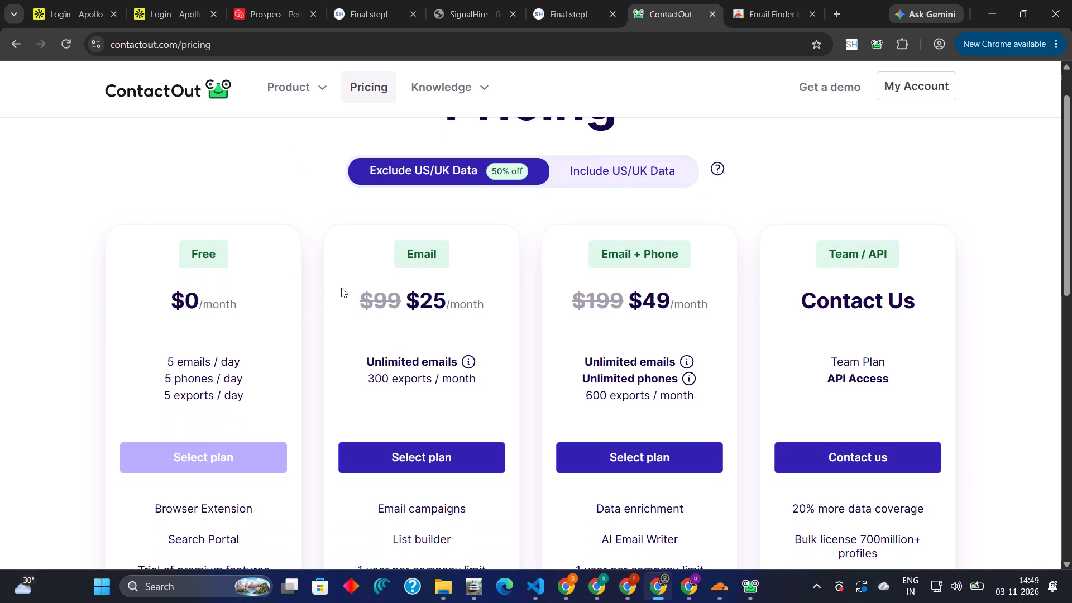
pyautogui.scroll(-1, 341, 288)
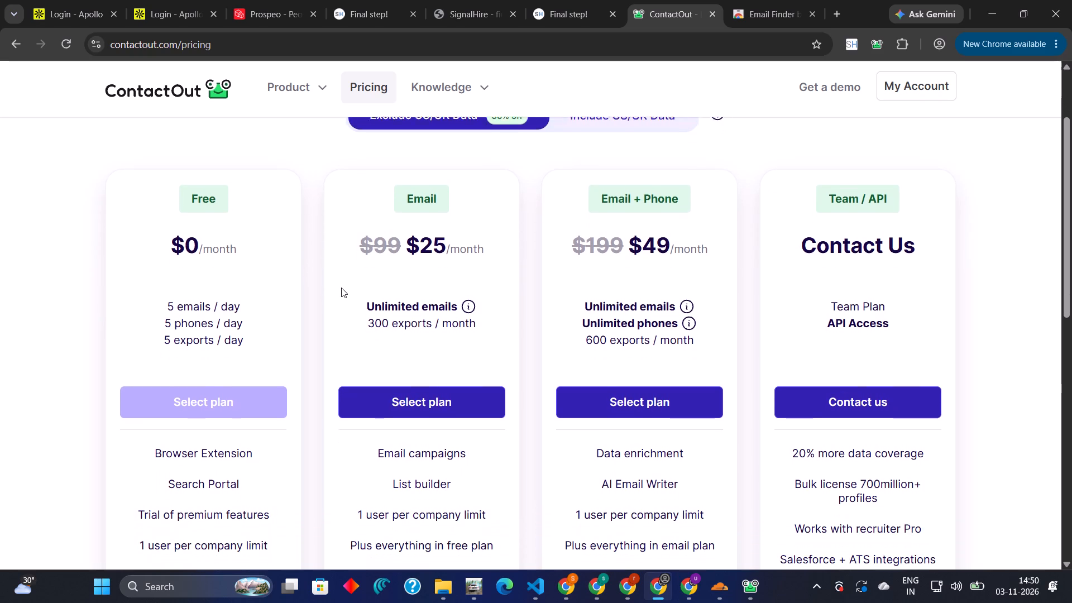
pyautogui.scroll(2, 341, 288)
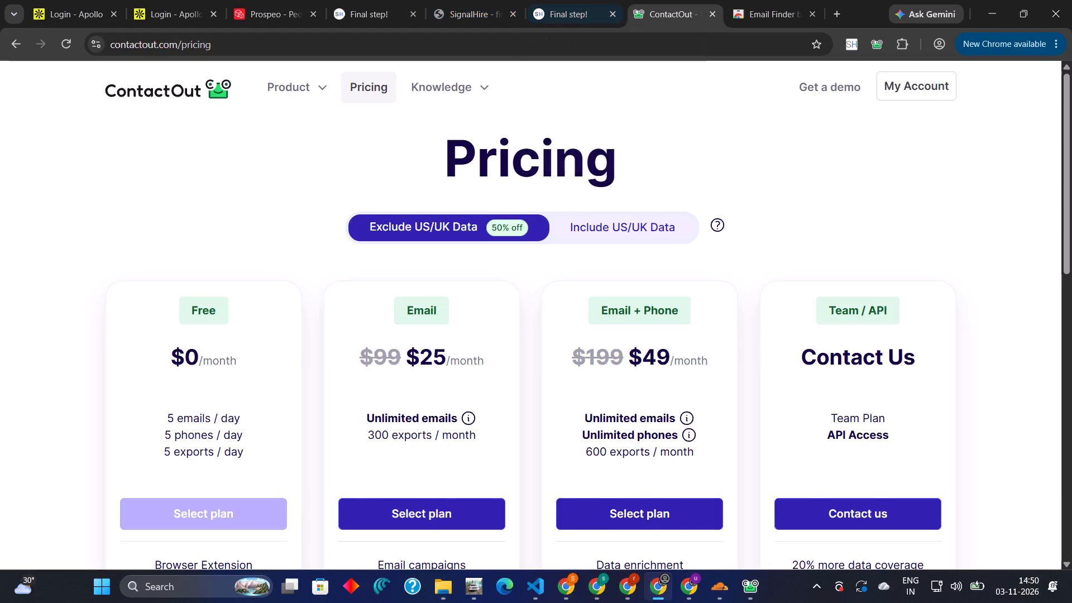
pyautogui.hscroll(6, 414, 179)
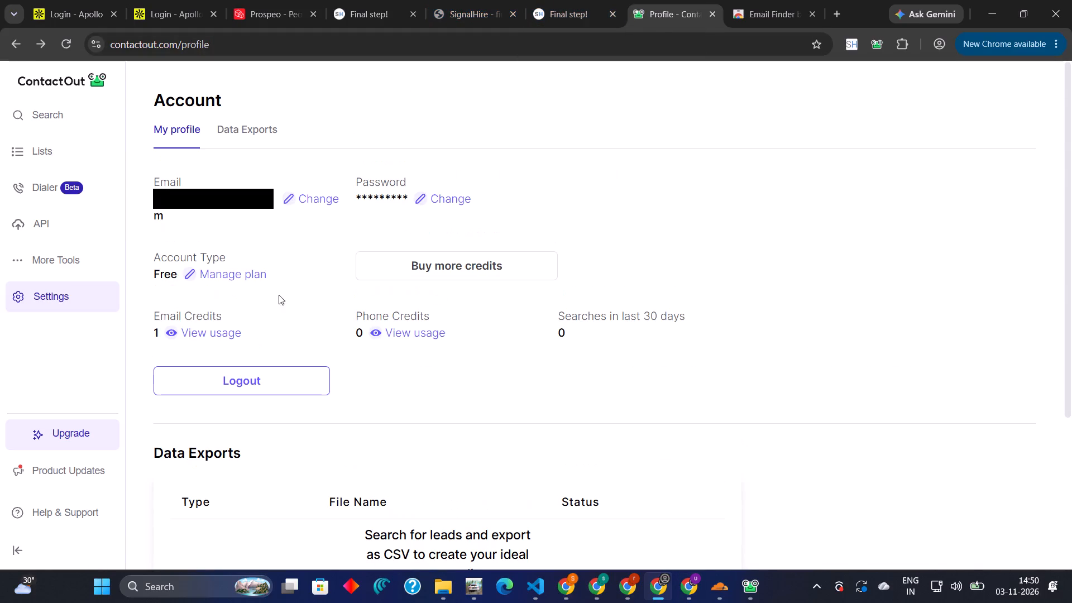
# Switch to SignalHire and open its workspace.
pyautogui.click(570, 0)
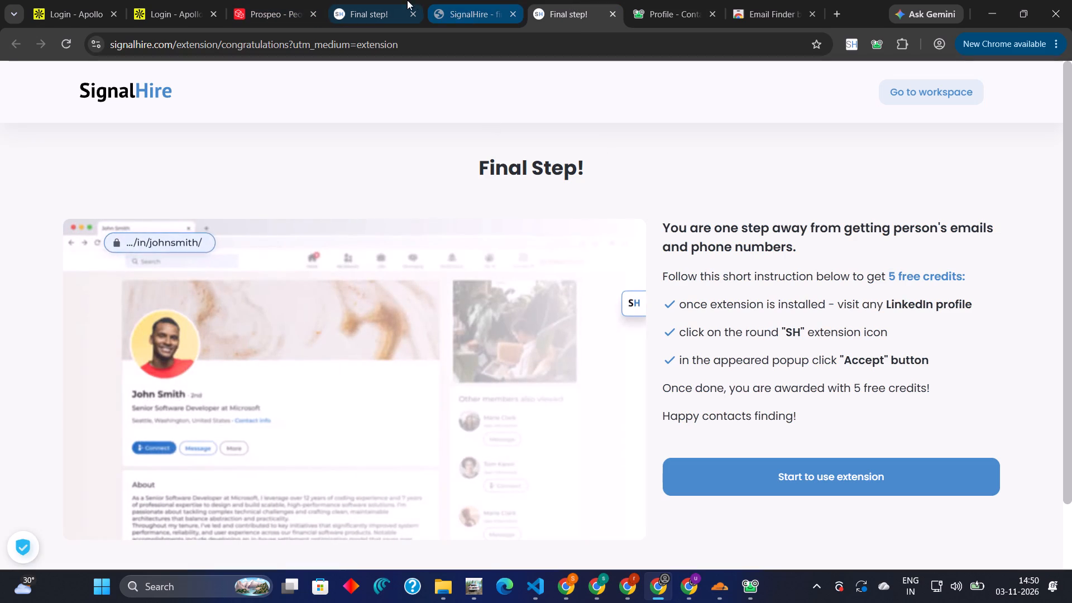
pyautogui.click(382, 0)
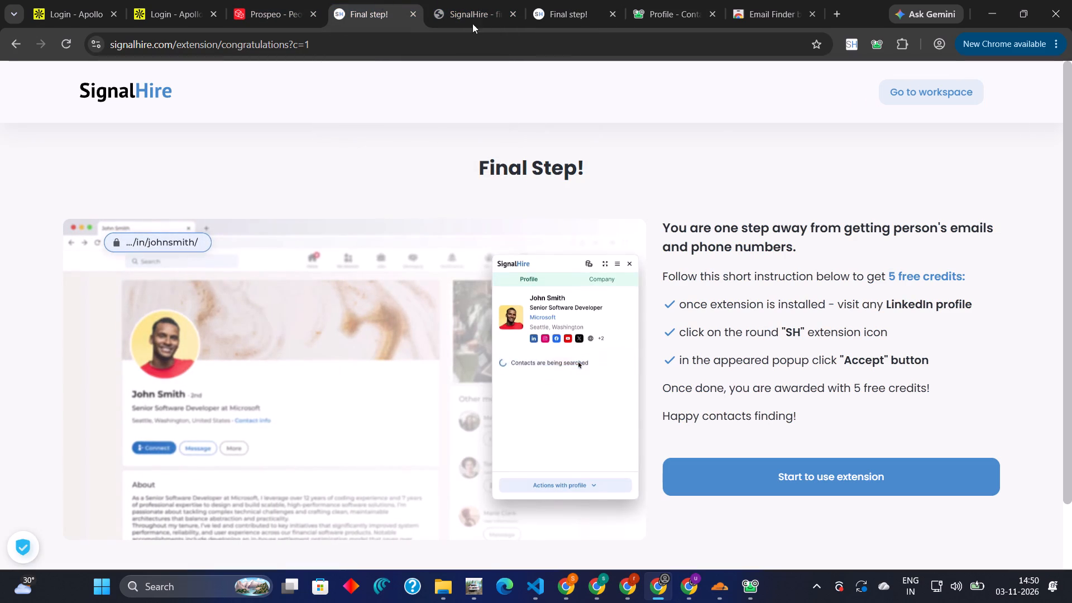
pyautogui.click(945, 97)
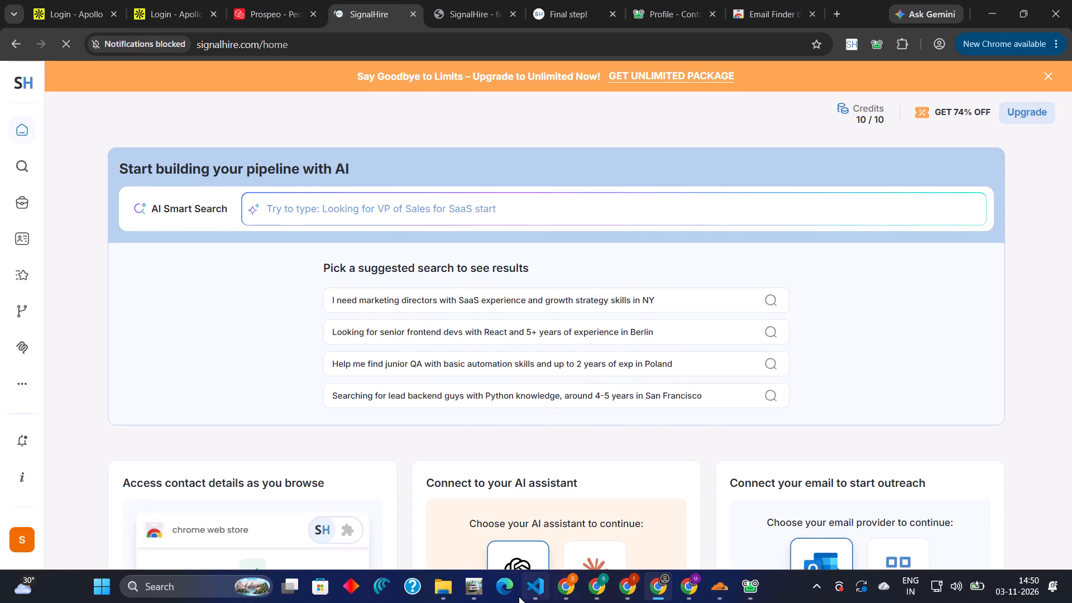
# Copy the HubSpot recruiter's name from row 1008 of the internship data spreadsheet and open their matching LinkedIn profile.
pyautogui.click(573, 580)
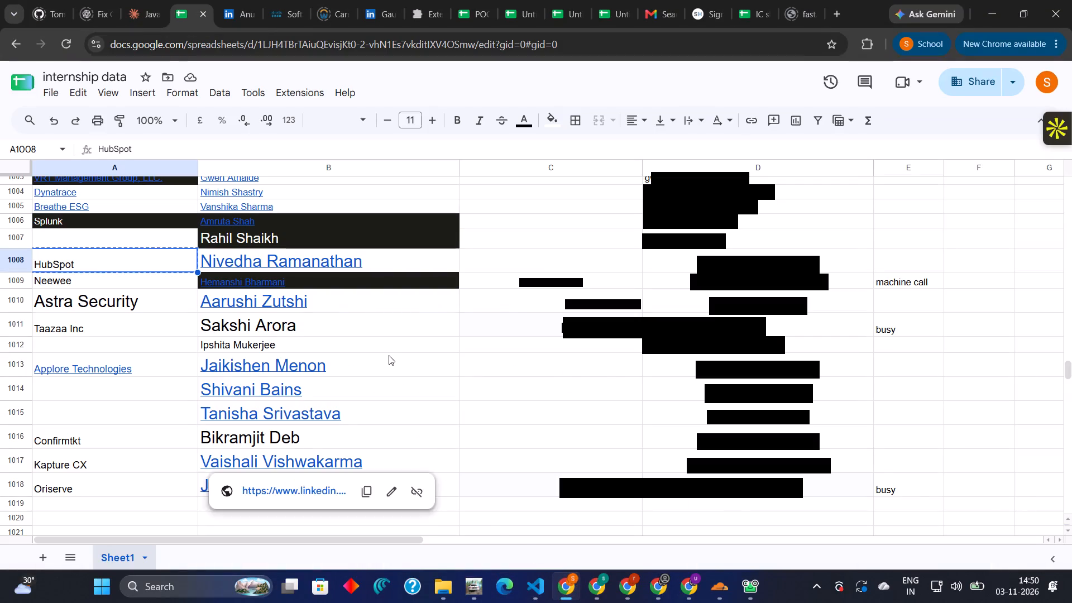
pyautogui.click(411, 261)
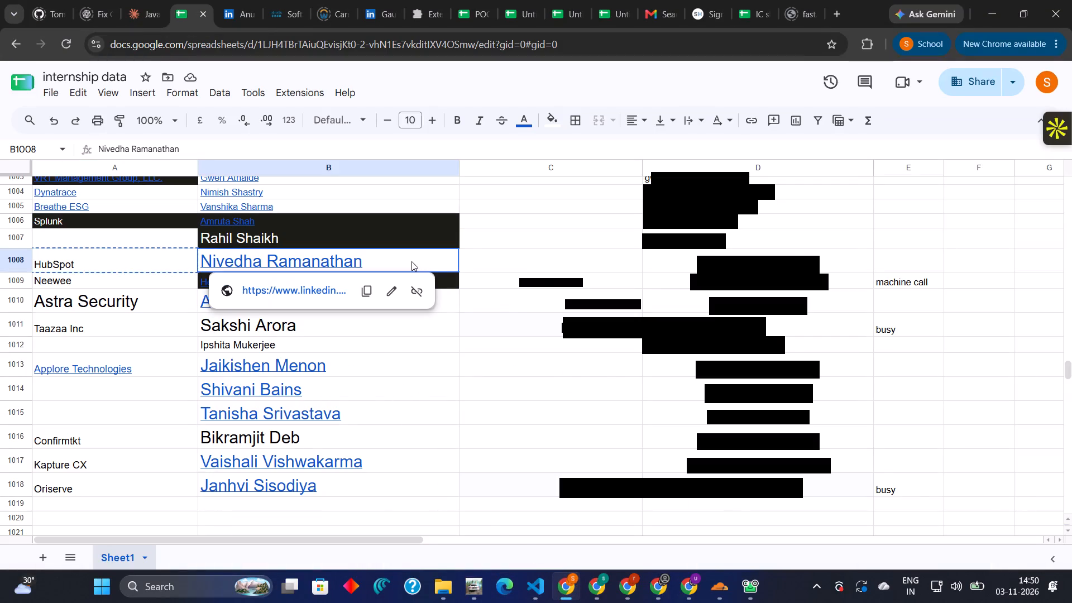
pyautogui.hotkey('ctrl', 'c')
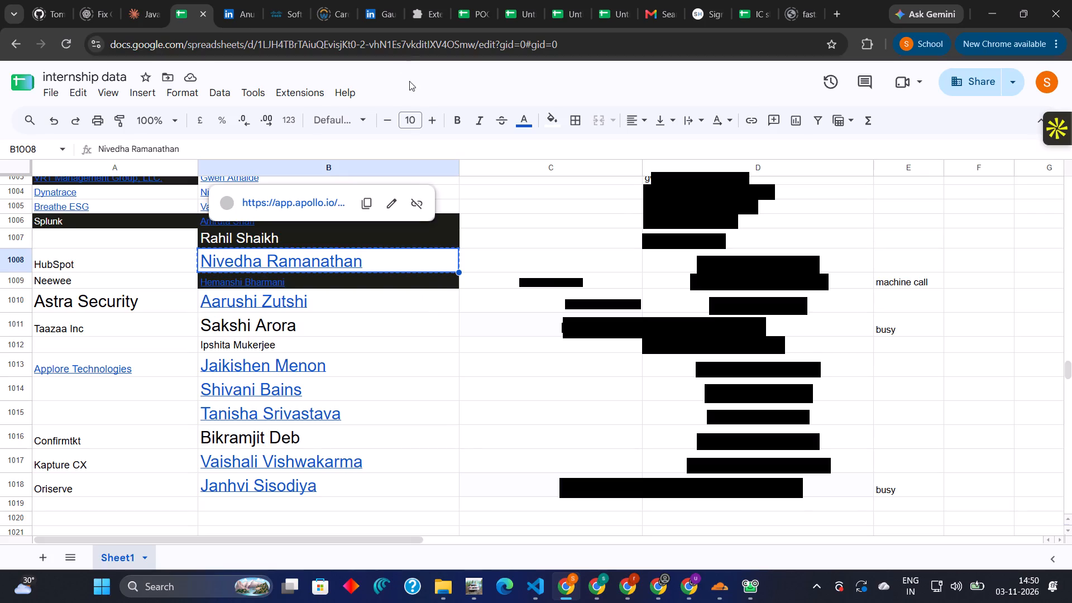
pyautogui.click(241, 0)
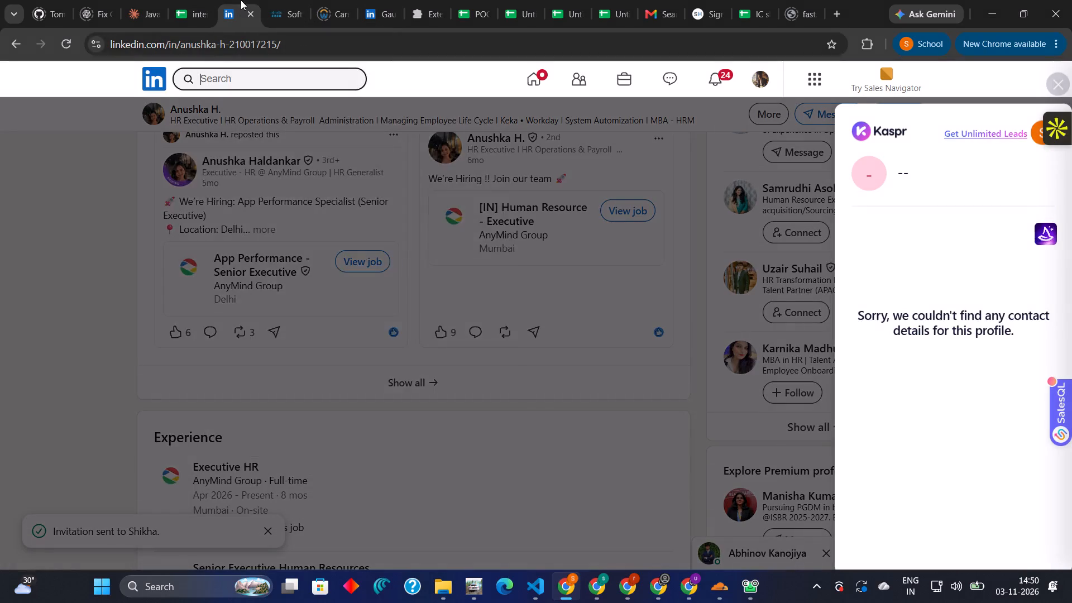
pyautogui.hotkey('ctrl', 'v')
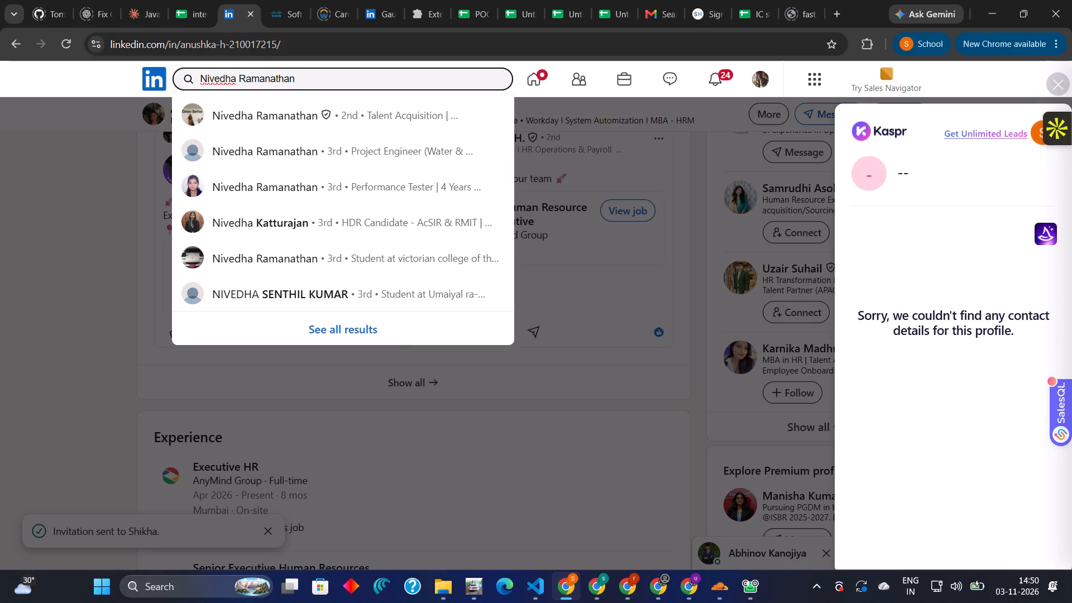
pyautogui.click(309, 111)
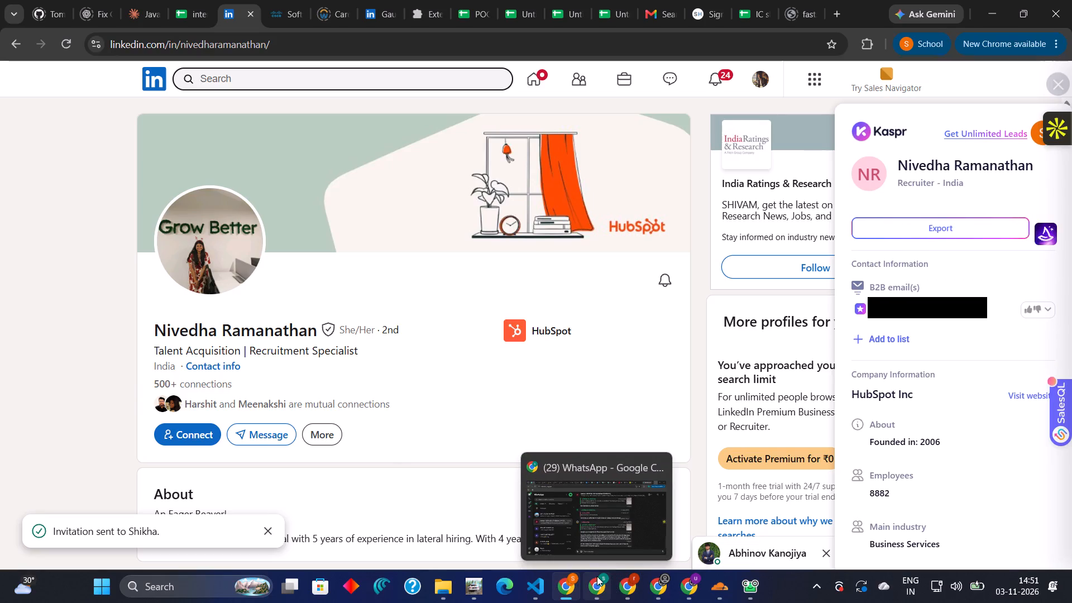
# Search SignalHire for the HubSpot recruiter's name and reveal the contacts of the matching HubSpot profile.
pyautogui.click(682, 586)
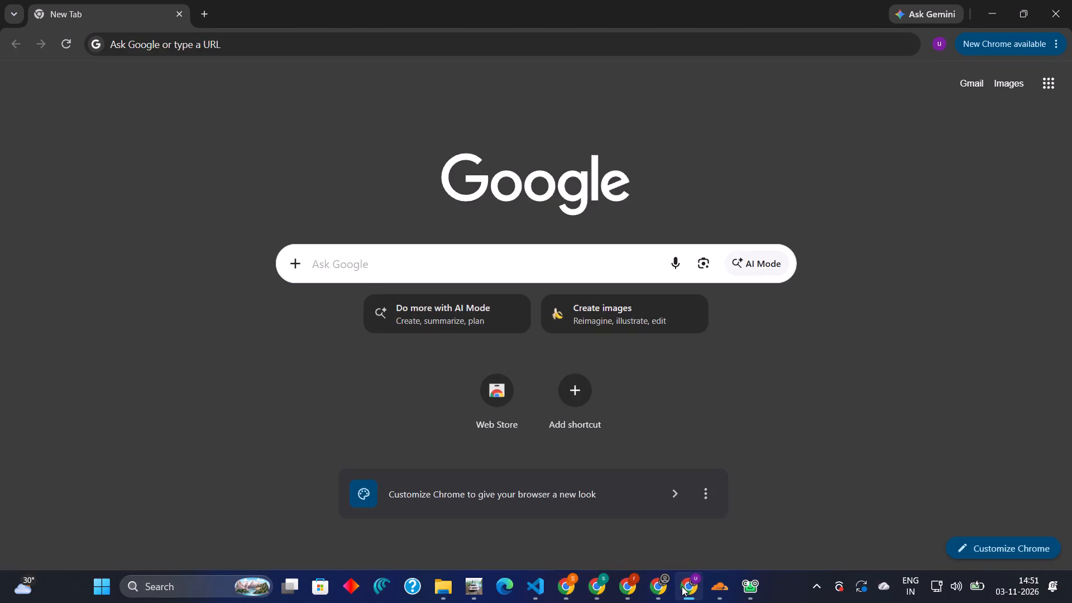
pyautogui.click(659, 580)
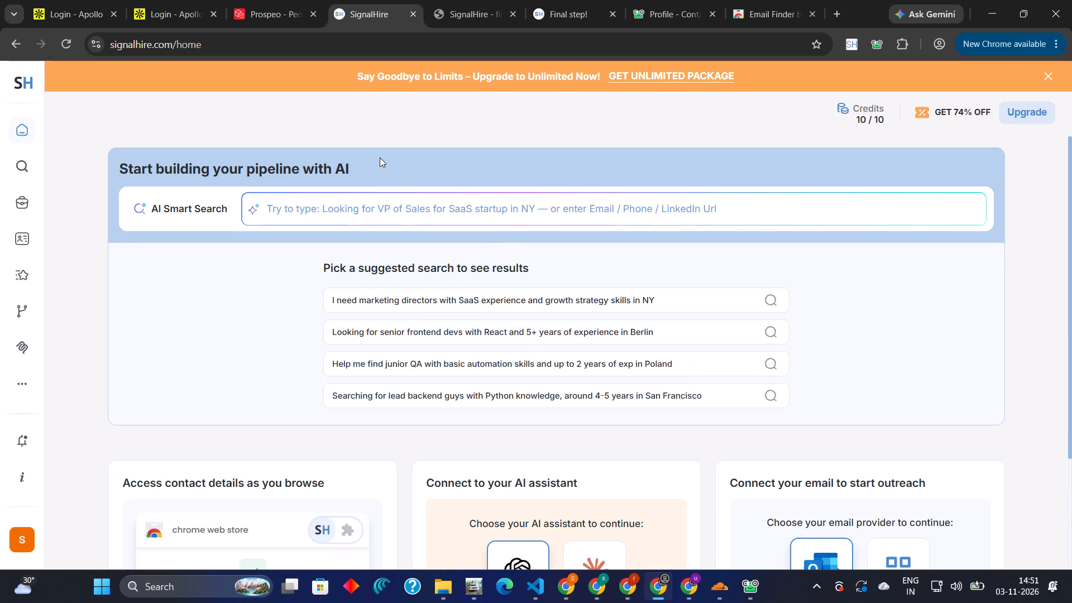
pyautogui.hotkey('ctrl', 'v')
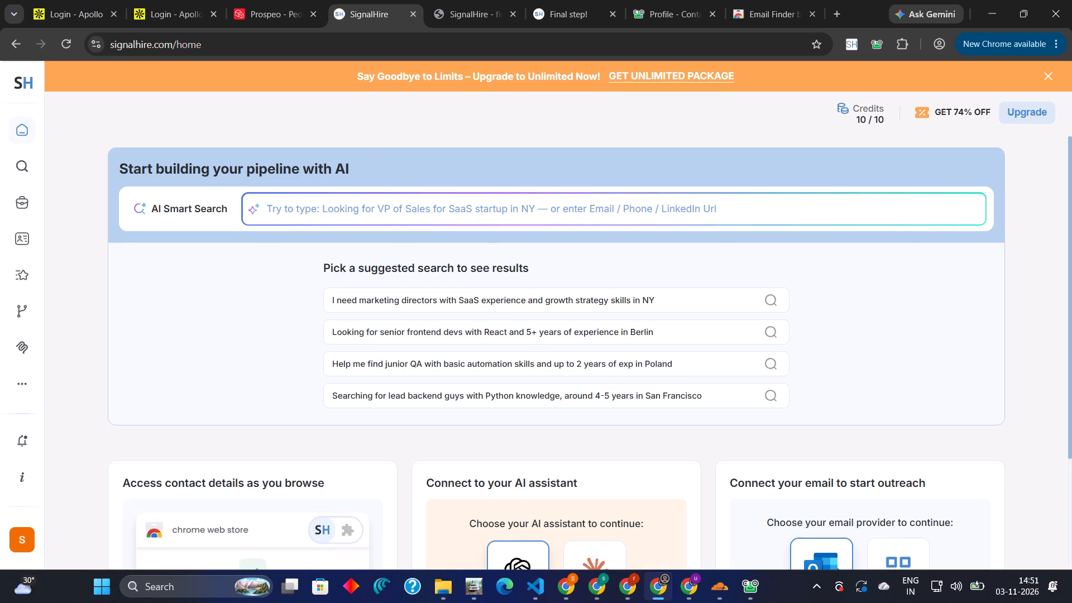
pyautogui.click(386, 209)
pyautogui.hotkey('ctrl', 'v')
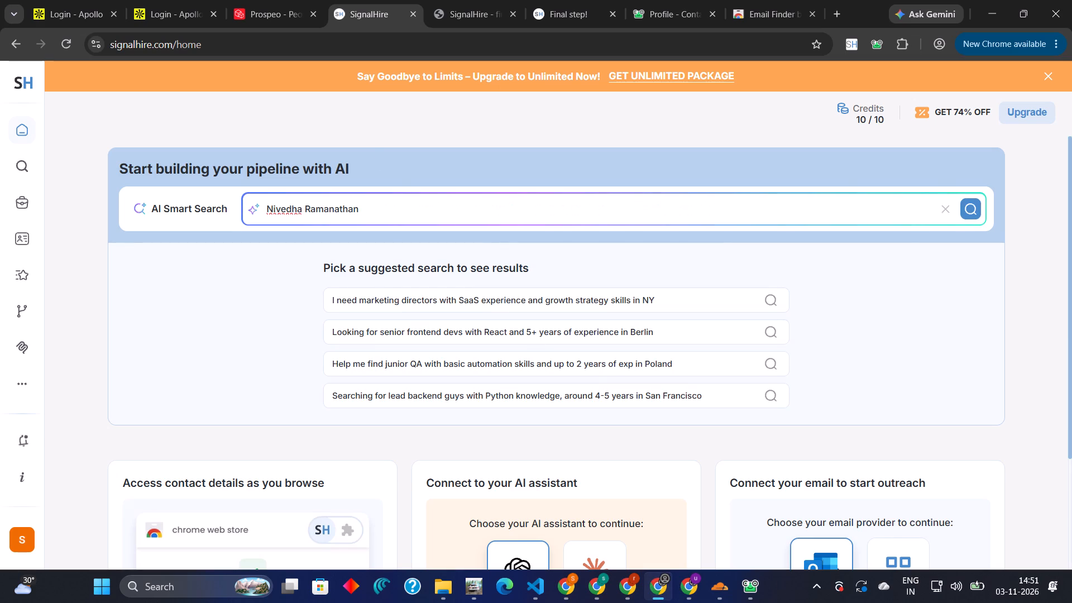
pyautogui.click(971, 209)
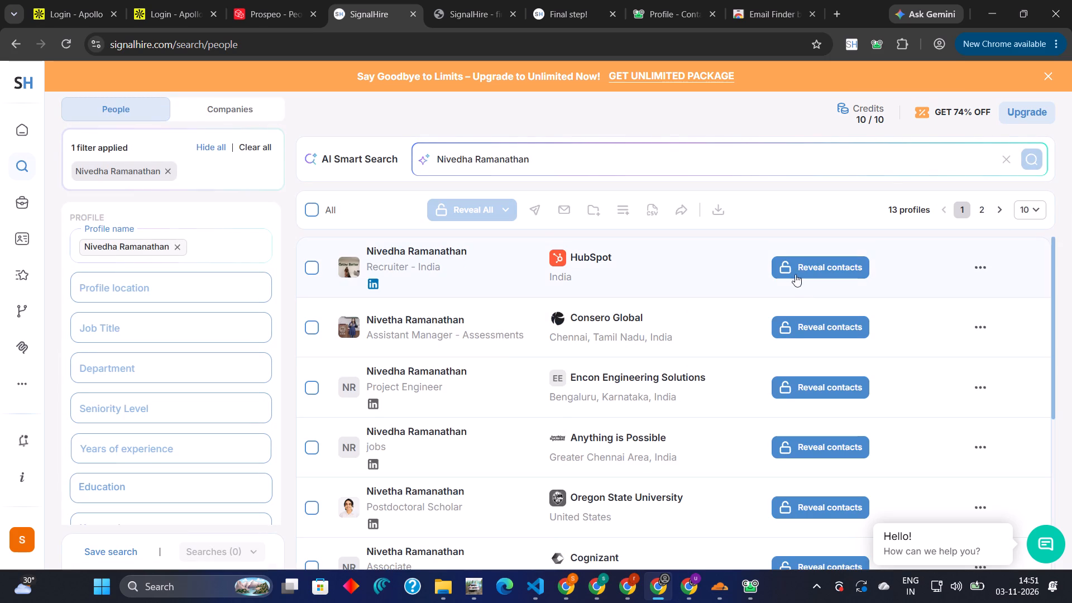
pyautogui.click(793, 260)
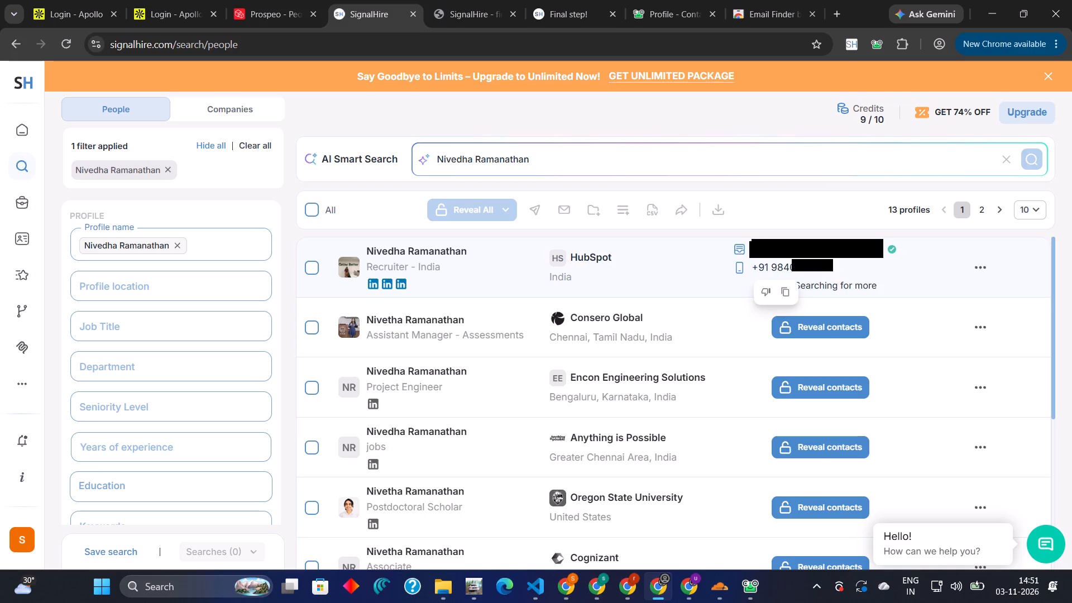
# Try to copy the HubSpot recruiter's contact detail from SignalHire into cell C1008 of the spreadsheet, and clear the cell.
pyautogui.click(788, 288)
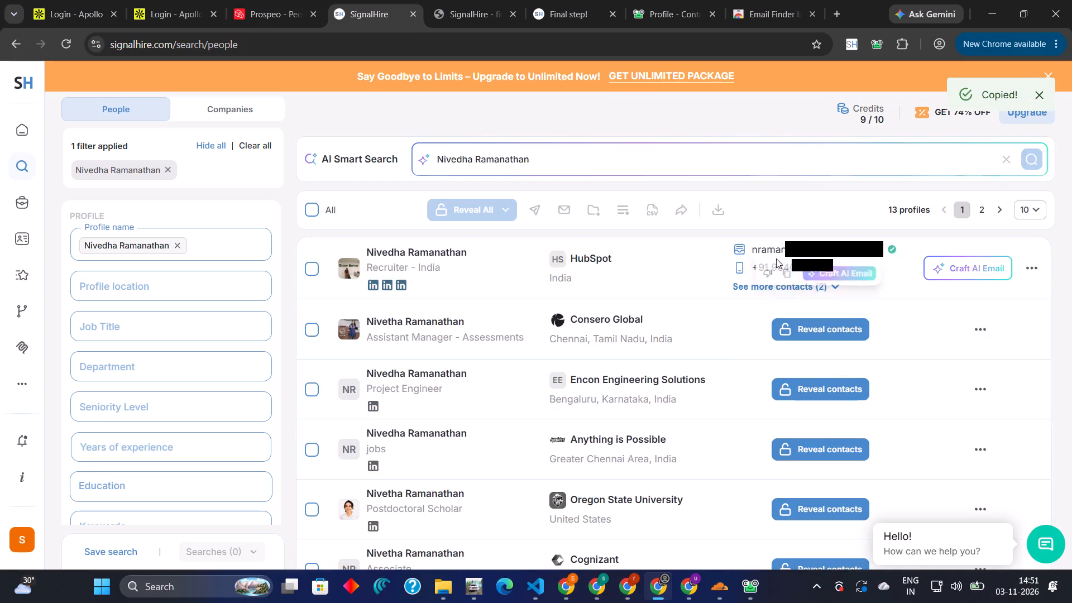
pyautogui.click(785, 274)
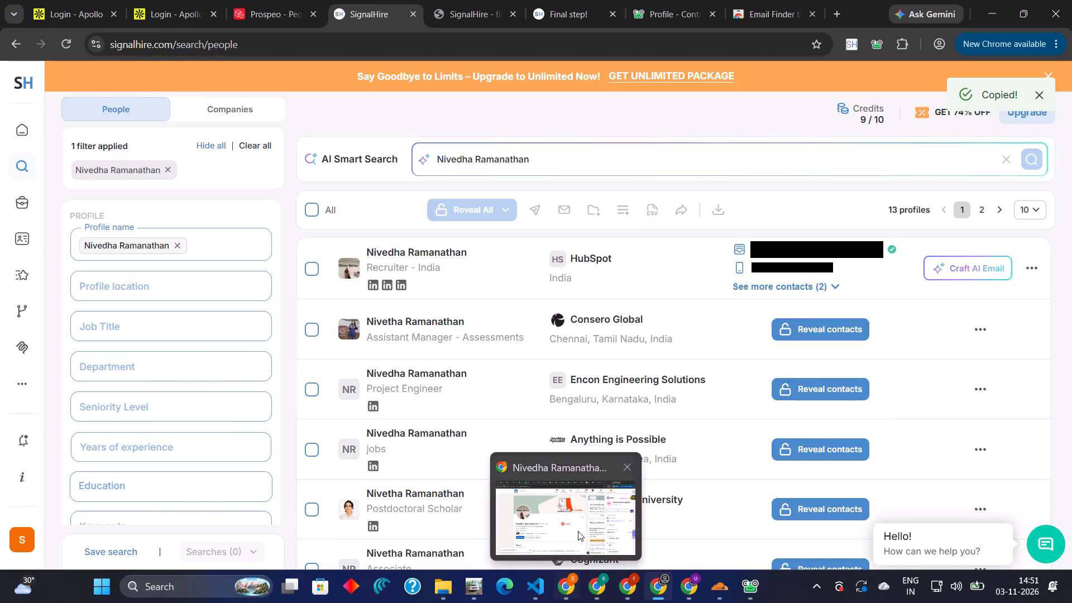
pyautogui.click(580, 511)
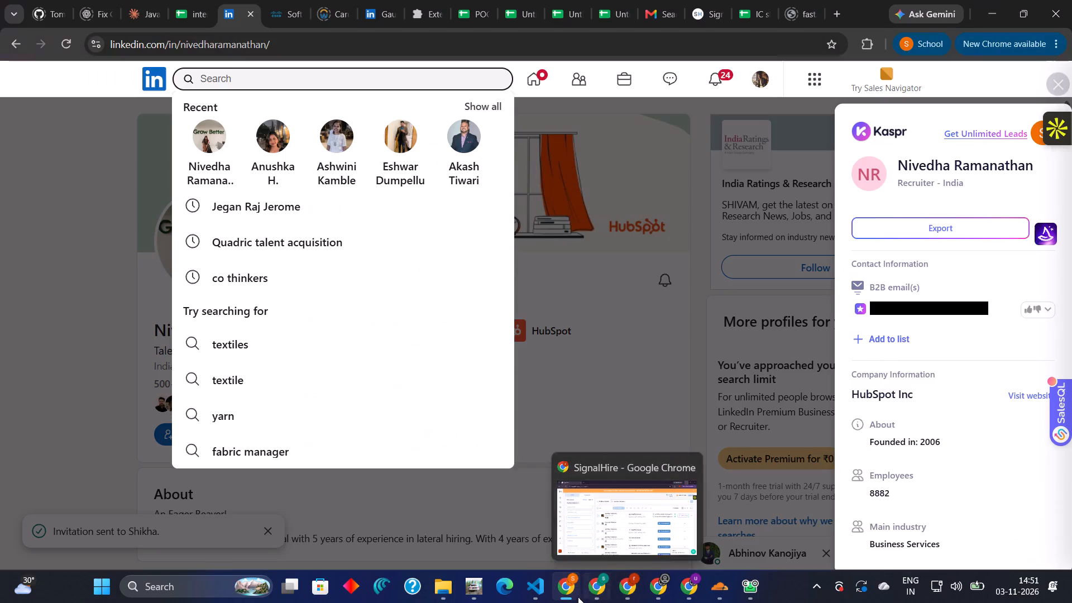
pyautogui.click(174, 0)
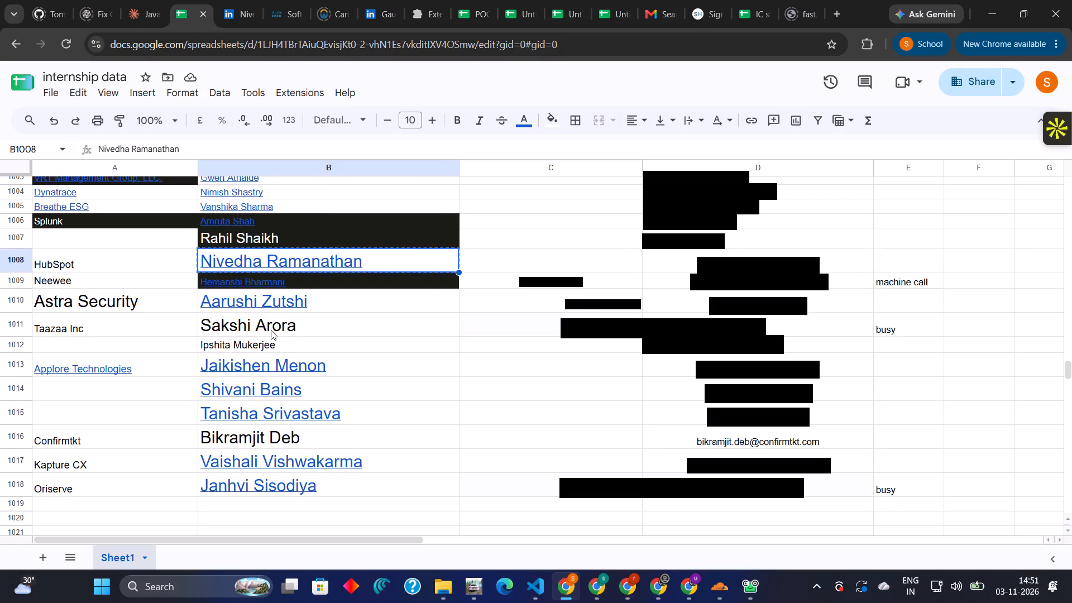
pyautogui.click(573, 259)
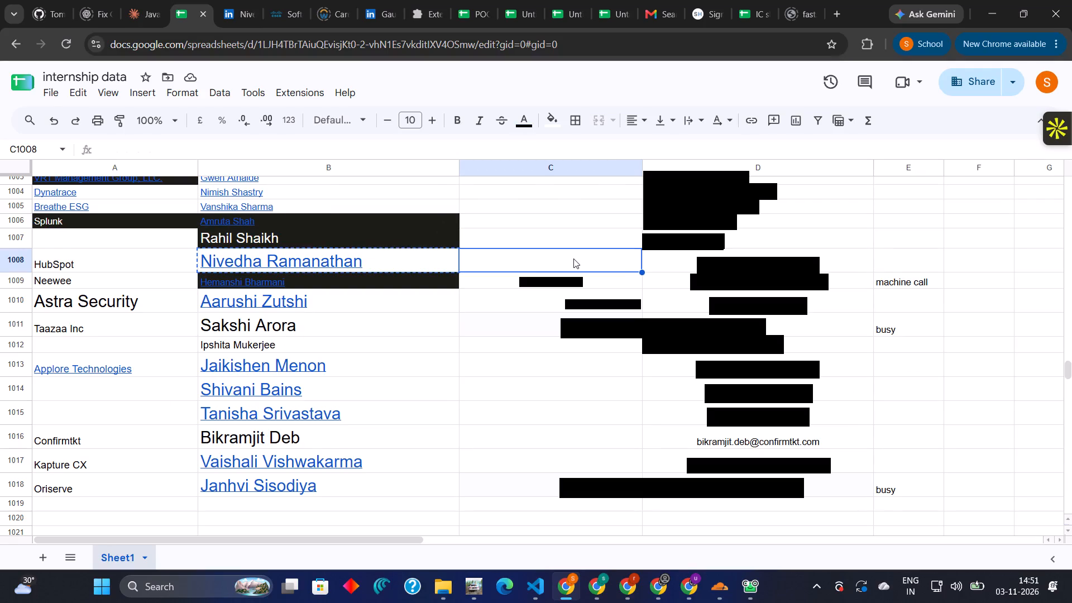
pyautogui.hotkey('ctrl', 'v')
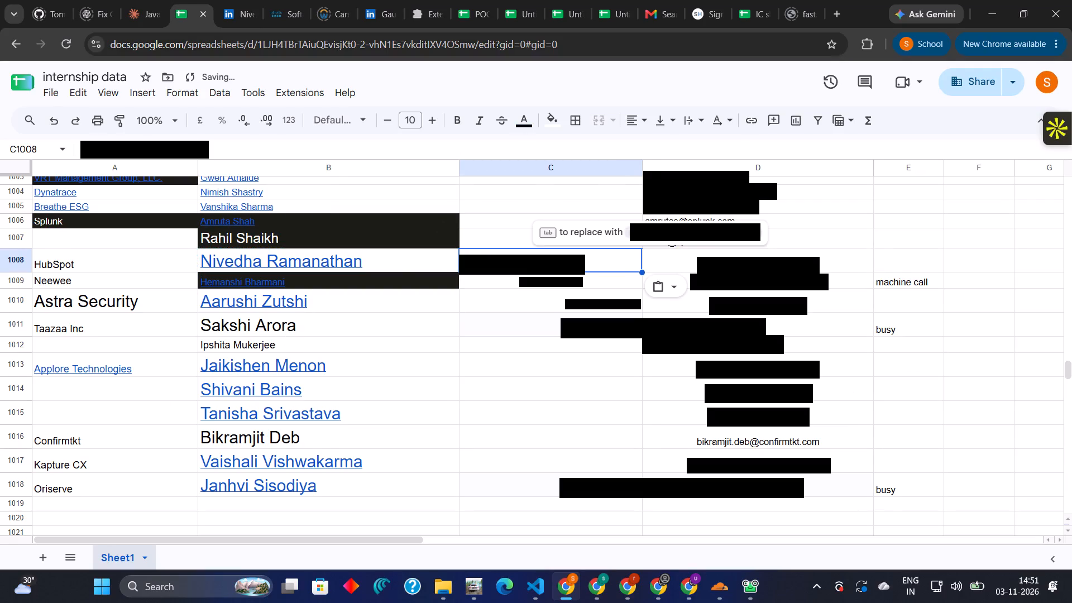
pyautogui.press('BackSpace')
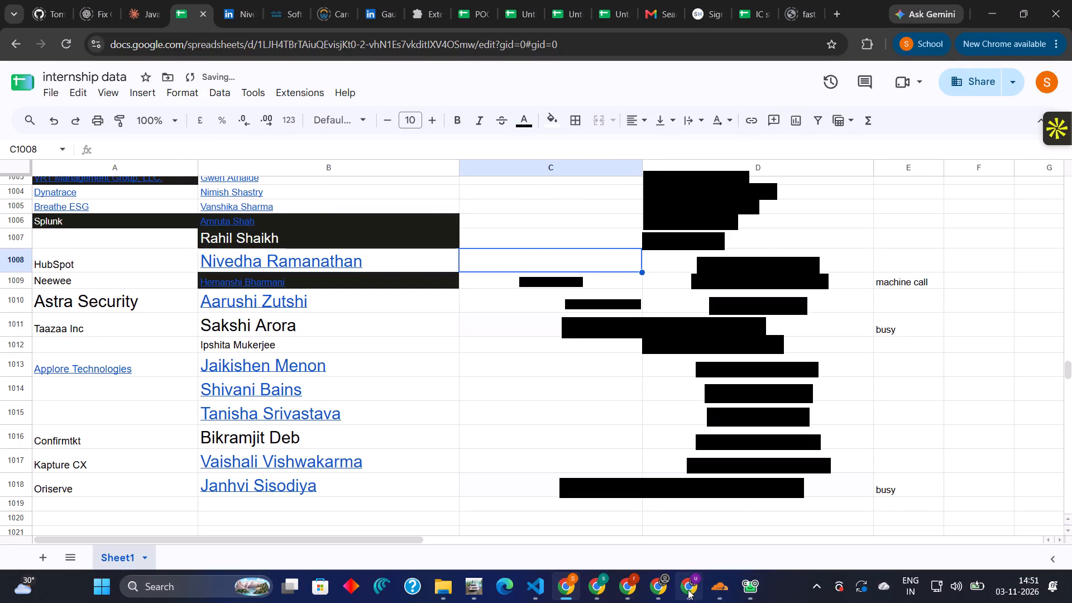
# Copy the HubSpot recruiter's phone number from SignalHire into cell C1008 of the spreadsheet, without its leading plus sign.
pyautogui.click(664, 552)
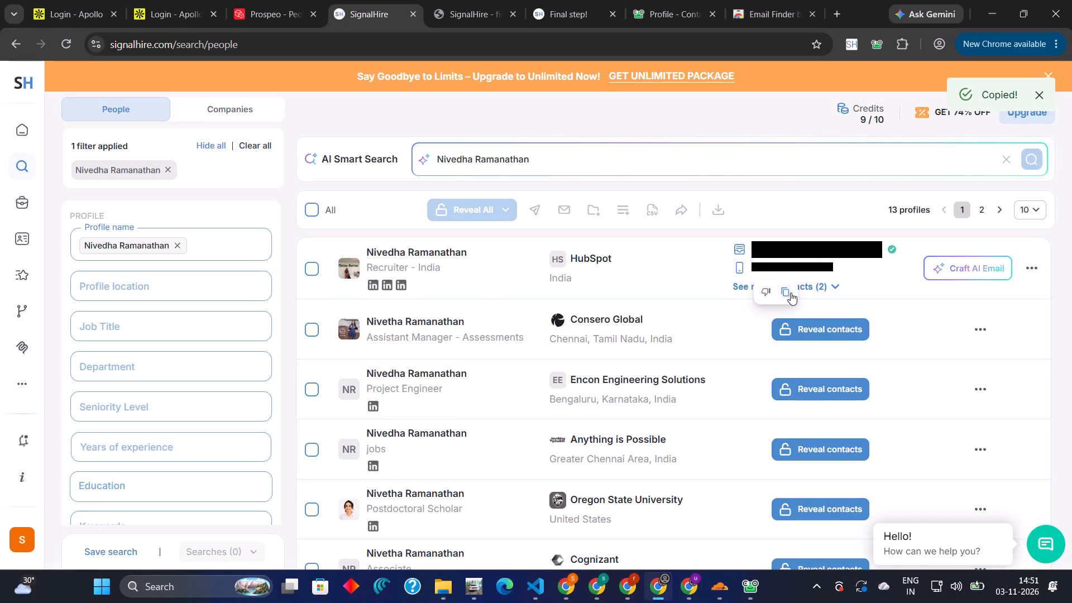
pyautogui.click(791, 293)
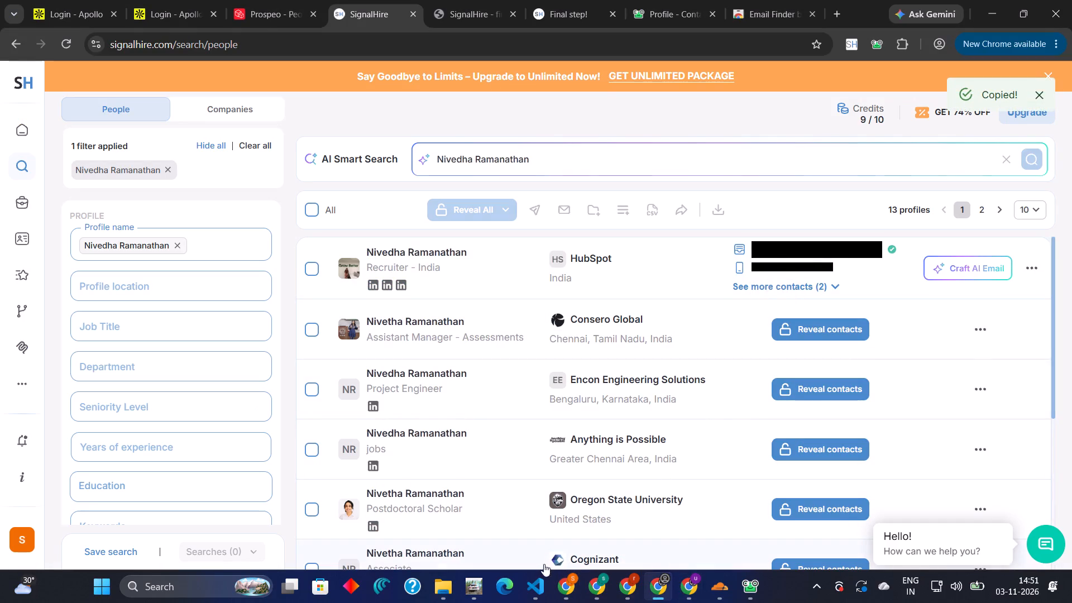
pyautogui.click(561, 583)
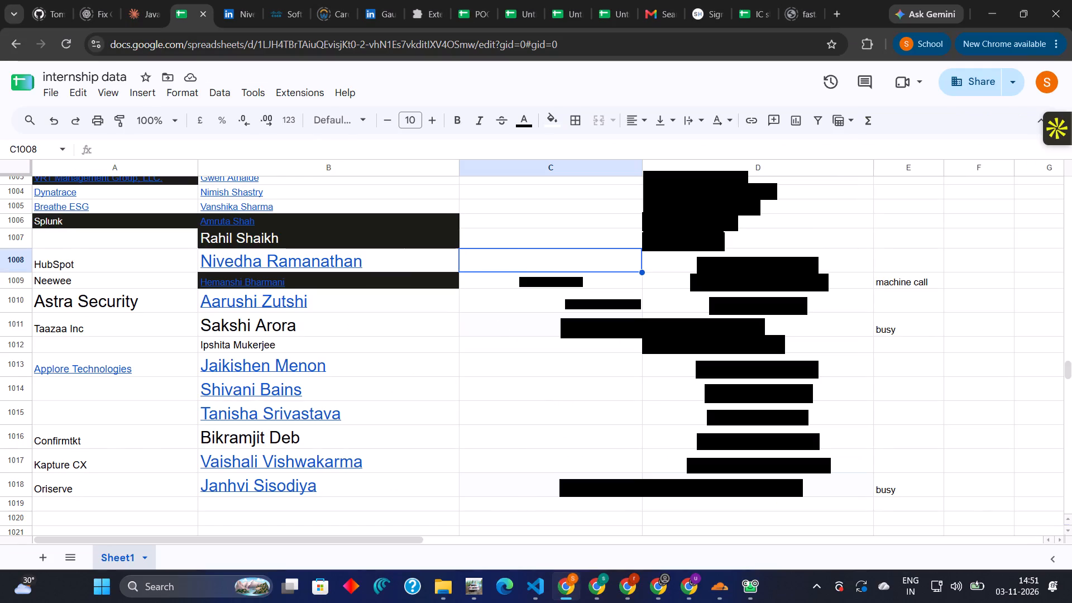
pyautogui.doubleClick(521, 262)
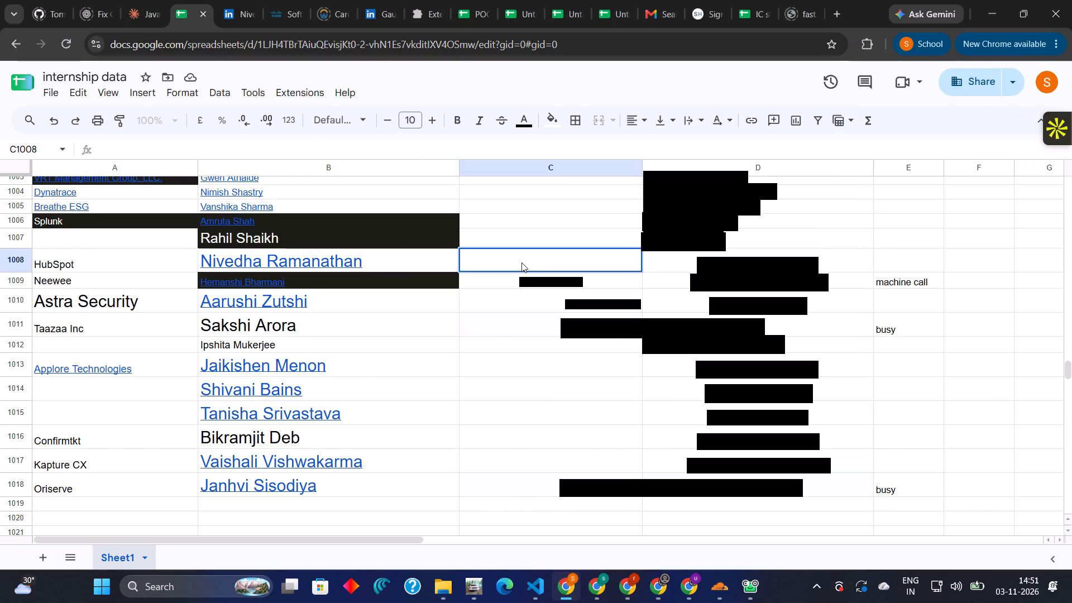
pyautogui.hotkey('ctrl', 'v')
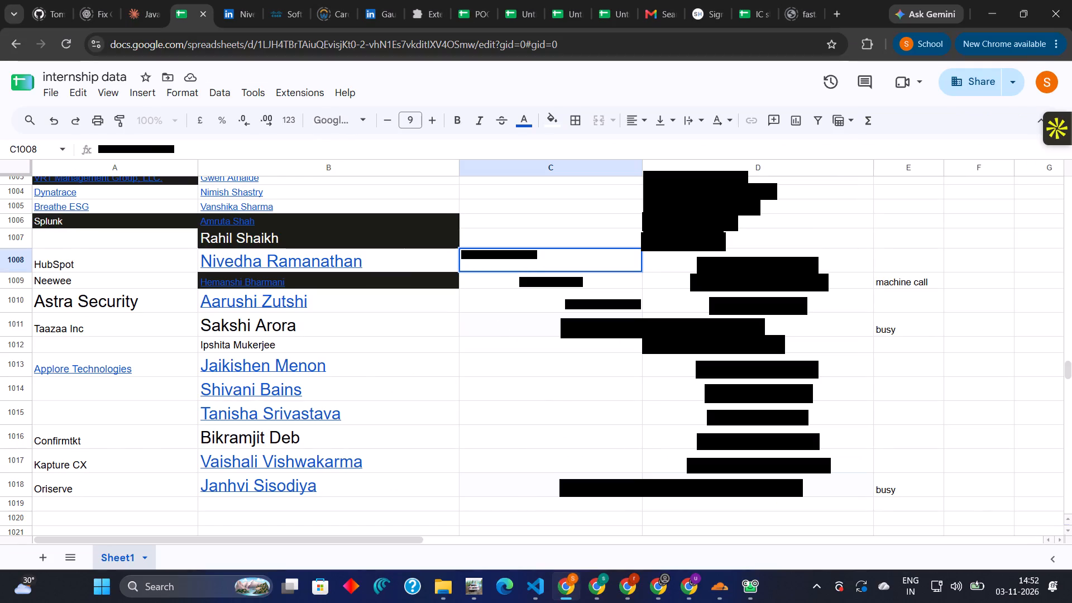
pyautogui.click(468, 255)
pyautogui.press('BackSpace')
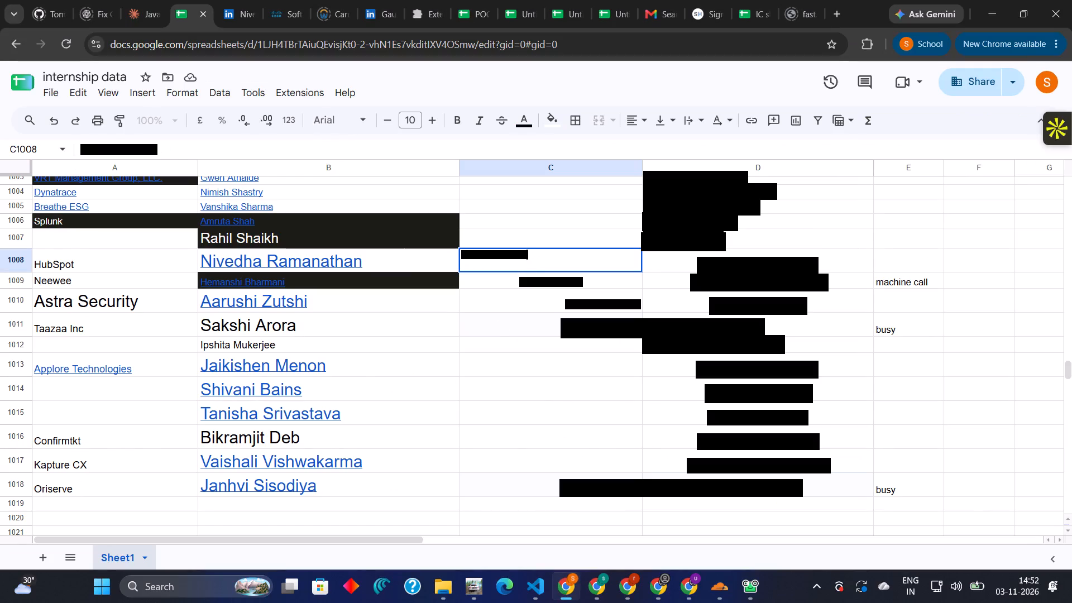
pyautogui.click(474, 282)
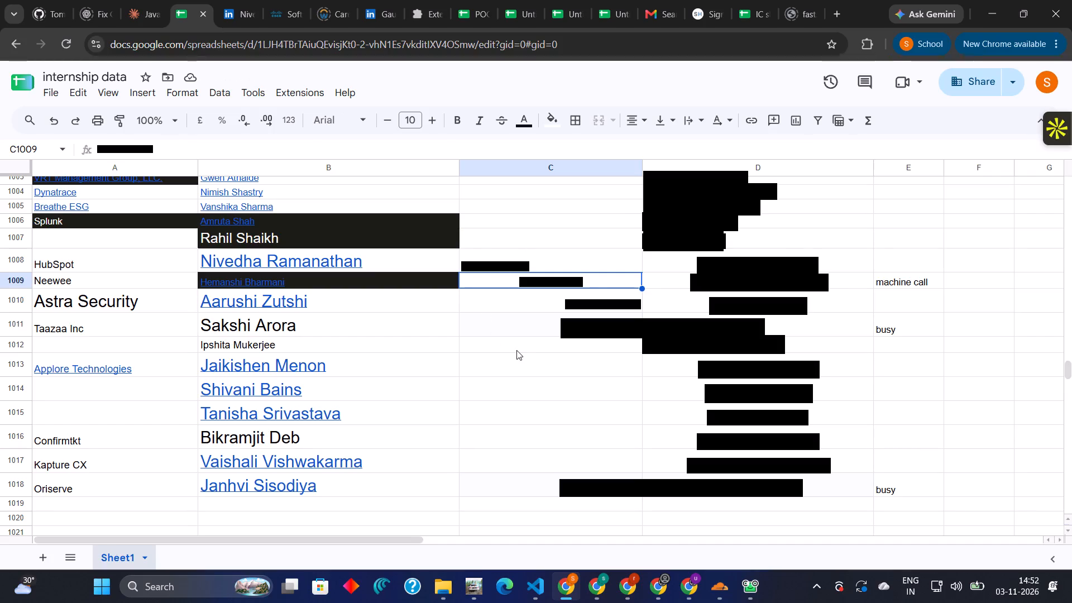
# Copy the Dynatrace recruiter's name from row 1004 of the spreadsheet and search SignalHire for it in place of the previous name.
pyautogui.scroll(3, 374, 350)
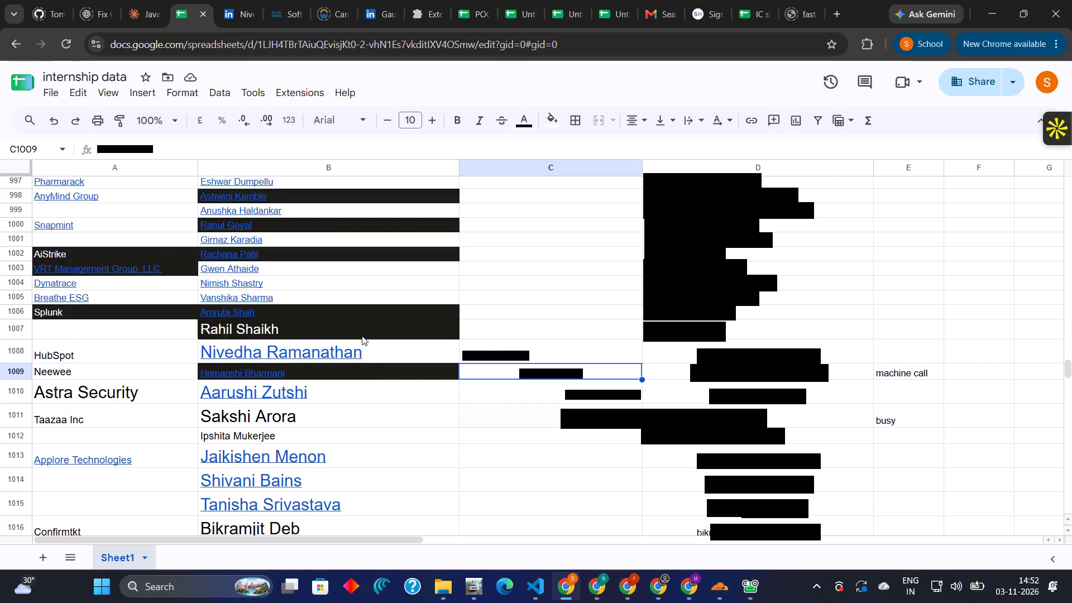
pyautogui.click(310, 275)
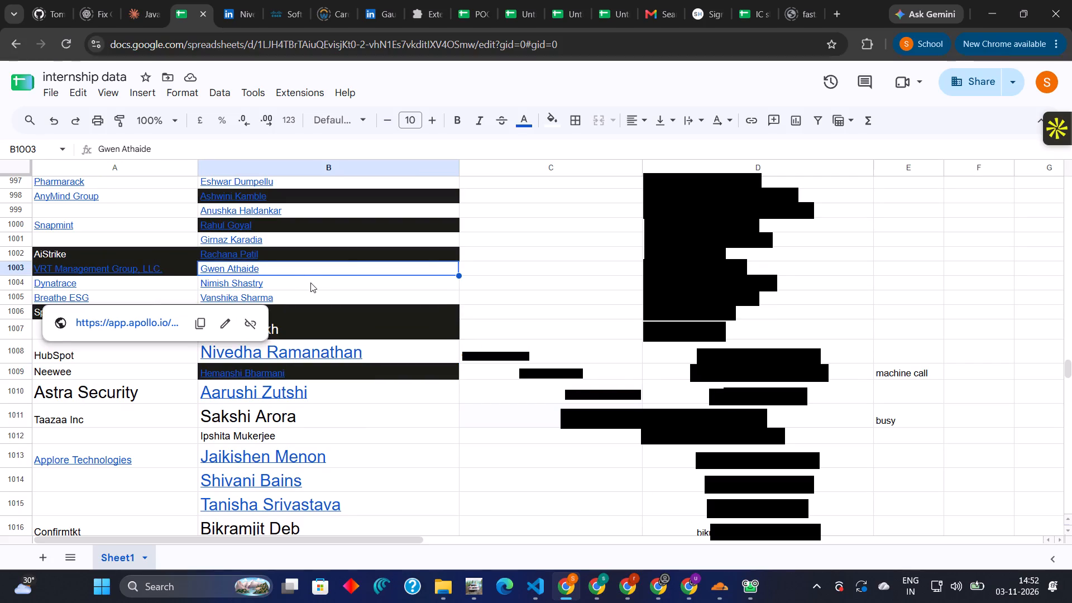
pyautogui.click(310, 283)
pyautogui.hotkey('ctrl', 'c')
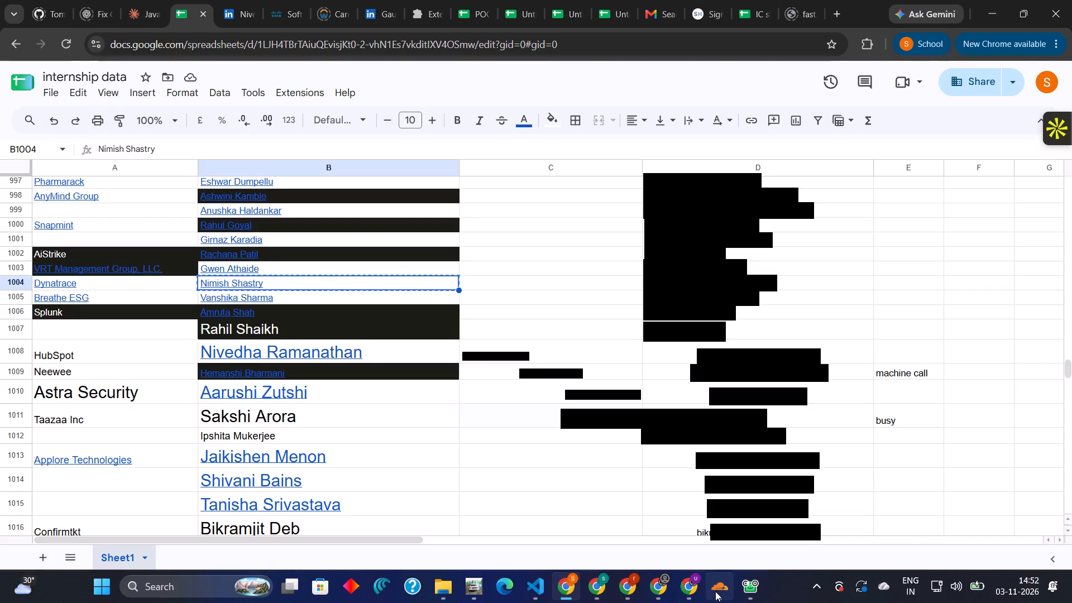
pyautogui.click(653, 545)
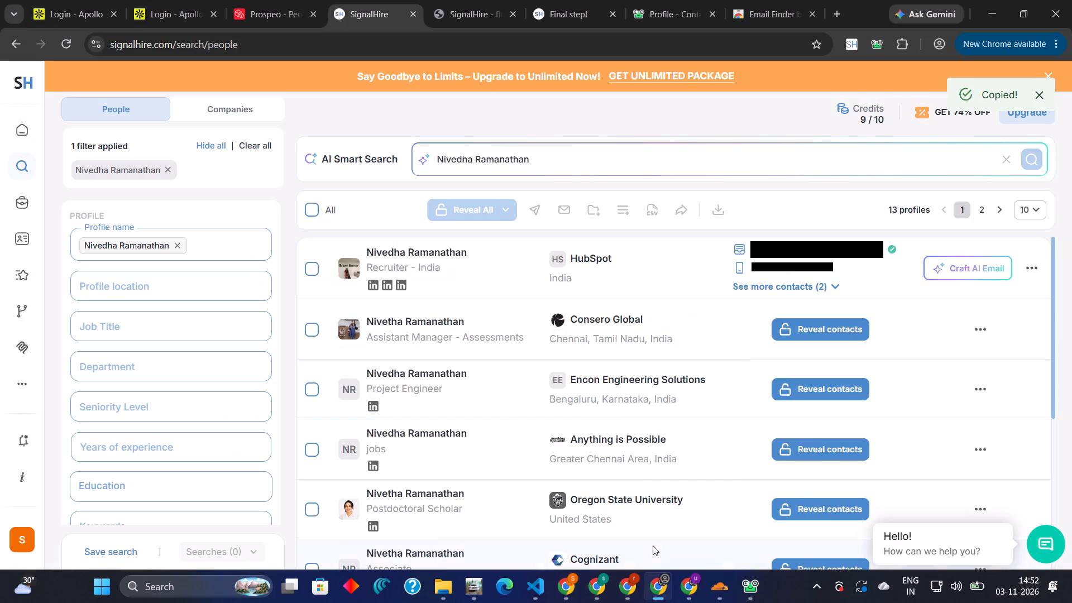
pyautogui.click(576, 160)
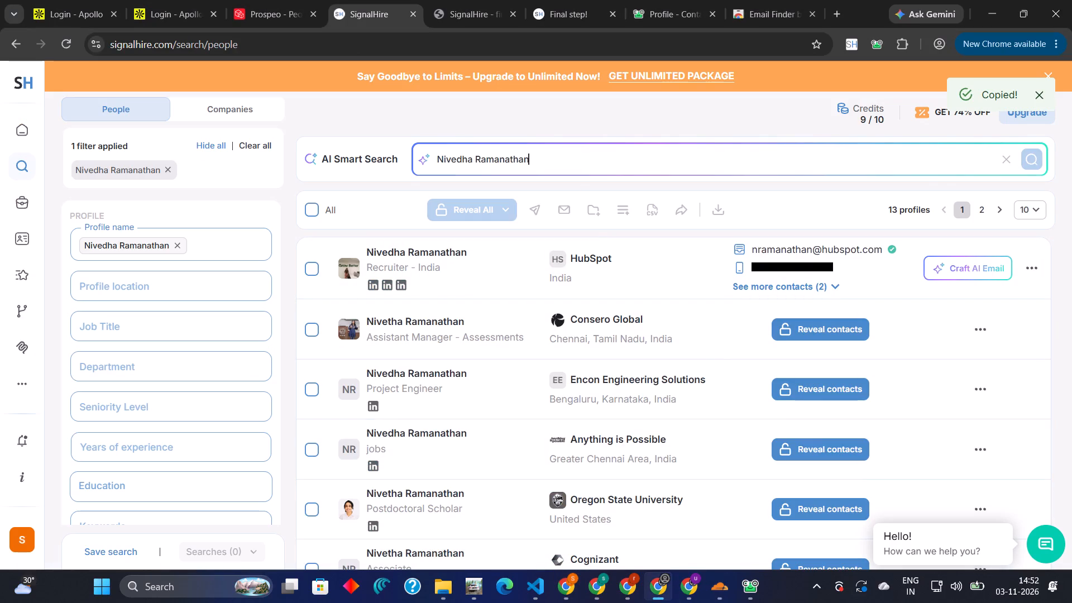
pyautogui.press('BackSpace')
pyautogui.press('BackSpace')
pyautogui.press('BackSpace')
pyautogui.press('BackSpace')
pyautogui.press('BackSpace')
pyautogui.press('BackSpace')
pyautogui.press('BackSpace')
pyautogui.press('BackSpace')
pyautogui.press('BackSpace')
pyautogui.press('BackSpace')
pyautogui.press('BackSpace')
pyautogui.press('BackSpace')
pyautogui.press('BackSpace')
pyautogui.press('BackSpace')
pyautogui.press('BackSpace')
pyautogui.press('BackSpace')
pyautogui.press('BackSpace')
pyautogui.press('BackSpace')
pyautogui.press('BackSpace')
pyautogui.press('BackSpace')
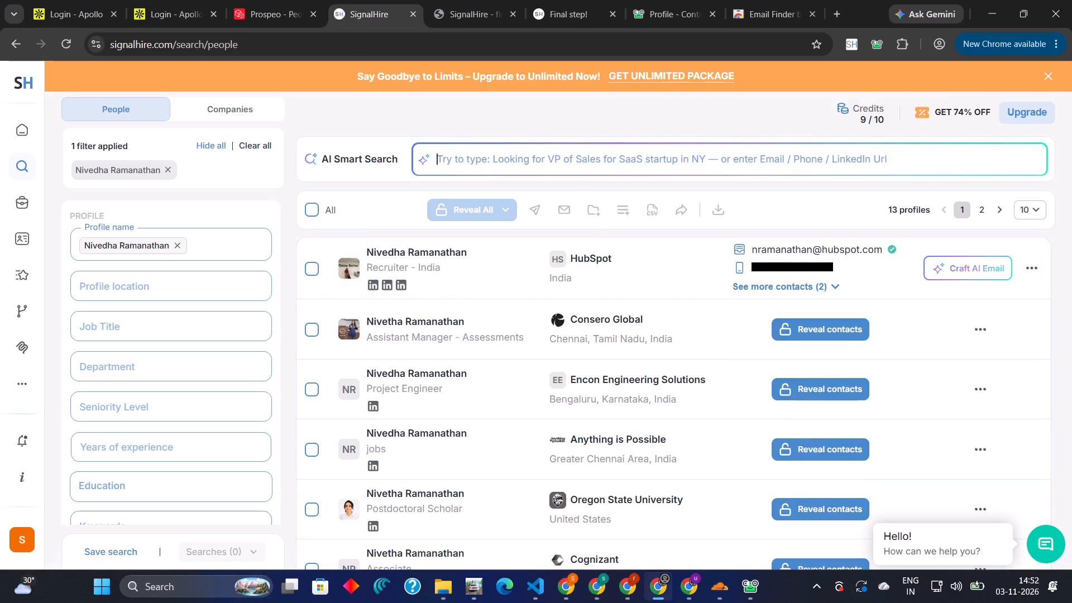
pyautogui.hotkey('ctrl', 'v')
pyautogui.press('Return')
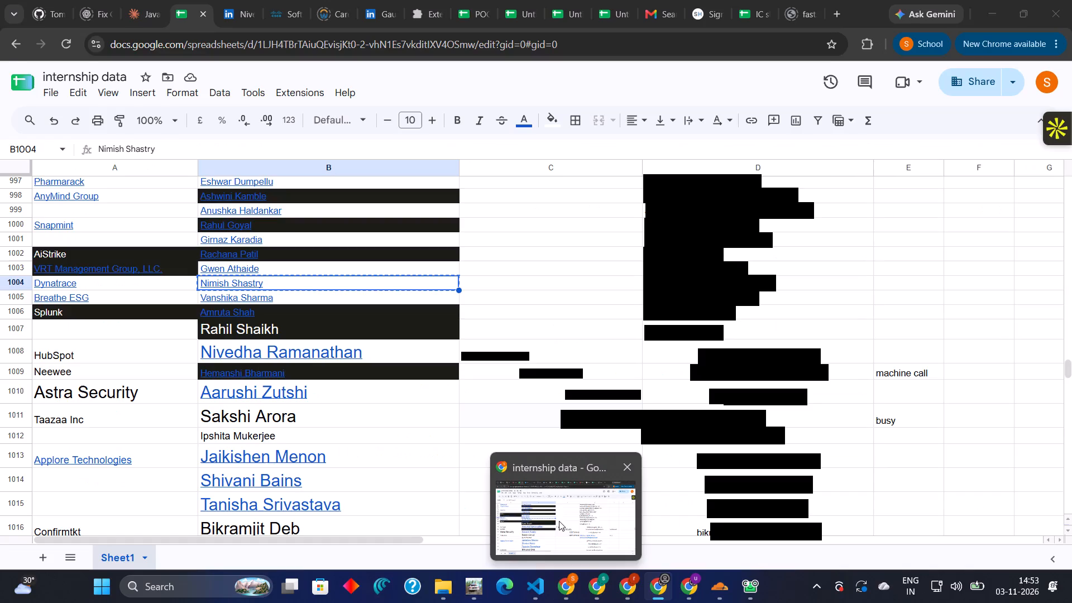
# Copy the Dynatrace recruiter's name from cell B1004 again and return to the SignalHire search results.
pyautogui.click(559, 521)
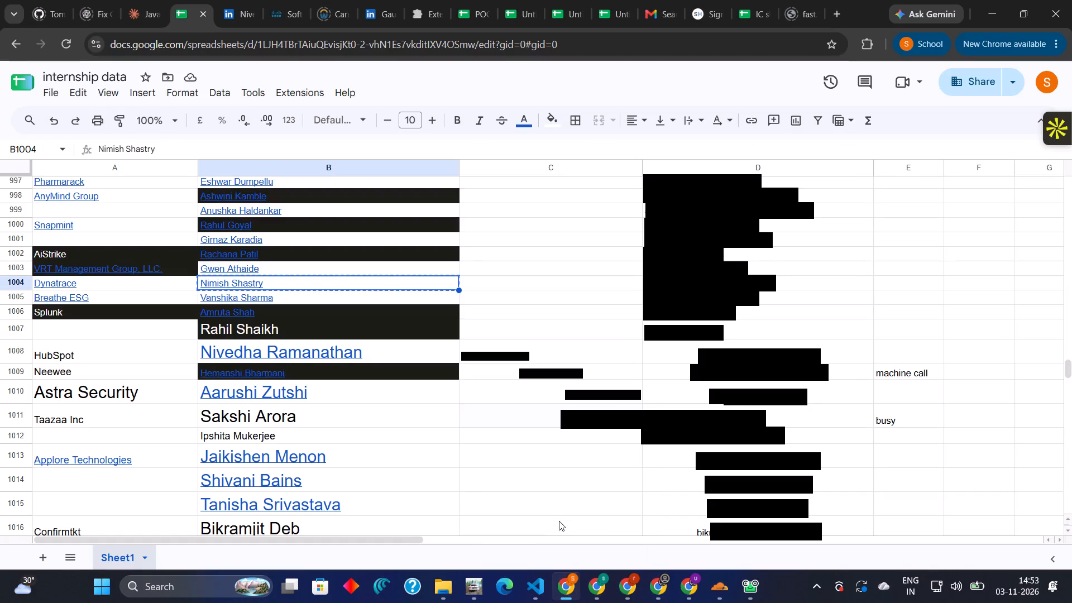
pyautogui.hotkey('ctrl', 'c')
pyautogui.click(655, 520)
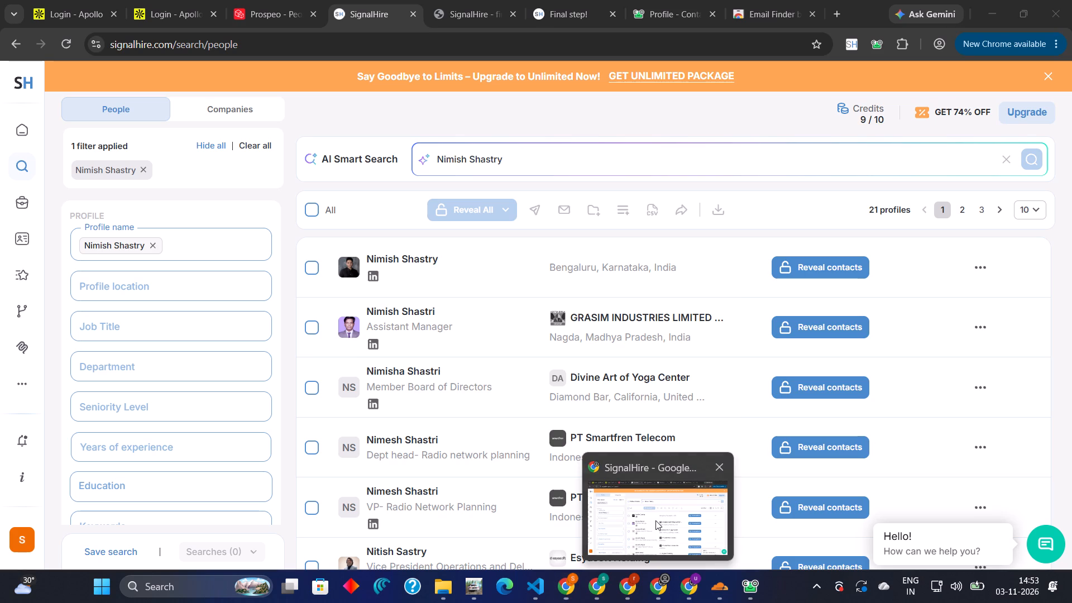
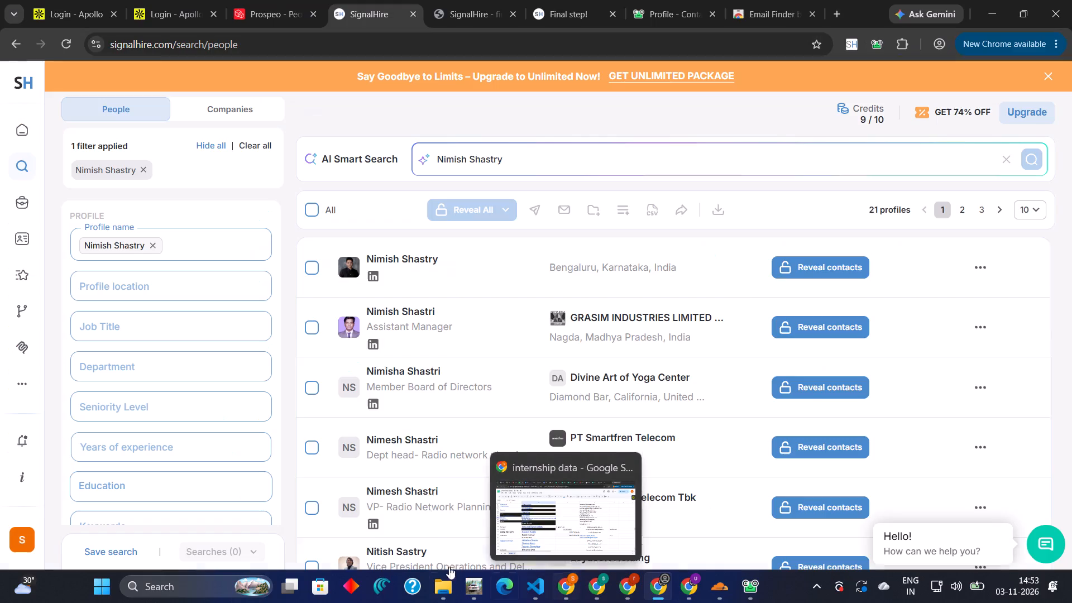
# Copy the company name Dynatrace from cell A1004 of the spreadsheet and add it as a company filter to the SignalHire people search.
pyautogui.scroll(-1, 574, 470)
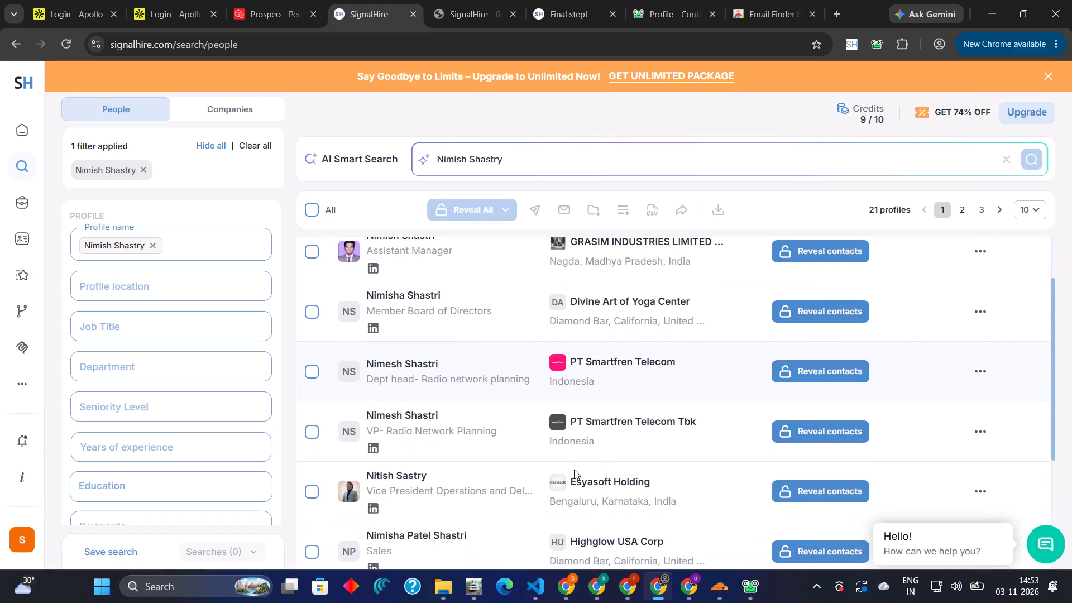
pyautogui.scroll(-4, 574, 470)
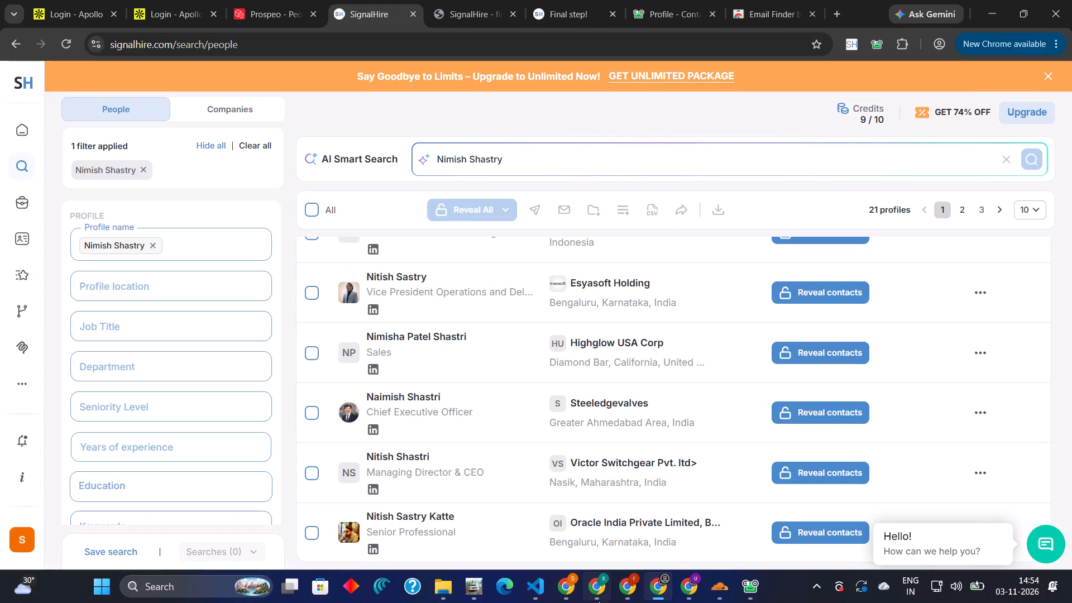
pyautogui.click(577, 514)
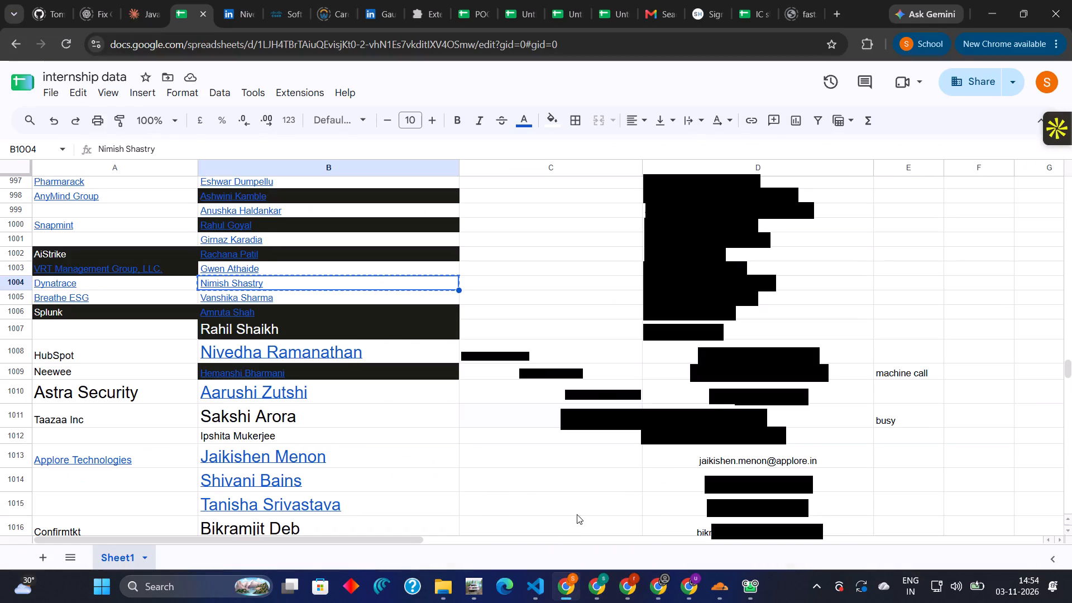
pyautogui.click(128, 288)
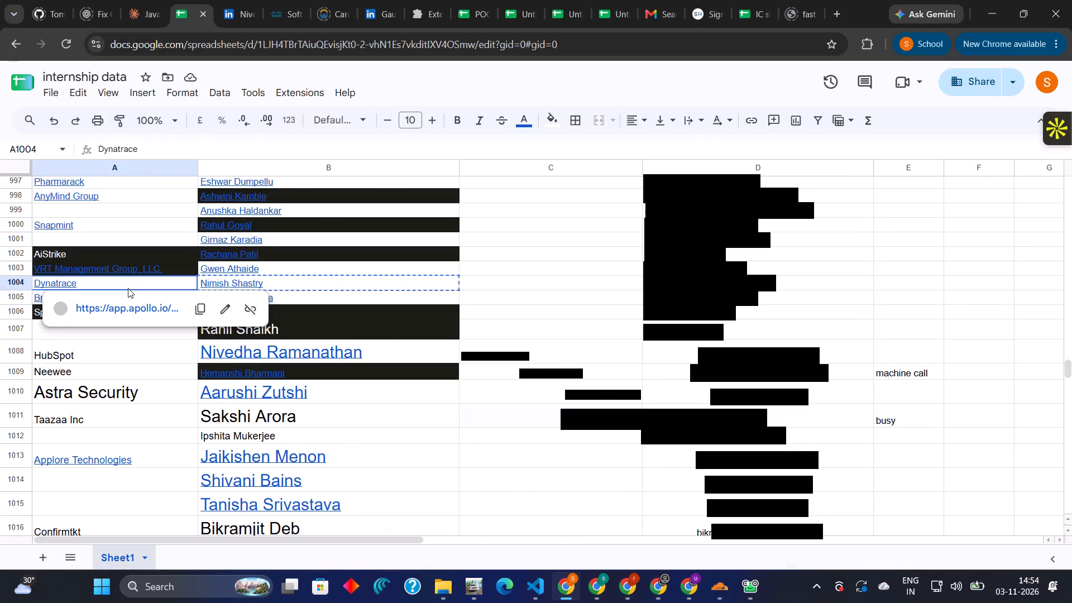
pyautogui.hotkey('ctrl', 'c')
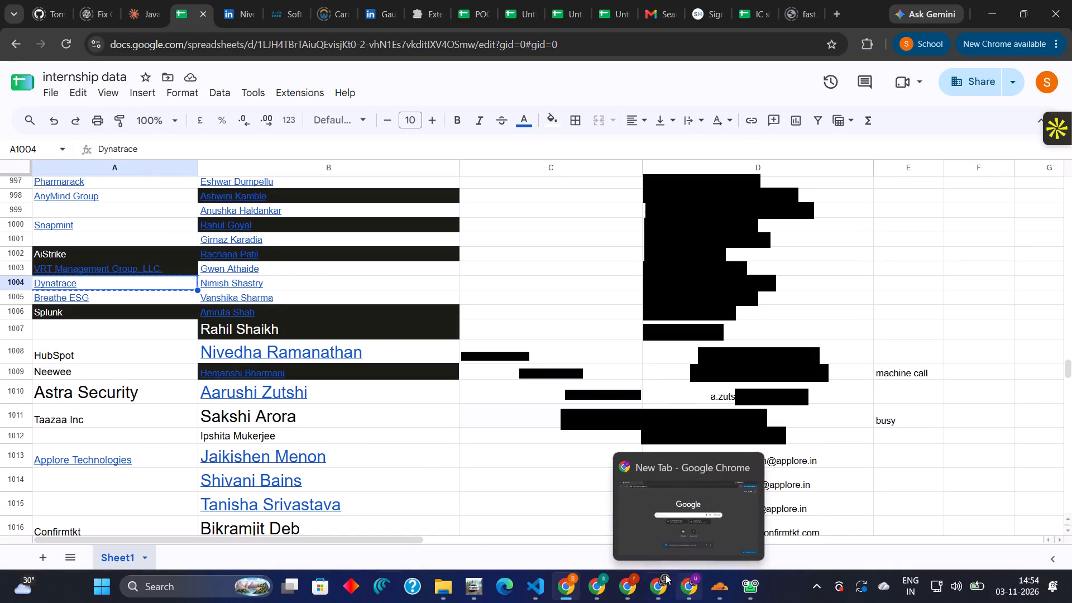
pyautogui.click(634, 545)
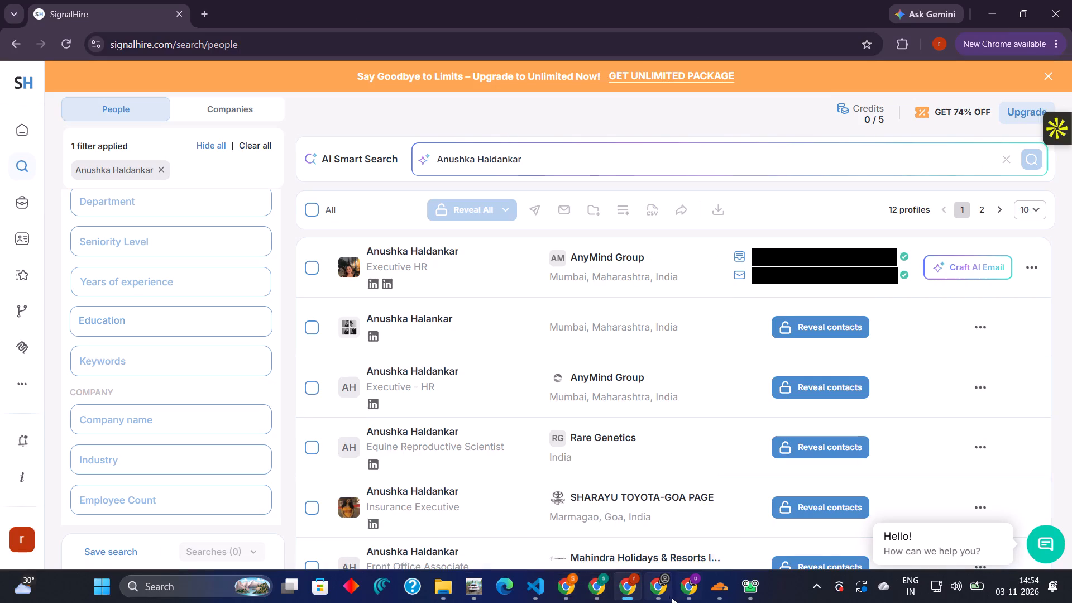
pyautogui.click(648, 550)
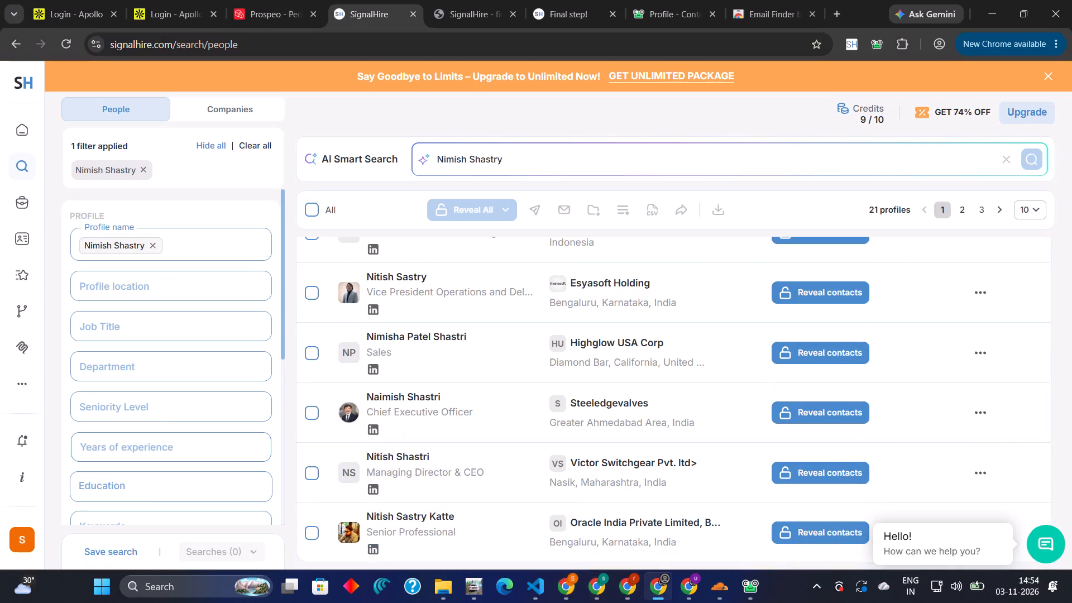
pyautogui.scroll(-2, 159, 454)
pyautogui.click(127, 378)
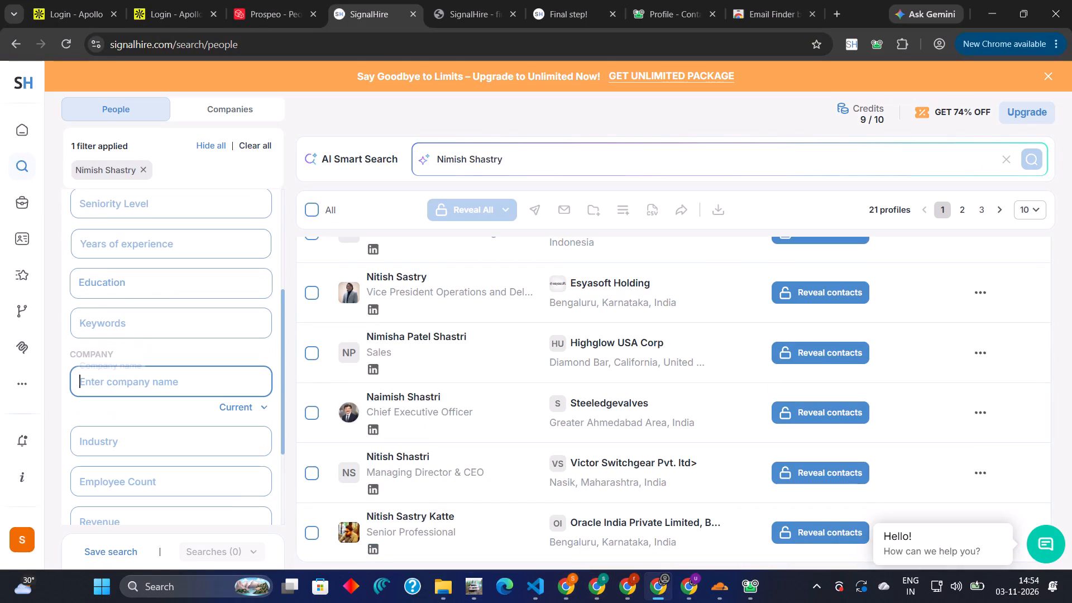
pyautogui.hotkey('ctrl', 'v')
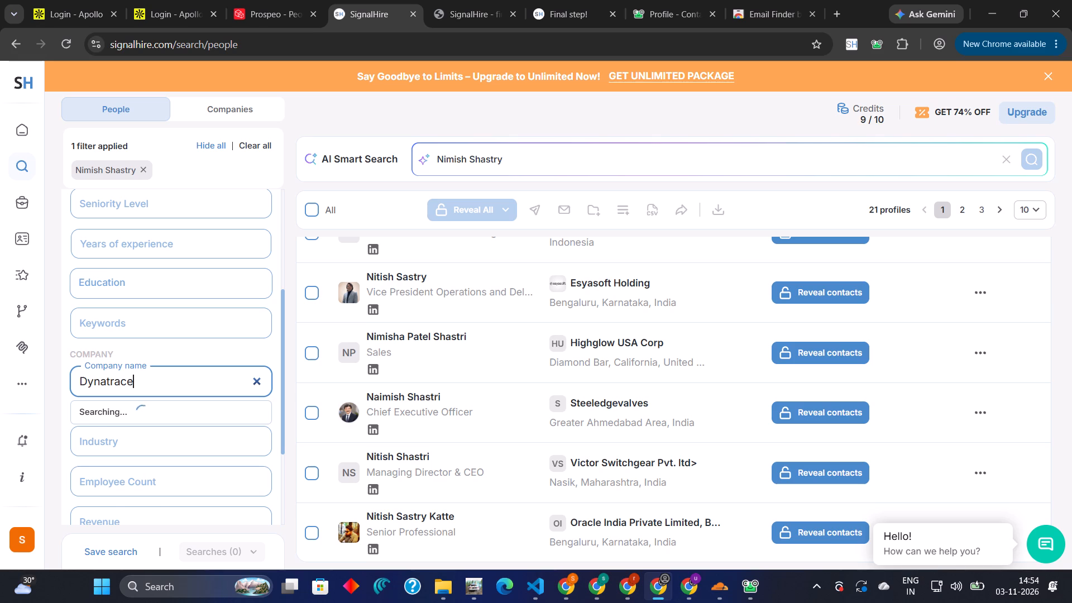
pyautogui.click(135, 411)
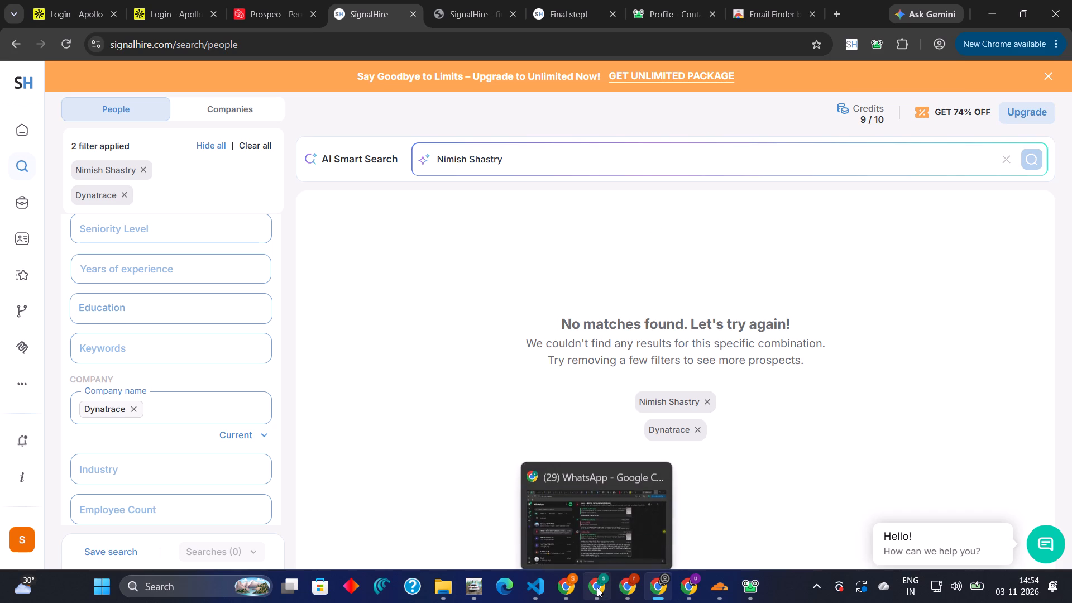
# Copy the Breathe ESG recruiter's name from cell B1005 of the spreadsheet and search SignalHire for it in place of the previous name.
pyautogui.click(578, 526)
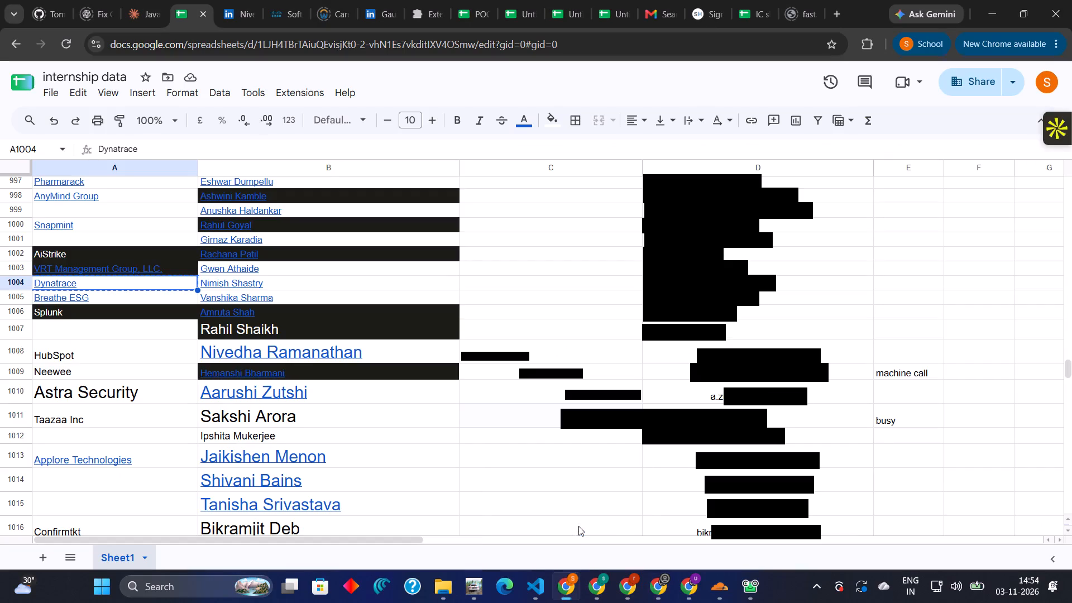
pyautogui.click(356, 300)
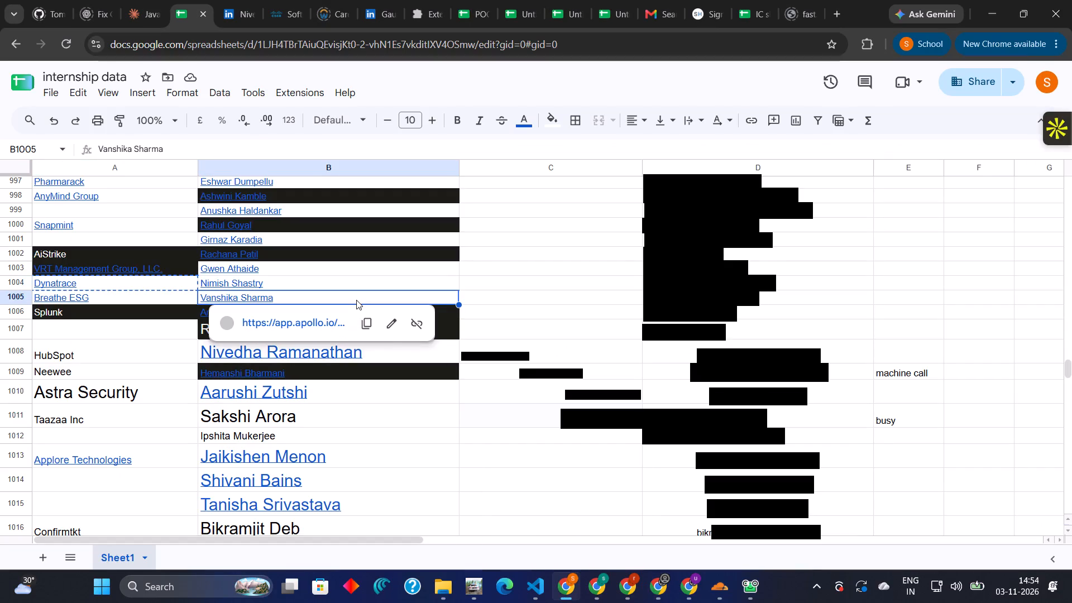
pyautogui.hotkey('ctrl', 'c')
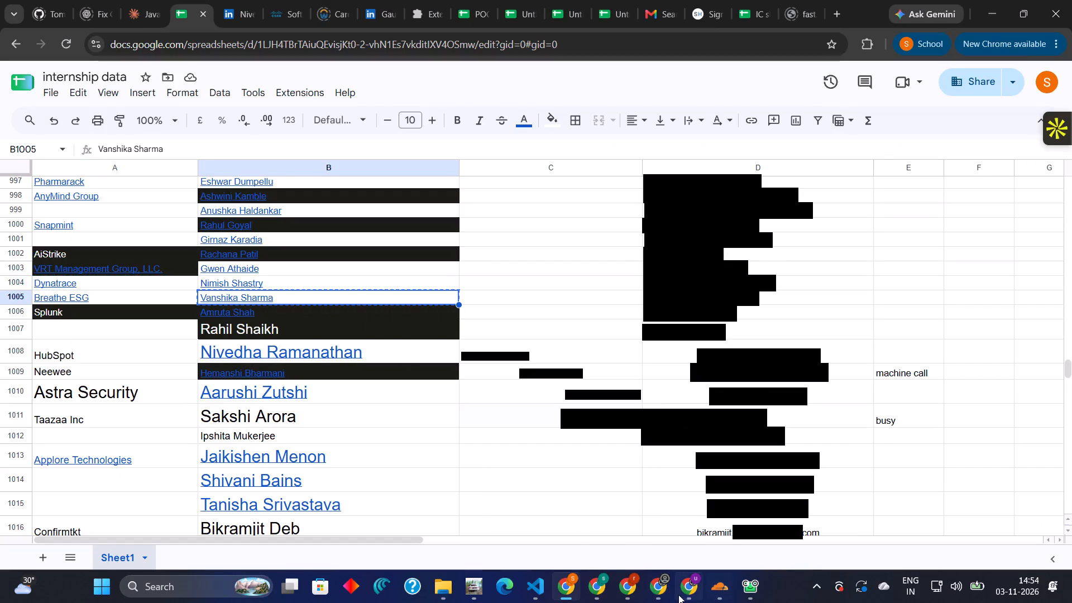
pyautogui.click(624, 540)
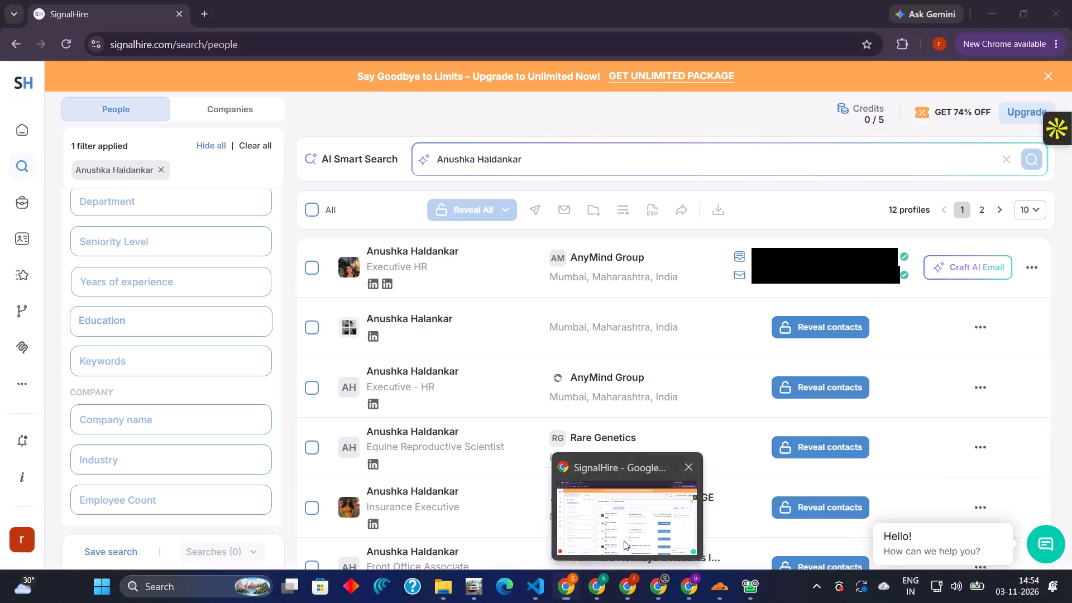
pyautogui.click(687, 577)
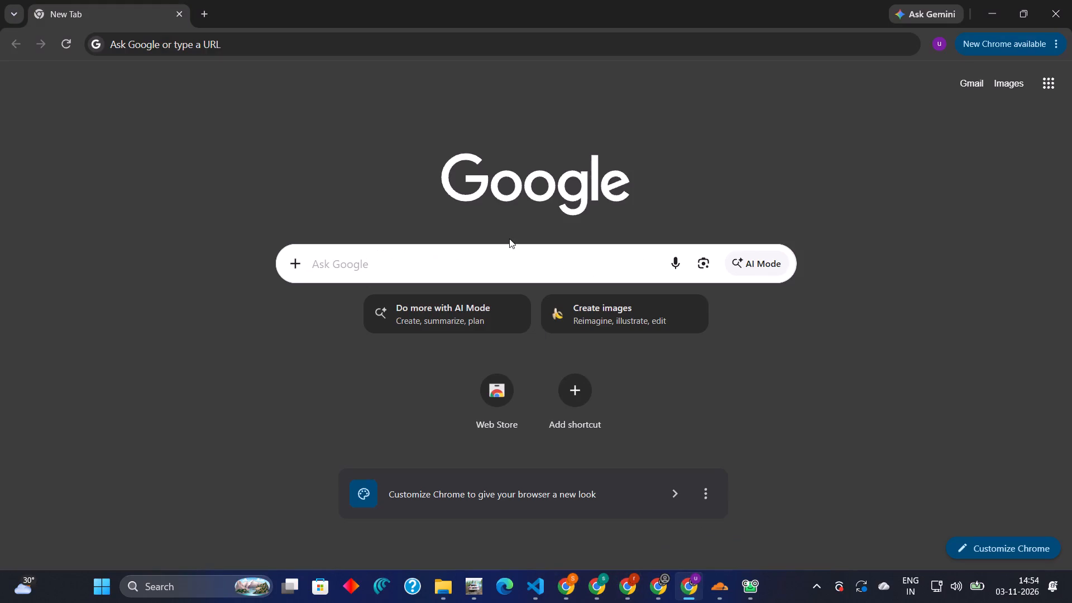
pyautogui.click(659, 594)
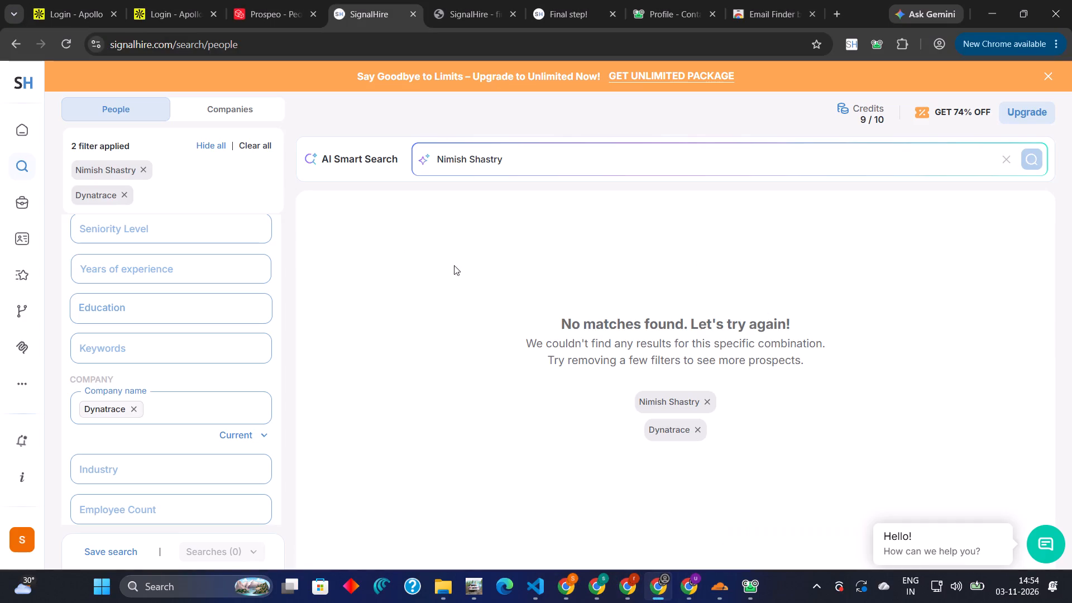
pyautogui.click(641, 159)
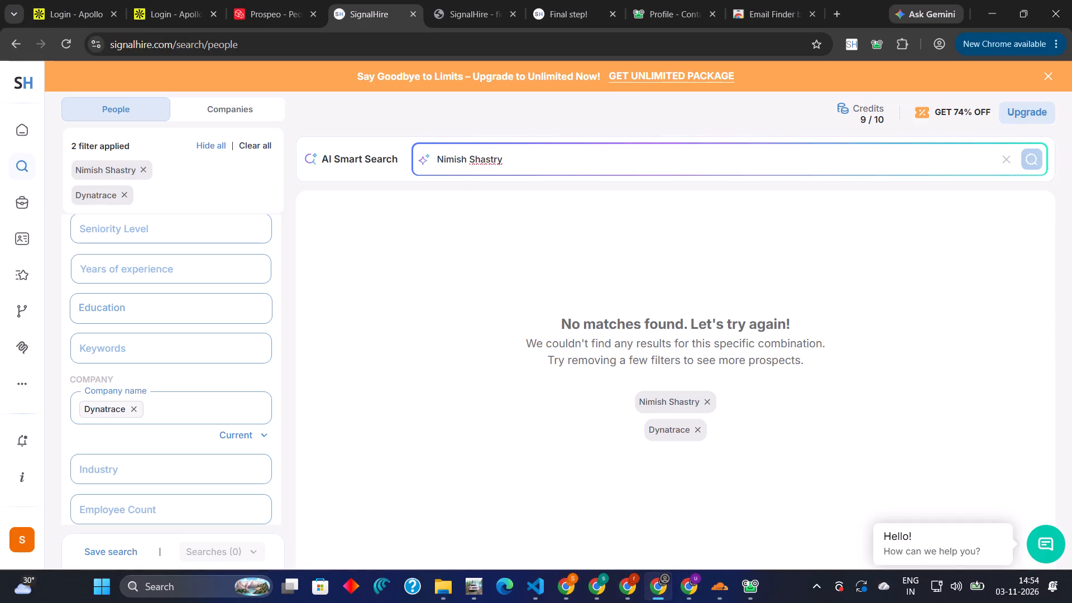
pyautogui.press('BackSpace')
pyautogui.press('BackSpace')
pyautogui.press('BackSpace')
pyautogui.press('BackSpace')
pyautogui.press('BackSpace')
pyautogui.press('BackSpace')
pyautogui.press('BackSpace')
pyautogui.press('BackSpace')
pyautogui.press('BackSpace')
pyautogui.press('BackSpace')
pyautogui.press('BackSpace')
pyautogui.press('BackSpace')
pyautogui.press('BackSpace')
pyautogui.press('BackSpace')
pyautogui.press('BackSpace')
pyautogui.press('BackSpace')
pyautogui.press('BackSpace')
pyautogui.press('BackSpace')
pyautogui.press('BackSpace')
pyautogui.press('BackSpace')
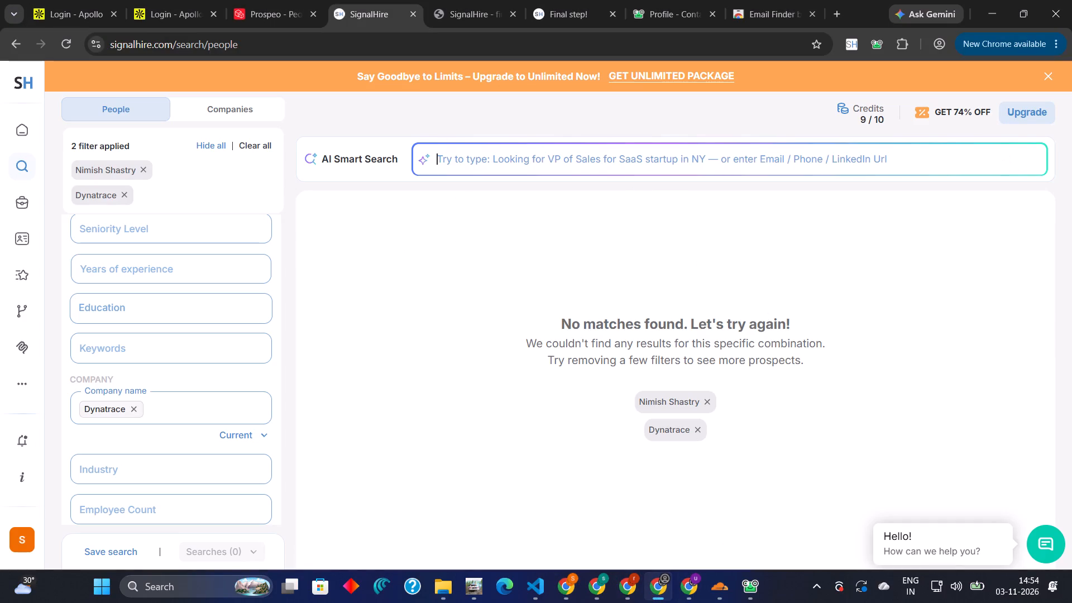
pyautogui.hotkey('ctrl', 'v')
pyautogui.press('Return')
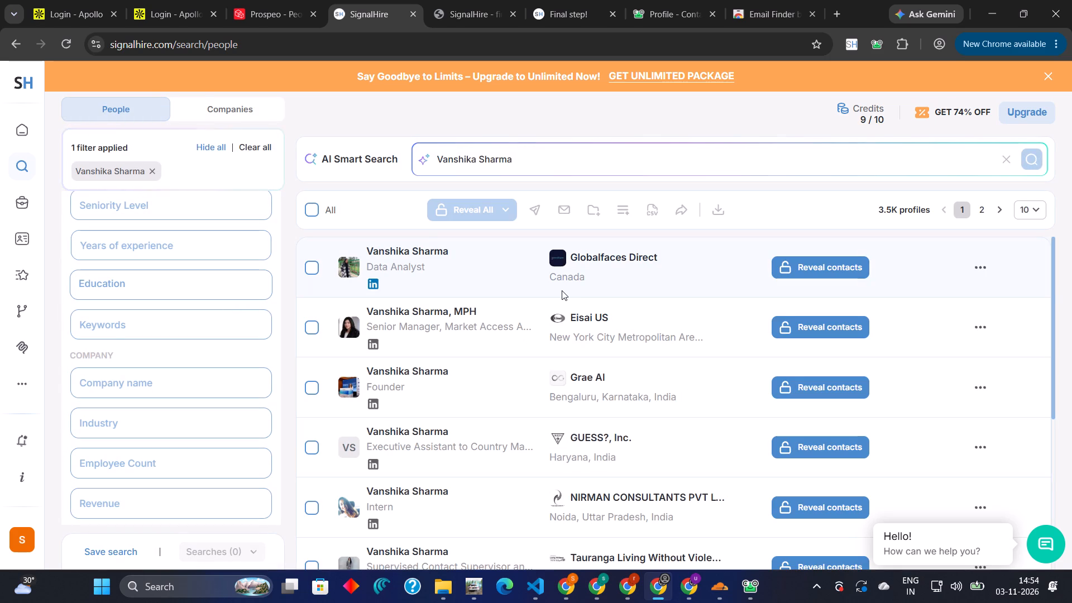
# Filter the SignalHire people results by the company Breathe ESG.
pyautogui.scroll(-5, 566, 424)
pyautogui.scroll(8, 566, 424)
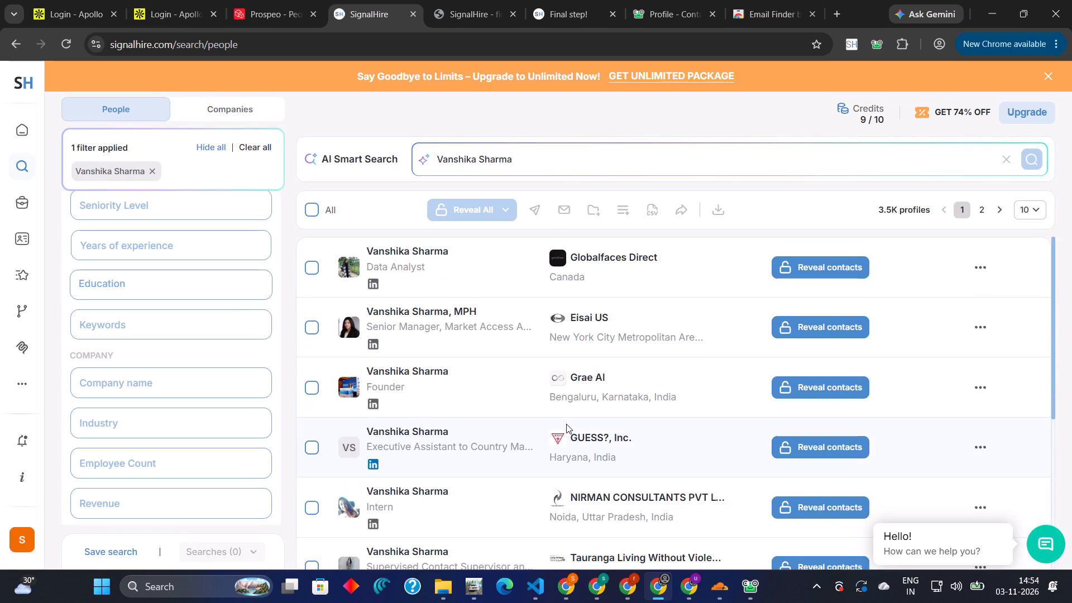
pyautogui.click(135, 382)
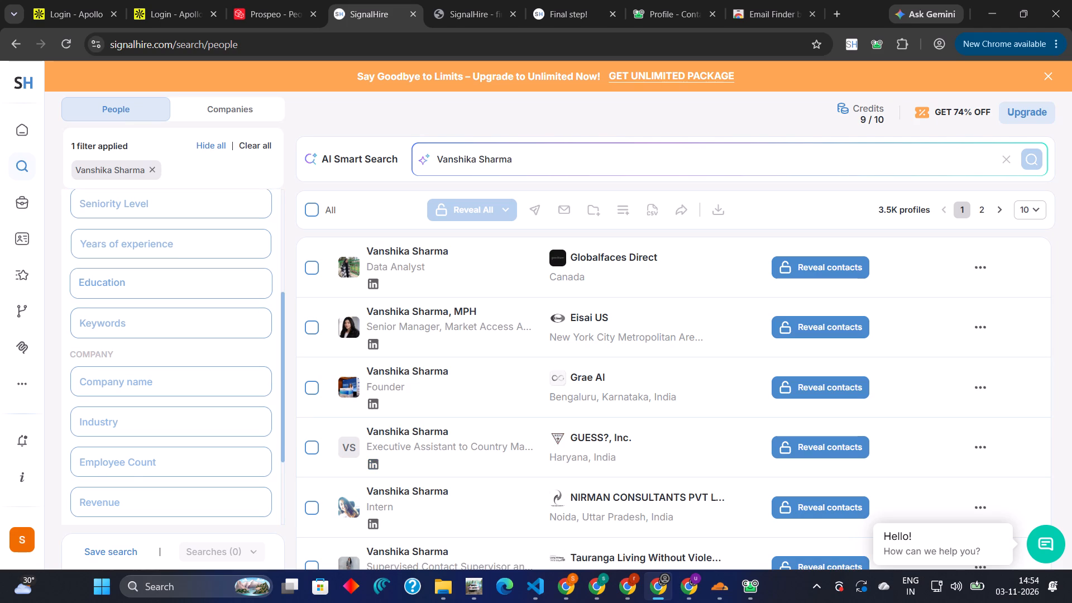
pyautogui.write('breathe')
pyautogui.press('space')
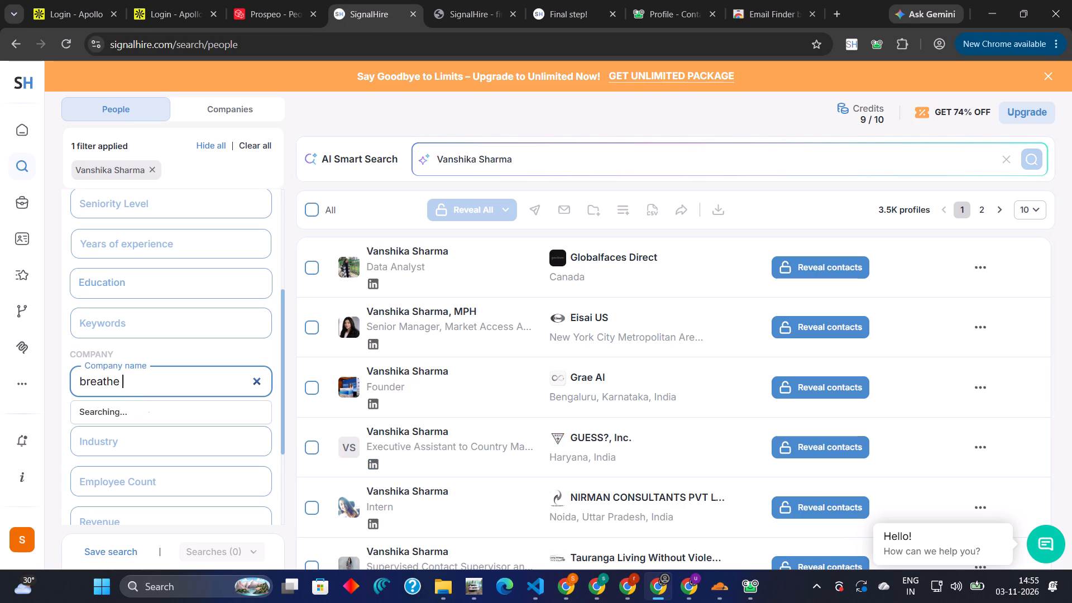
pyautogui.write('es')
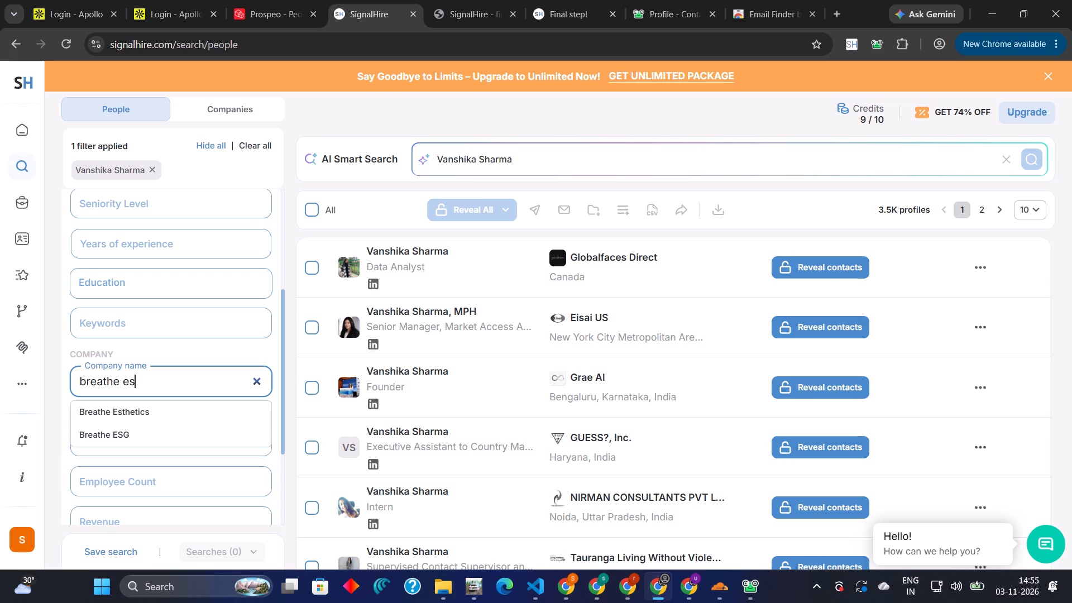
pyautogui.press('g')
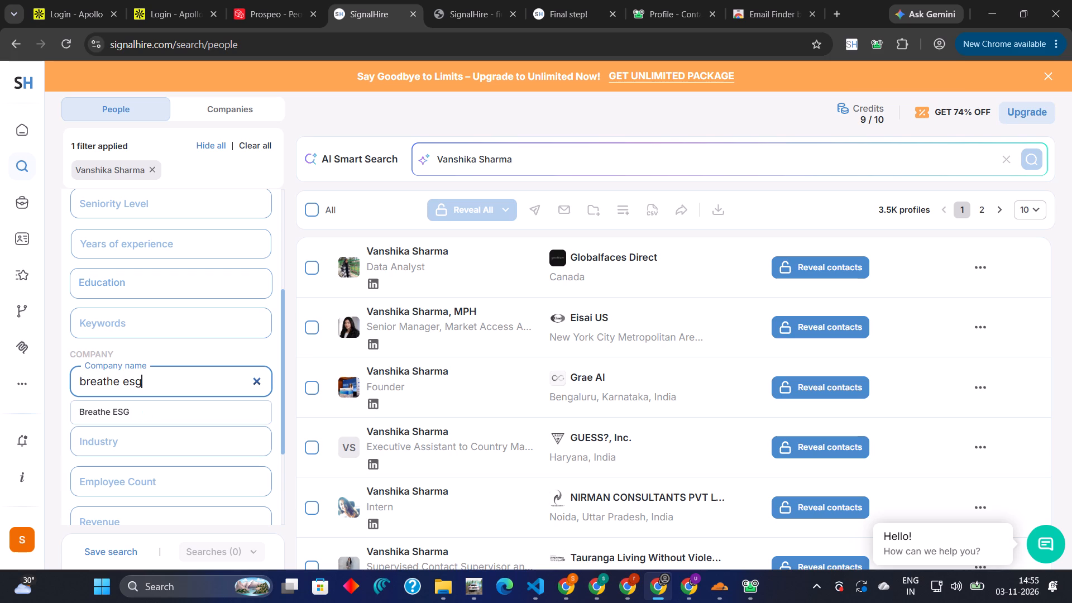
pyautogui.doubleClick(120, 418)
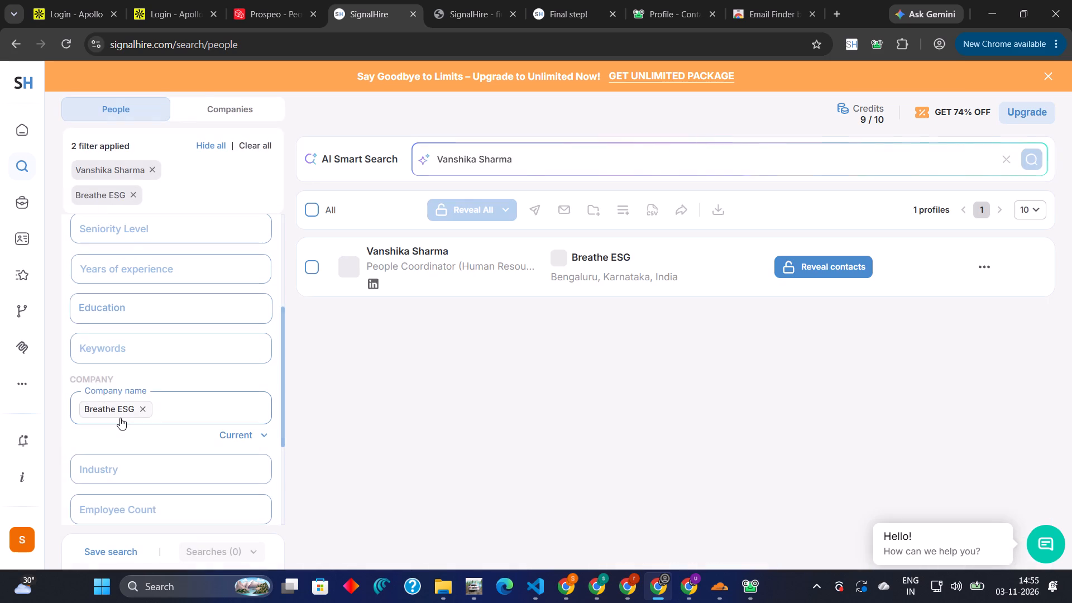
# Reveal the contact details of the Breathe ESG recruiter in SignalHire.
pyautogui.click(803, 267)
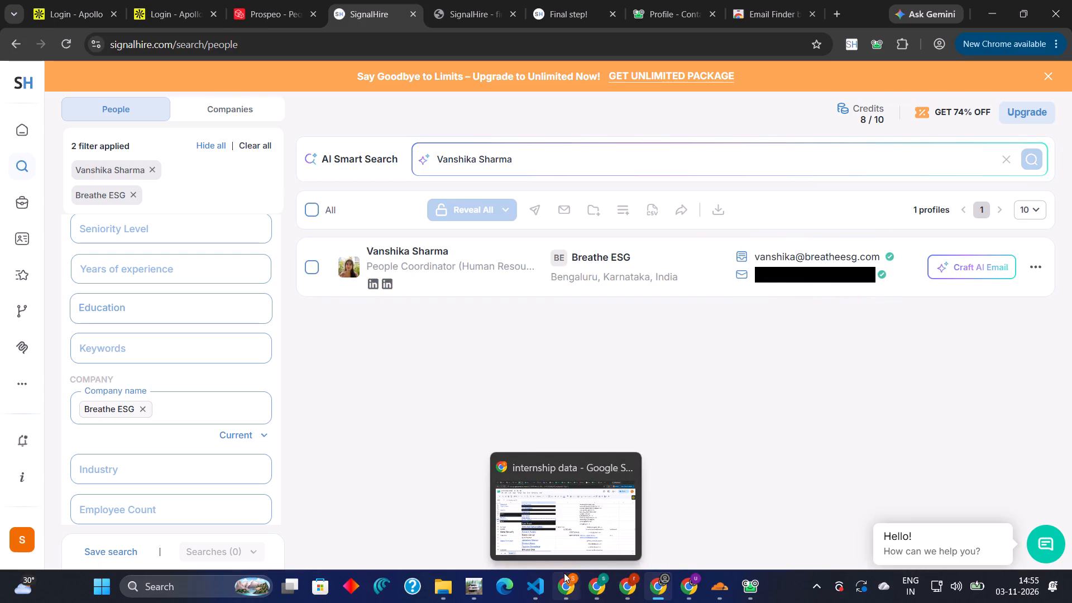
# Copy the Splunk recruiter's name from cell B1006 of the spreadsheet, search SignalHire for it in place of the previous name, and check the matching profiles.
pyautogui.click(564, 540)
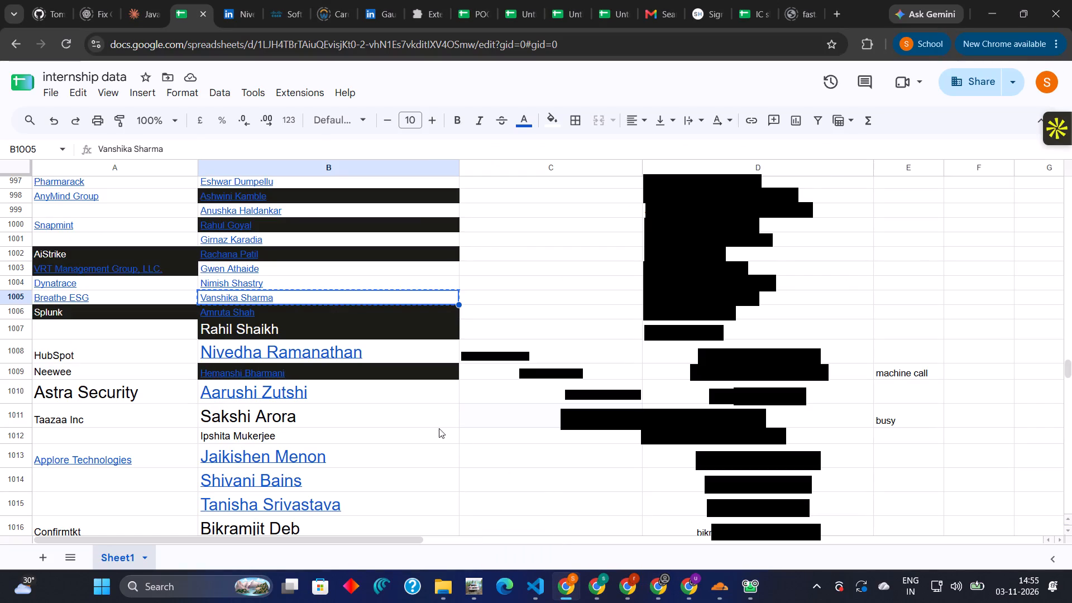
pyautogui.click(296, 313)
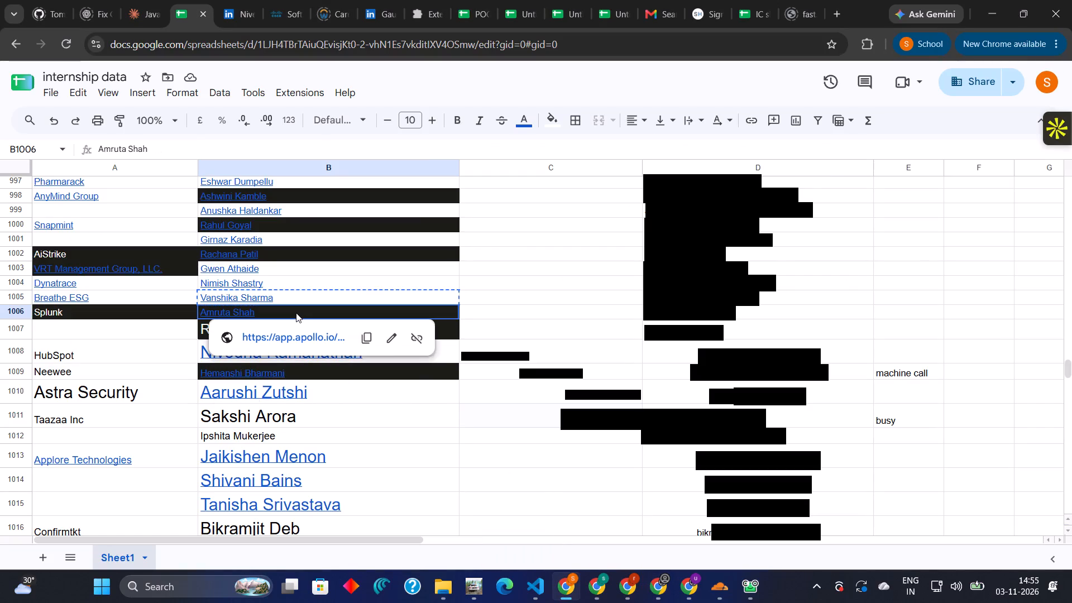
pyautogui.hotkey('ctrl', 'c')
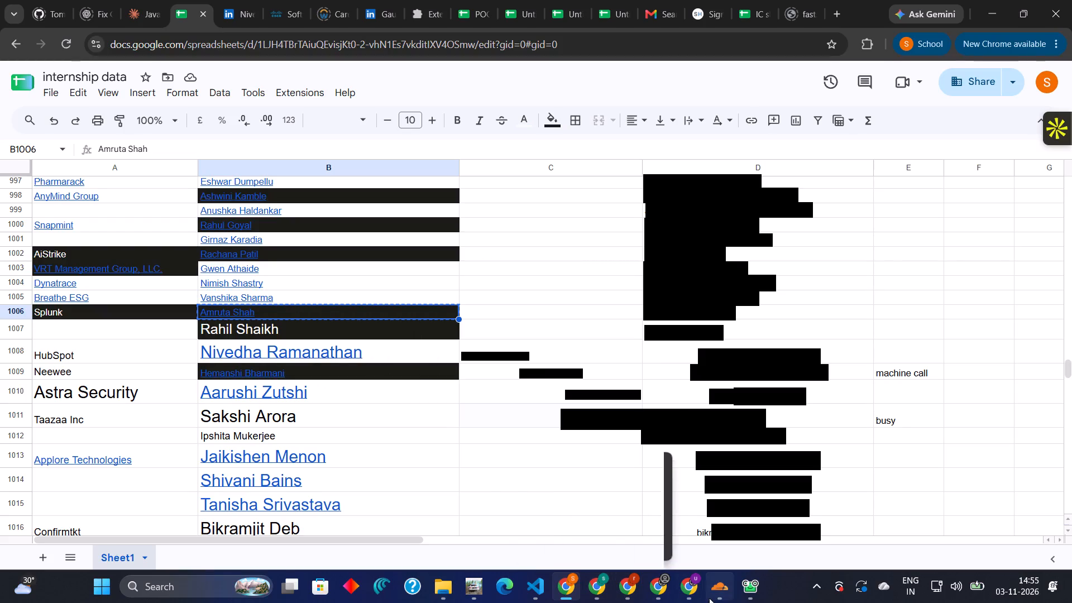
pyautogui.click(667, 499)
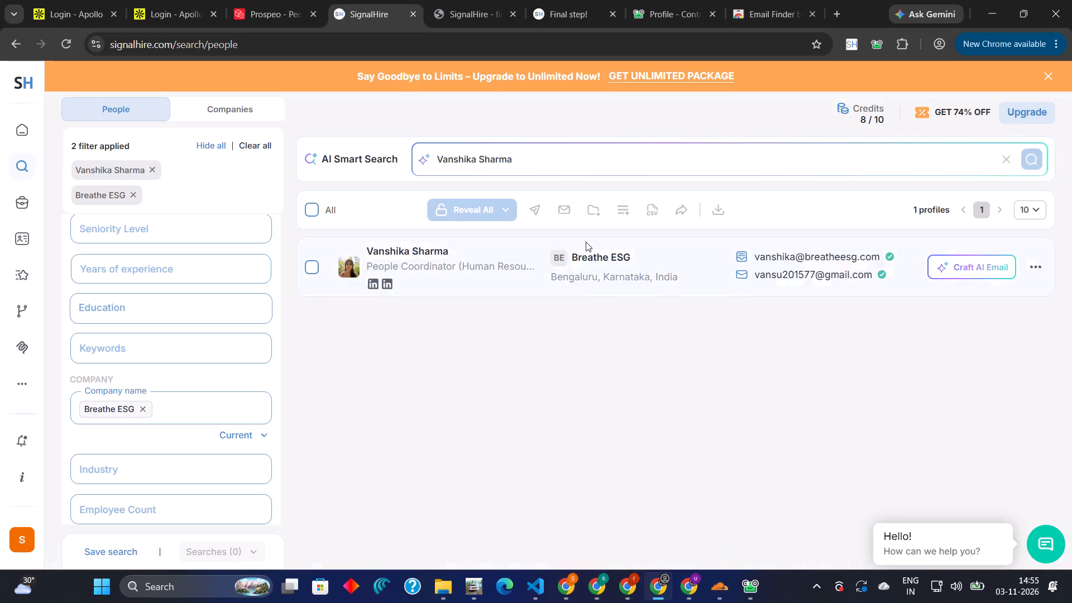
pyautogui.click(557, 156)
pyautogui.press('BackSpace')
pyautogui.press('BackSpace')
pyautogui.press('BackSpace')
pyautogui.press('BackSpace')
pyautogui.press('BackSpace')
pyautogui.press('BackSpace')
pyautogui.press('BackSpace')
pyautogui.press('BackSpace')
pyautogui.press('BackSpace')
pyautogui.press('BackSpace')
pyautogui.press('BackSpace')
pyautogui.press('BackSpace')
pyautogui.press('BackSpace')
pyautogui.press('BackSpace')
pyautogui.press('BackSpace')
pyautogui.press('BackSpace')
pyautogui.press('BackSpace')
pyautogui.press('BackSpace')
pyautogui.press('BackSpace')
pyautogui.press('BackSpace')
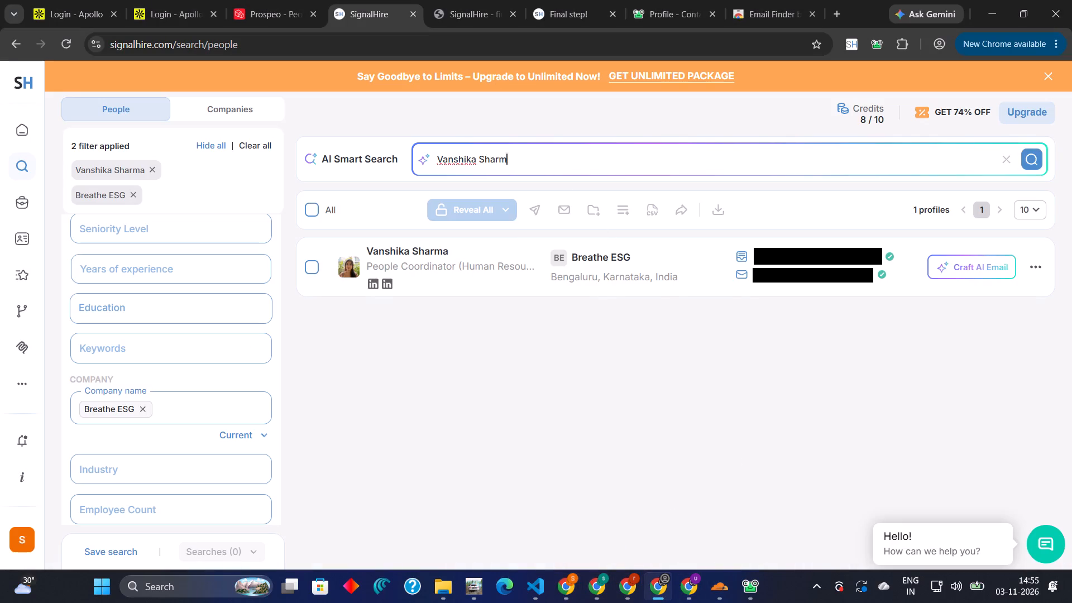
pyautogui.hotkey('ctrl', 'v')
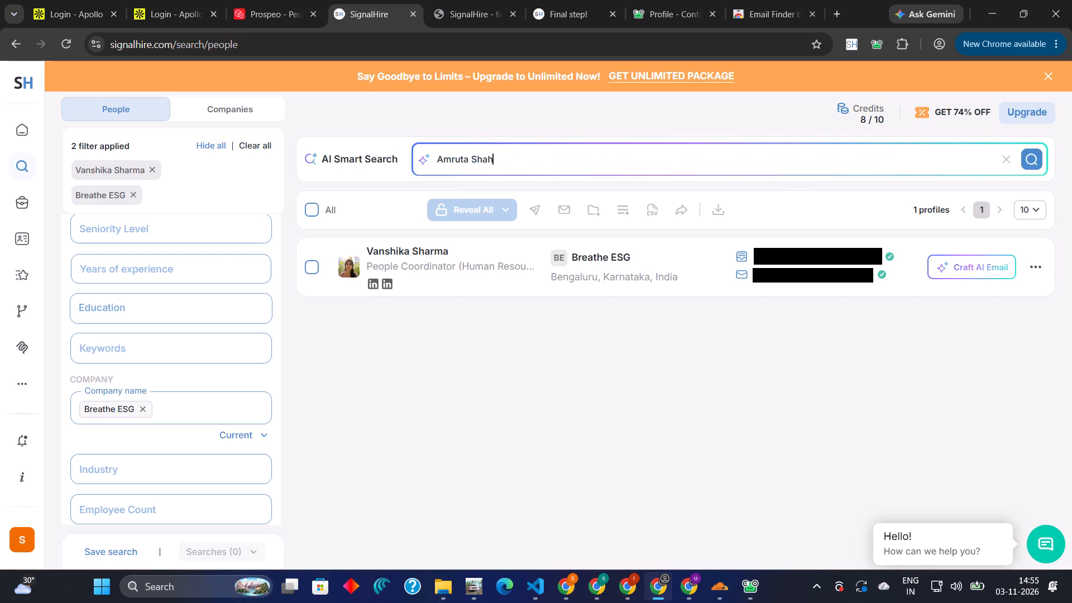
pyautogui.press('Return')
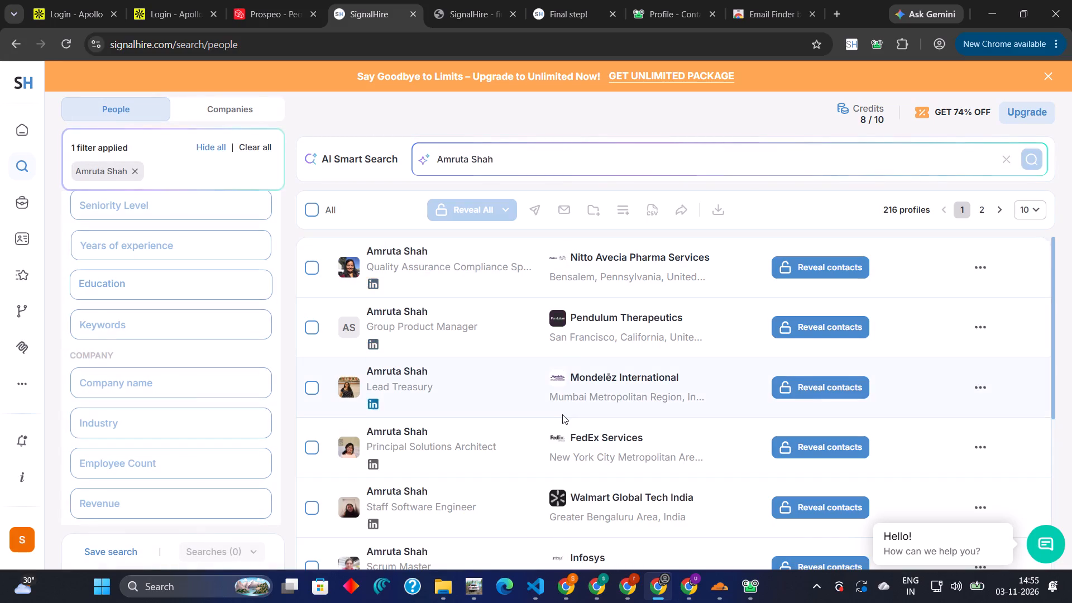
pyautogui.scroll(-10, 562, 414)
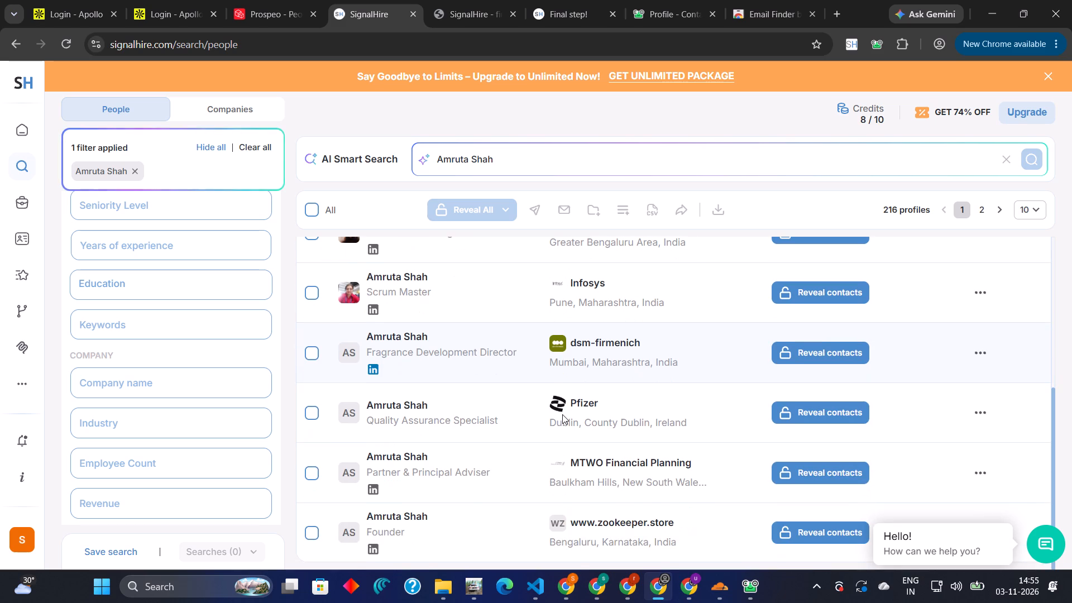
pyautogui.scroll(6, 562, 414)
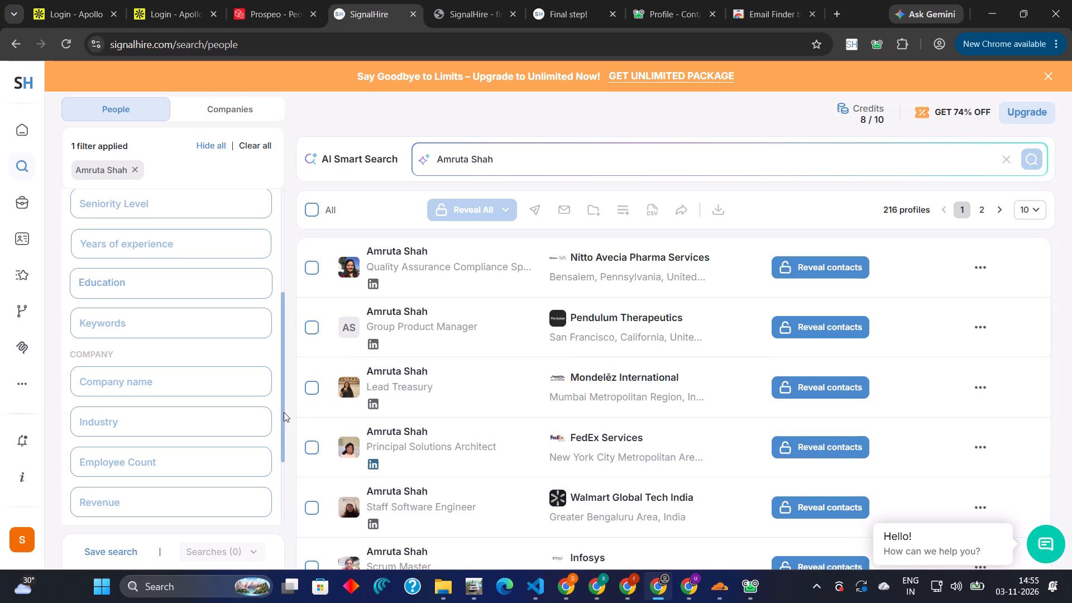
# Filter the SignalHire people results by the company splunk.
pyautogui.click(138, 382)
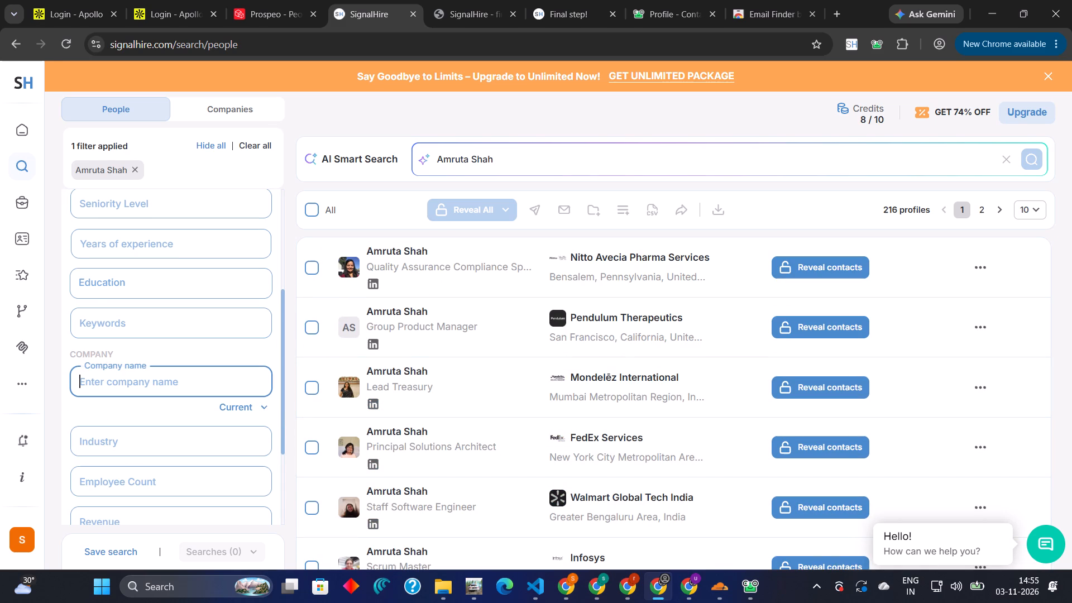
pyautogui.write('splunk')
pyautogui.press('Return')
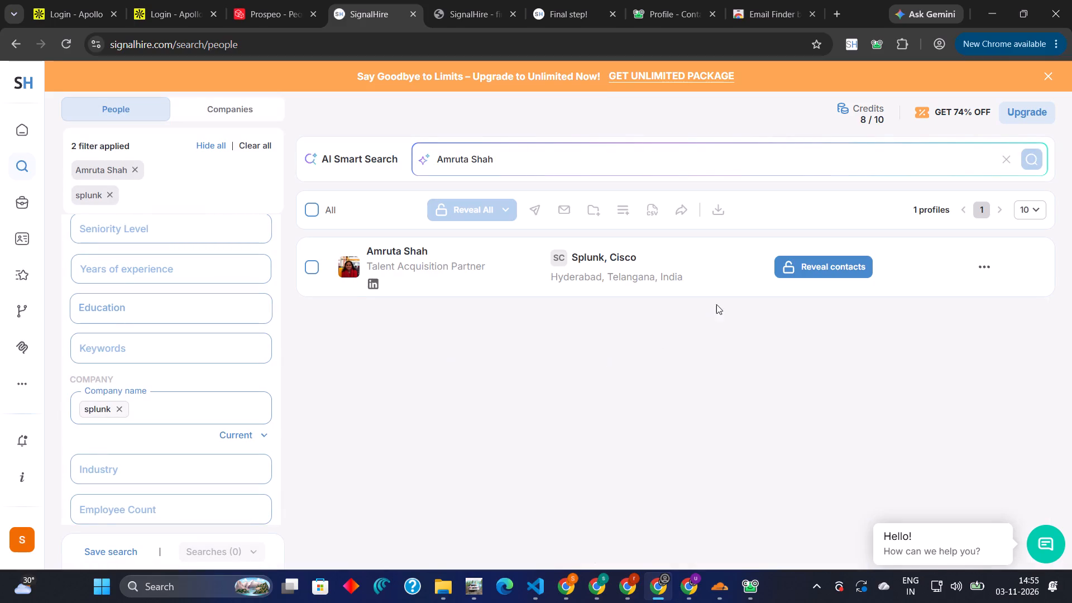
# Reveal the contact details of the Splunk talent acquisition partner in SignalHire.
pyautogui.click(786, 266)
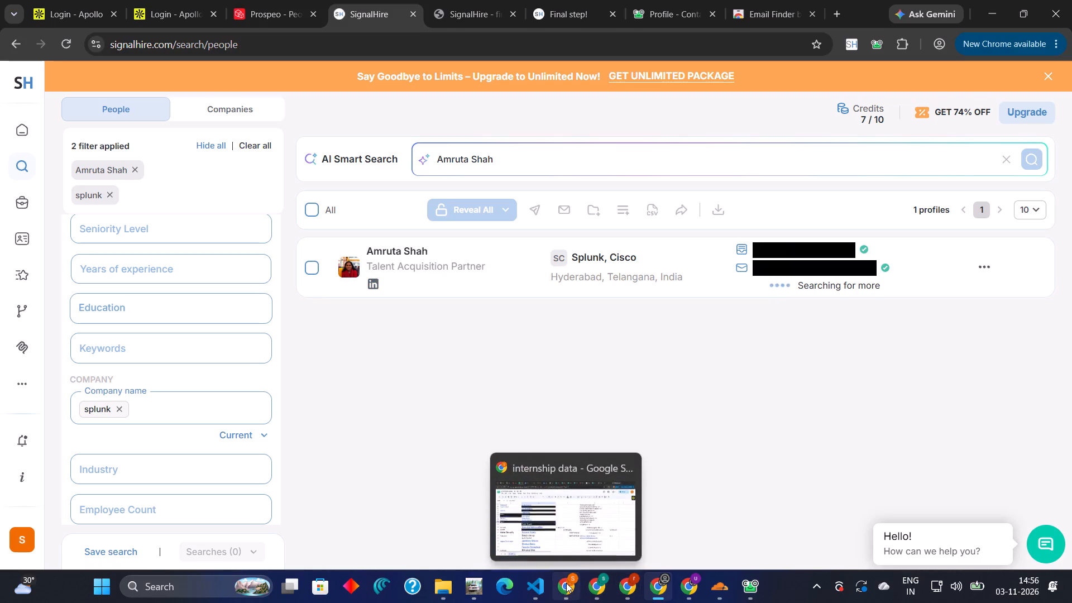
# Copy the second Splunk recruiter's name from cell B1007 of the spreadsheet, search SignalHire for it in place of the previous name, and check the matching profiles.
pyautogui.click(568, 541)
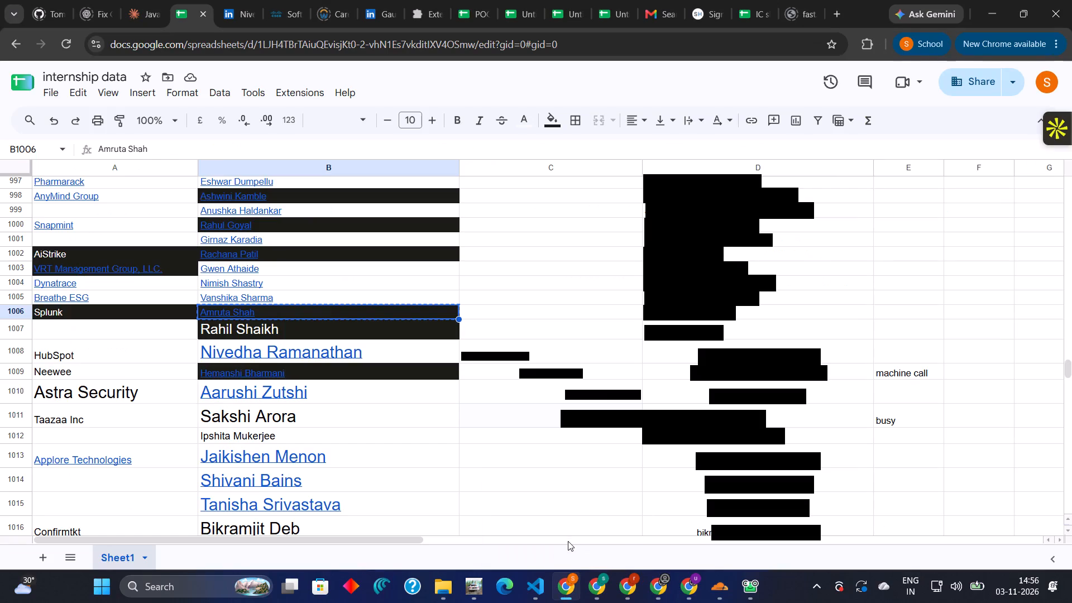
pyautogui.click(406, 328)
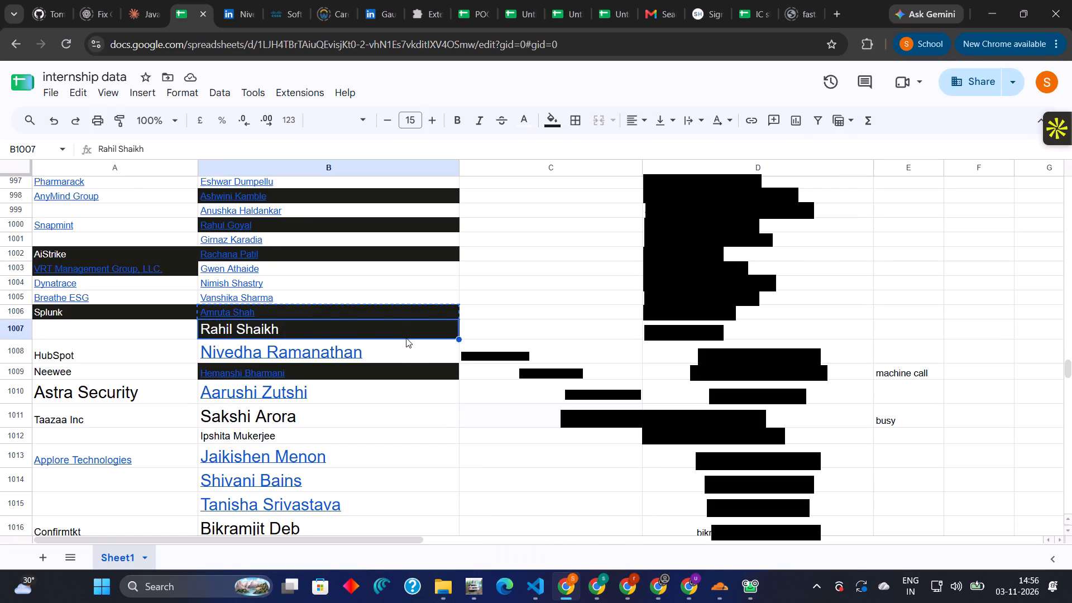
pyautogui.hotkey('ctrl', 'c')
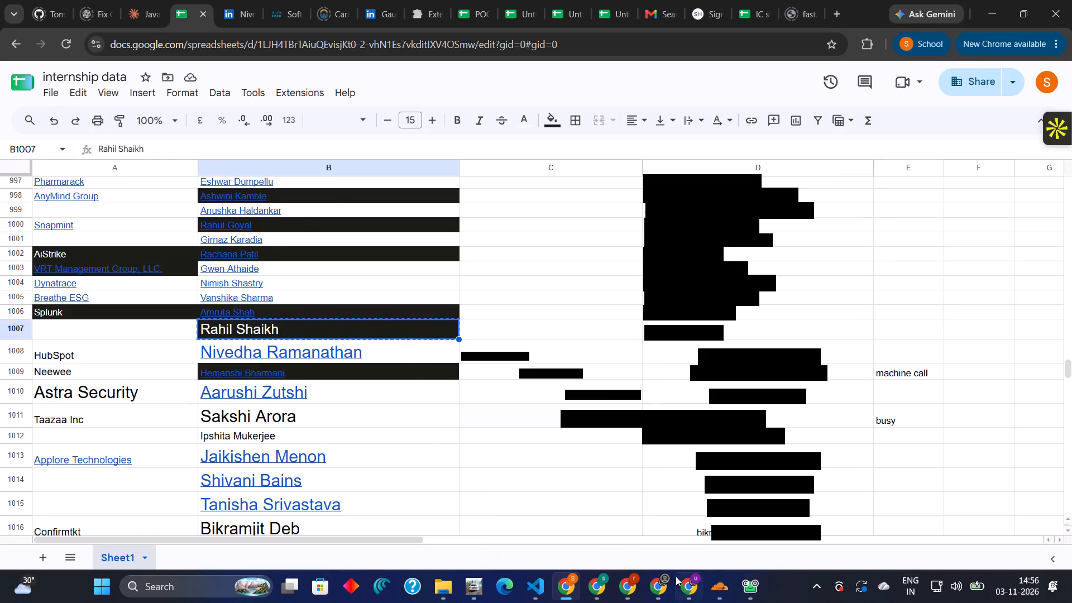
pyautogui.click(664, 527)
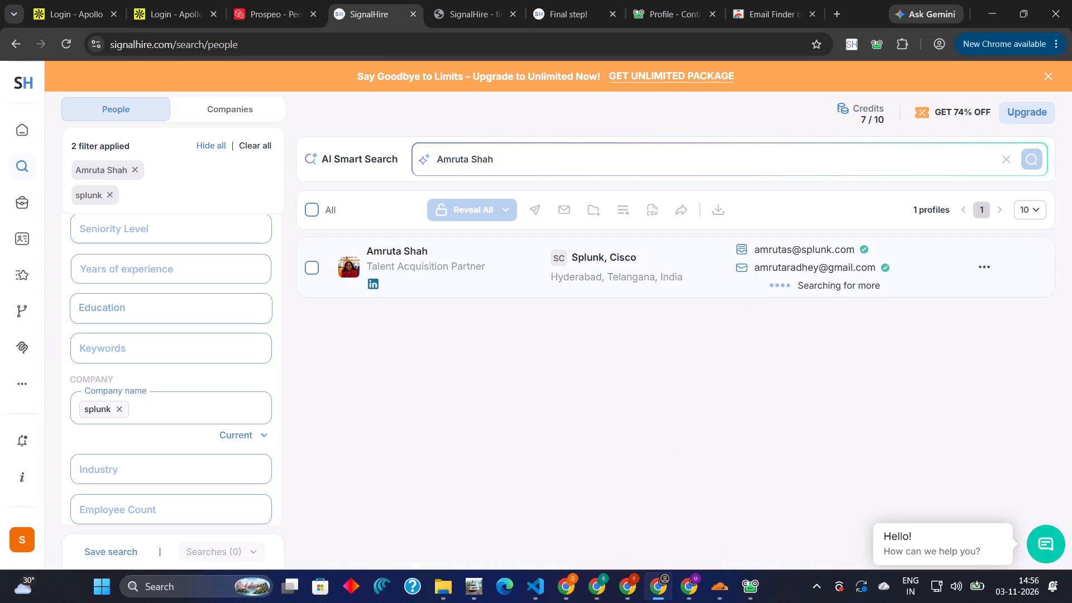
pyautogui.click(983, 262)
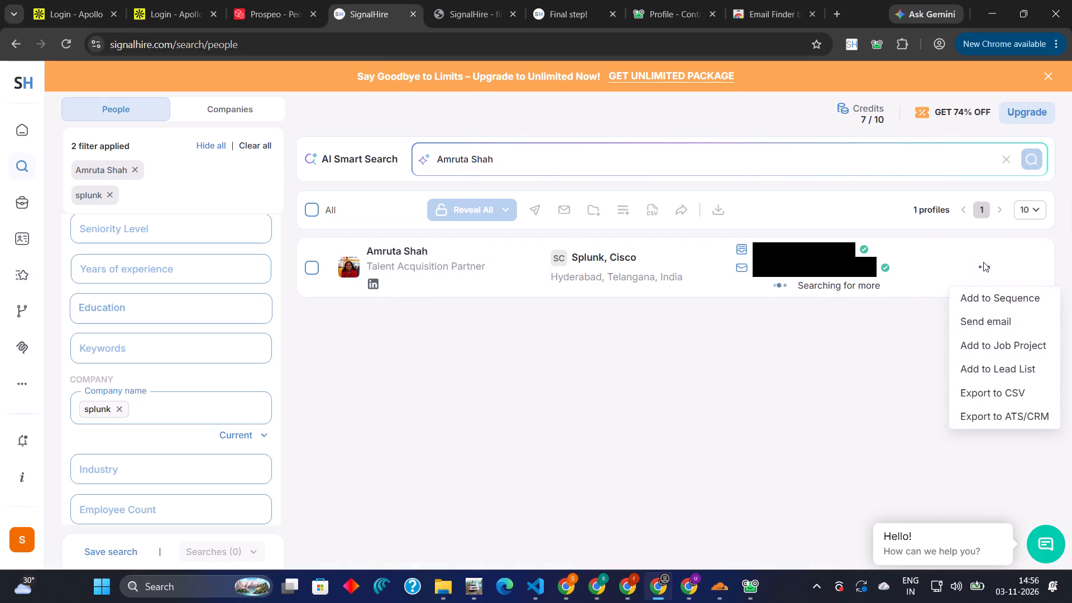
pyautogui.click(883, 339)
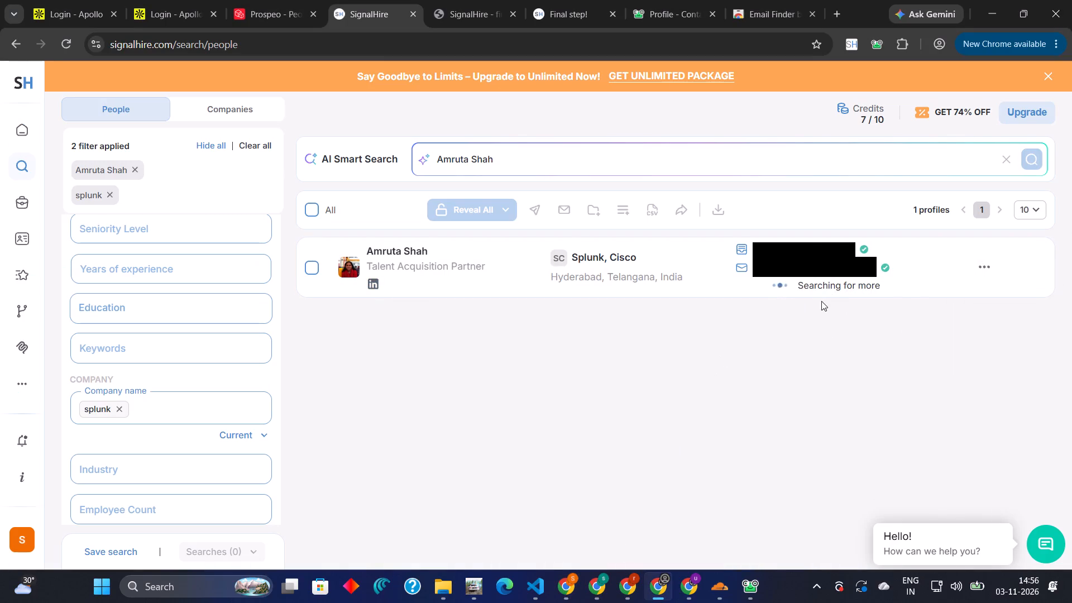
pyautogui.click(822, 284)
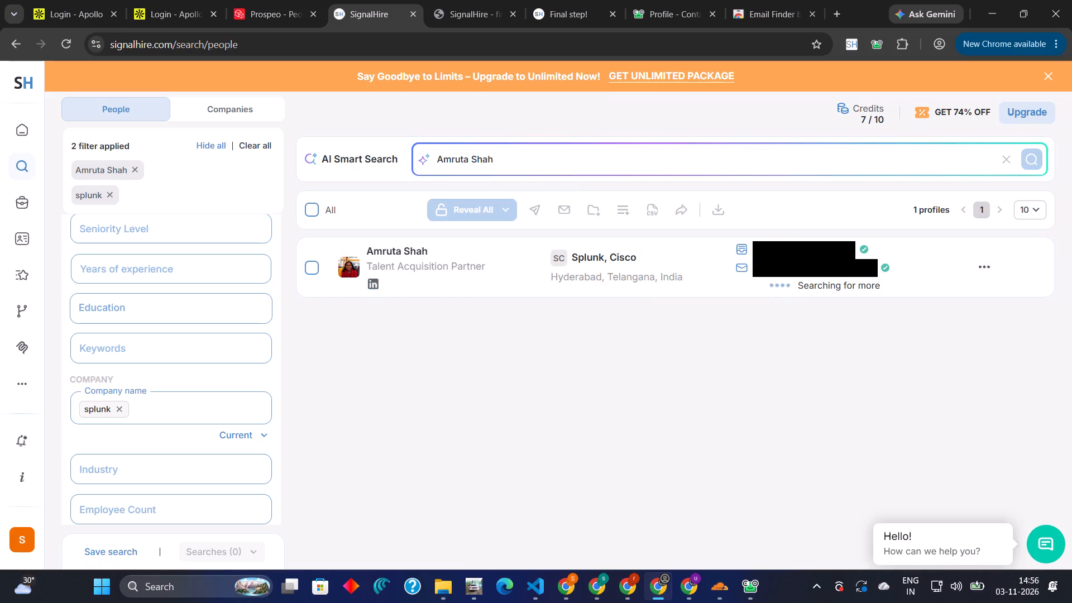
pyautogui.click(600, 151)
pyautogui.press('BackSpace')
pyautogui.press('BackSpace')
pyautogui.press('BackSpace')
pyautogui.press('BackSpace')
pyautogui.press('BackSpace')
pyautogui.press('BackSpace')
pyautogui.press('BackSpace')
pyautogui.press('BackSpace')
pyautogui.press('BackSpace')
pyautogui.press('BackSpace')
pyautogui.press('BackSpace')
pyautogui.press('BackSpace')
pyautogui.press('BackSpace')
pyautogui.press('BackSpace')
pyautogui.press('BackSpace')
pyautogui.press('BackSpace')
pyautogui.press('BackSpace')
pyautogui.press('BackSpace')
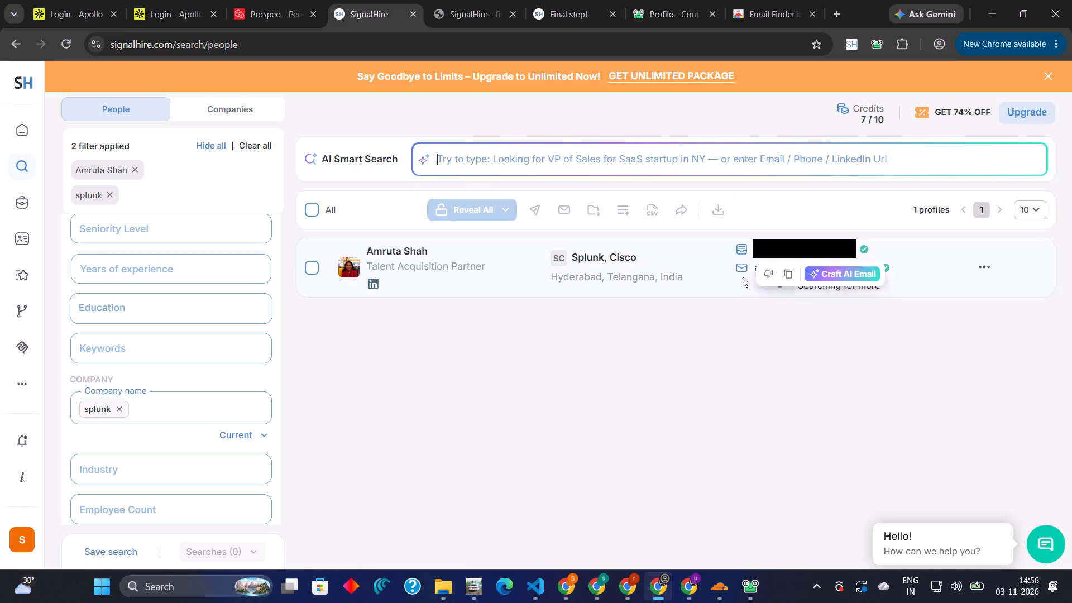
pyautogui.hotkey('ctrl', 'v')
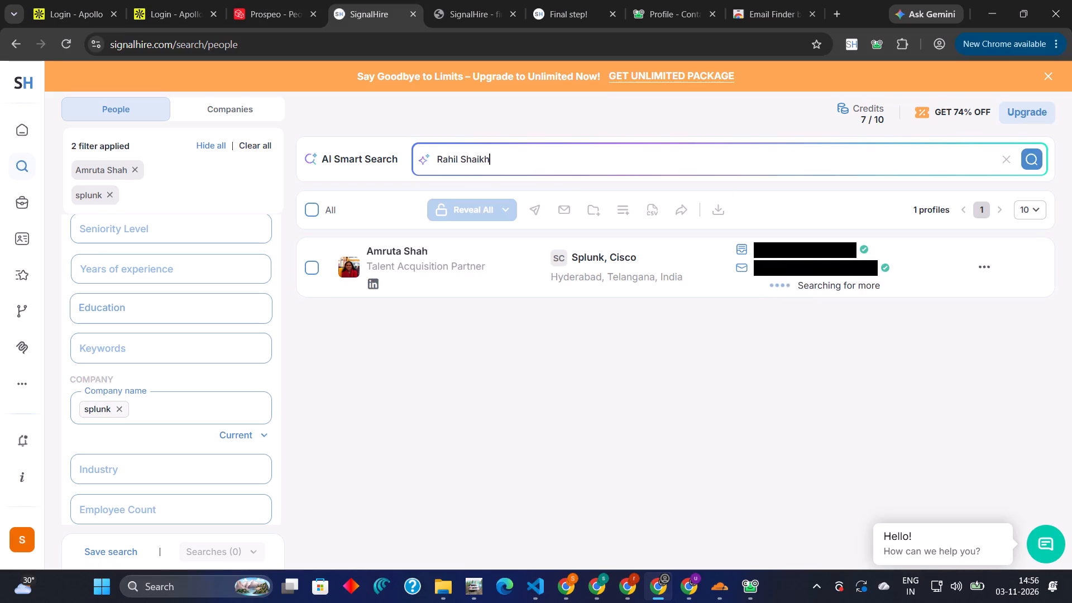
pyautogui.press('Return')
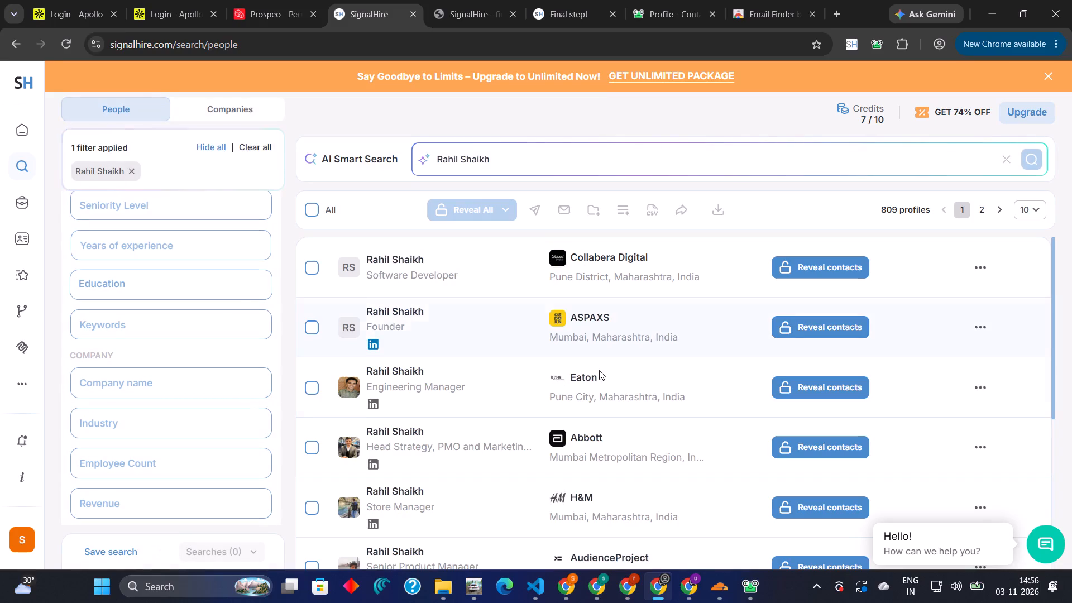
pyautogui.scroll(-8, 602, 429)
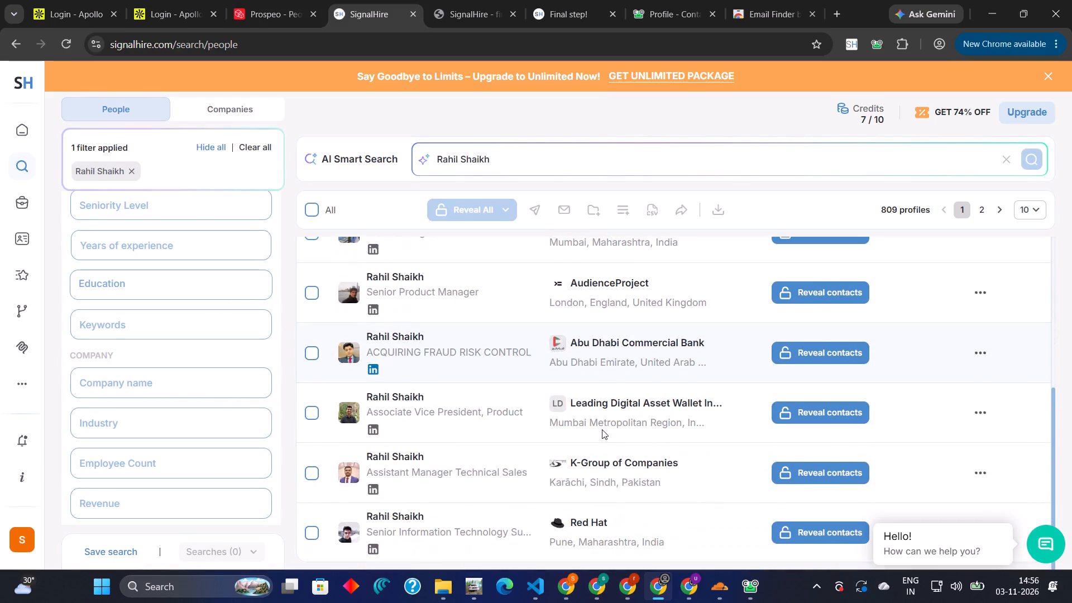
pyautogui.scroll(8, 602, 429)
# Check the recruiter's company in the spreadsheet and filter the SignalHire people results by the company splunk.
pyautogui.click(157, 376)
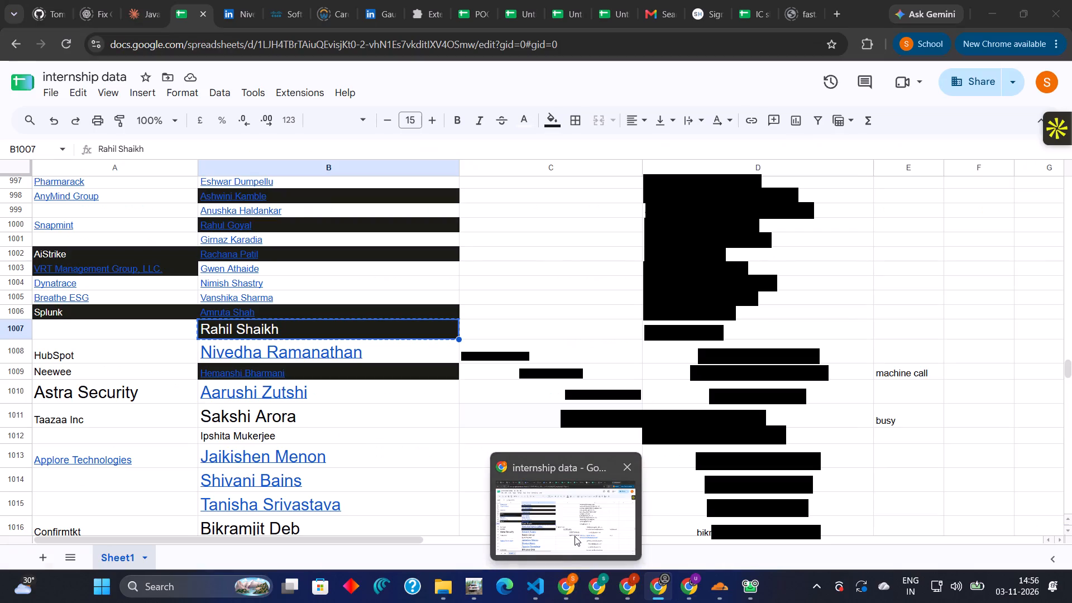
pyautogui.click(575, 536)
pyautogui.scroll(-2, 575, 536)
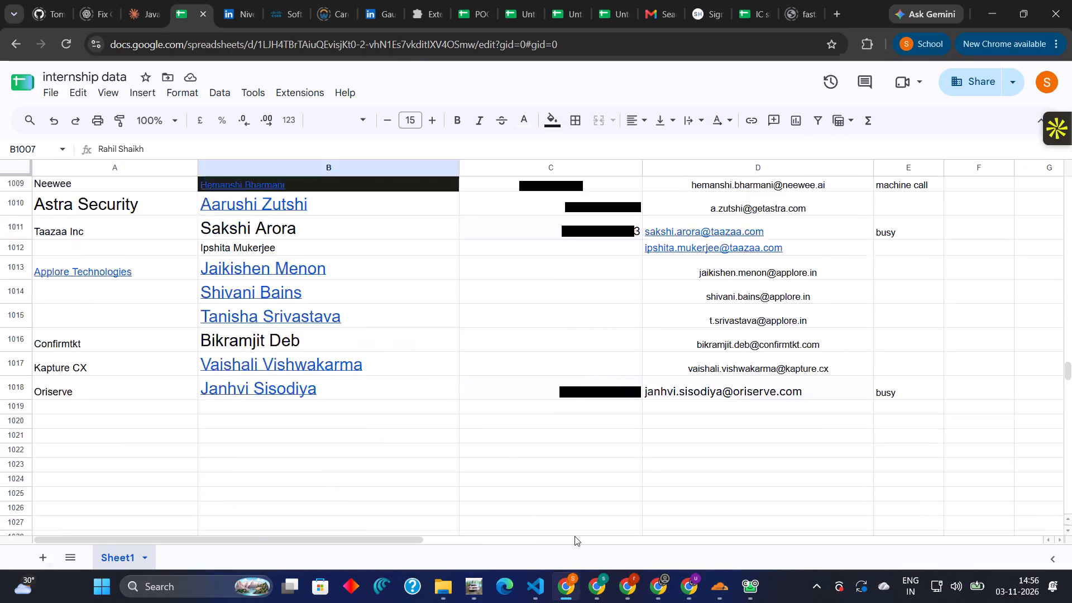
pyautogui.scroll(-1, 575, 536)
pyautogui.scroll(5, 575, 536)
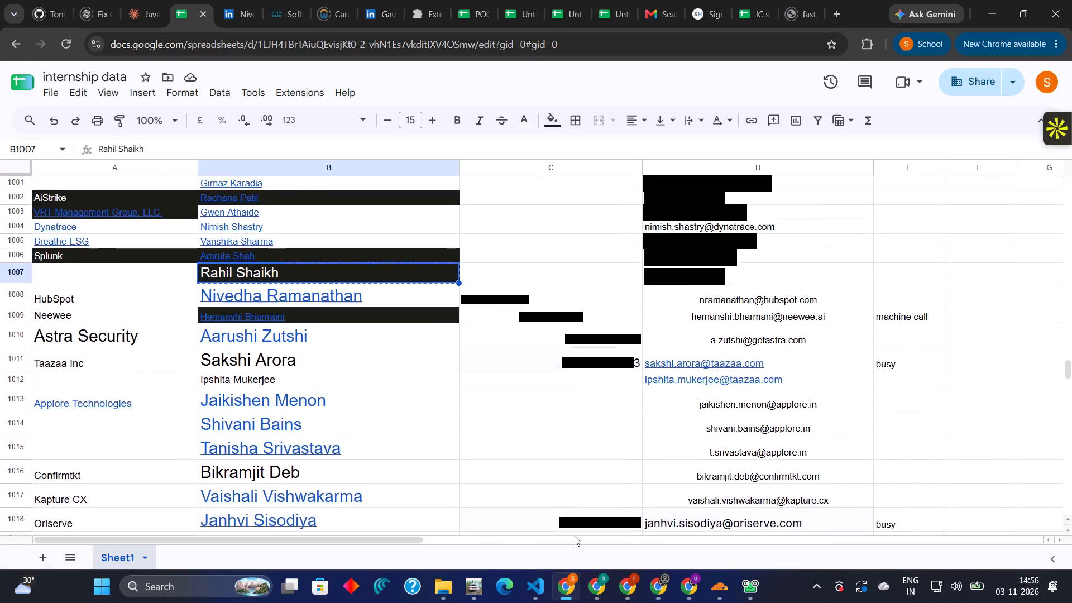
pyautogui.scroll(2, 575, 536)
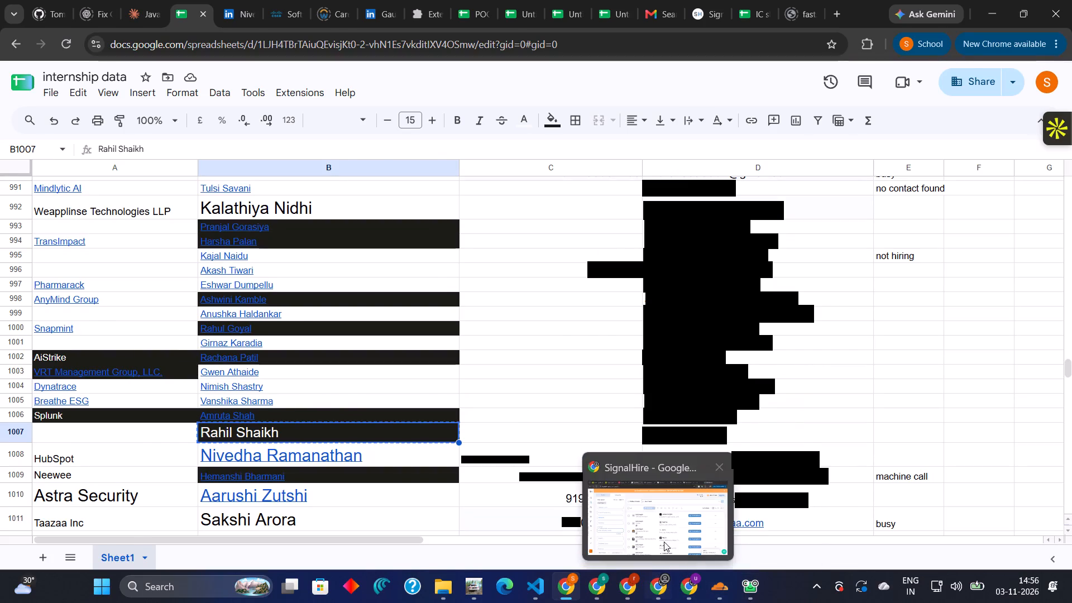
pyautogui.click(664, 535)
pyautogui.write('splnk')
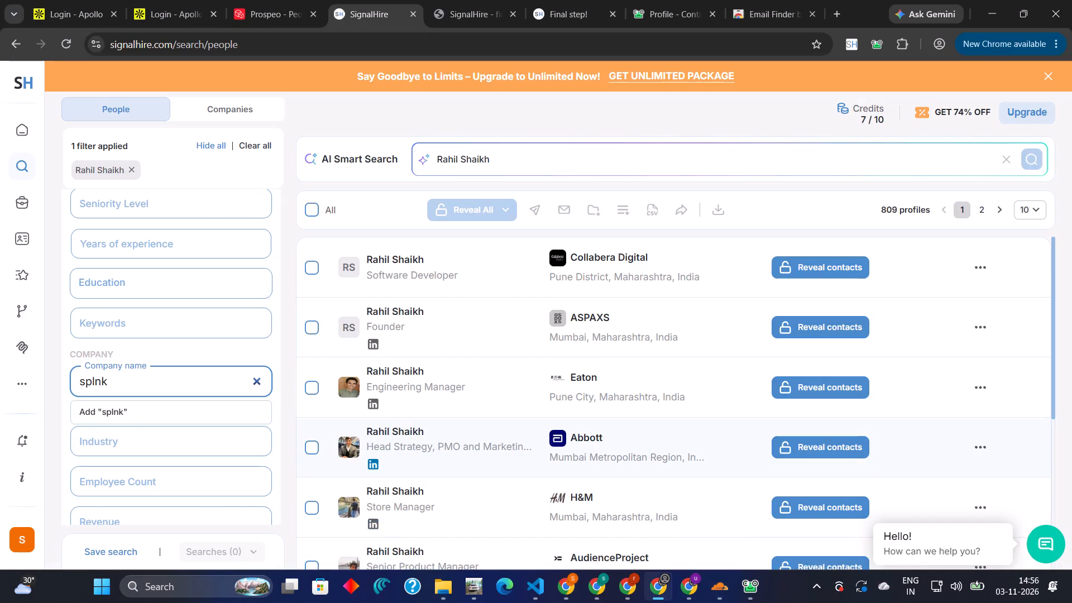
pyautogui.press('Left')
pyautogui.press('Left')
pyautogui.press('u')
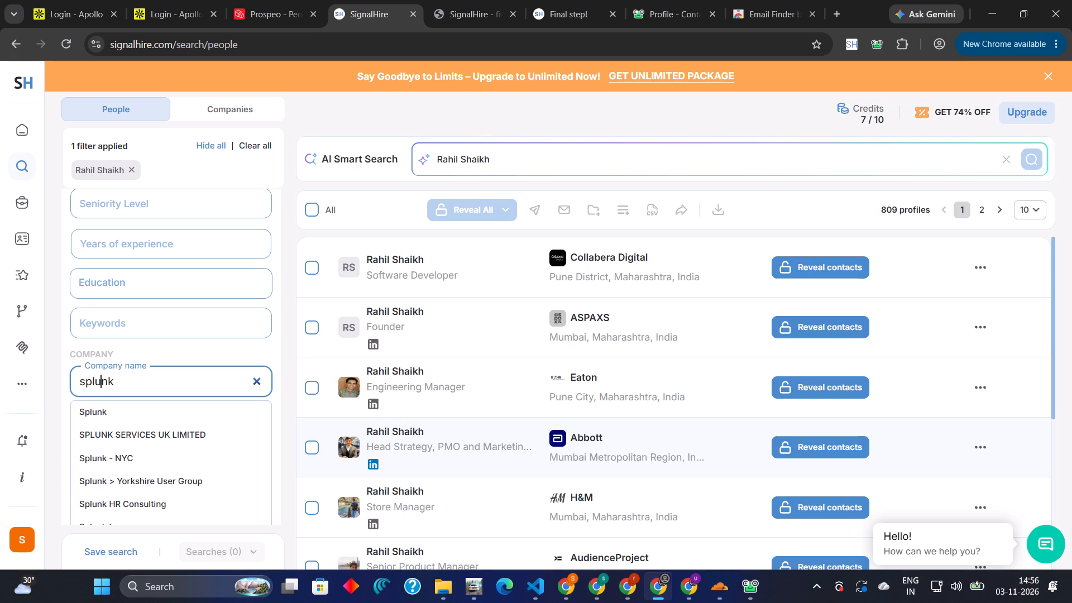
pyautogui.press('Return')
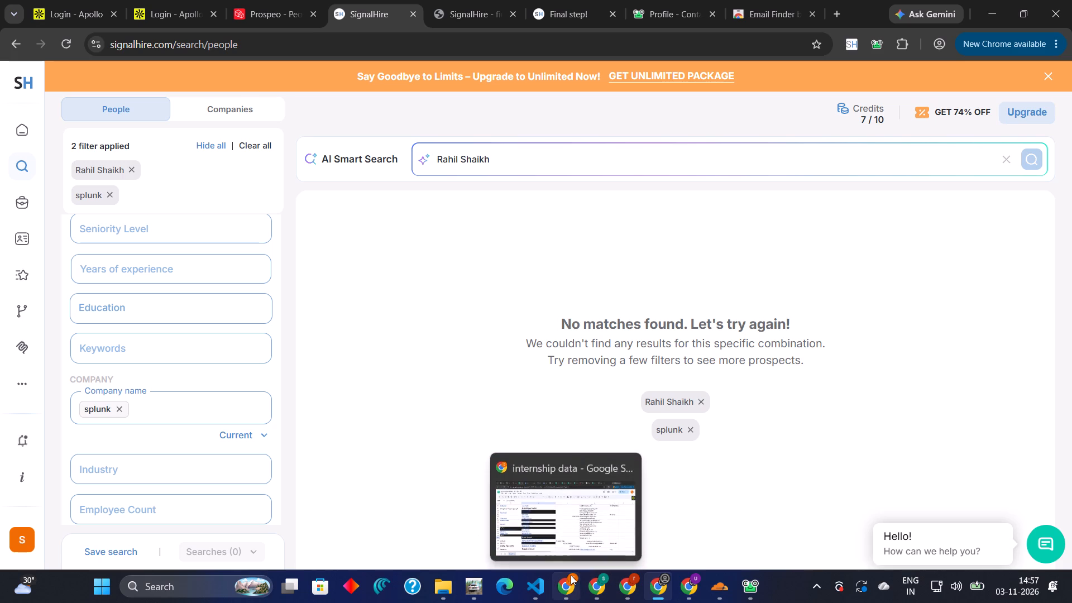
# Copy the Applore Technologies recruiter's name from cell B1013 of the spreadsheet, search SignalHire for it in place of the previous name, and check the matching profiles.
pyautogui.click(577, 506)
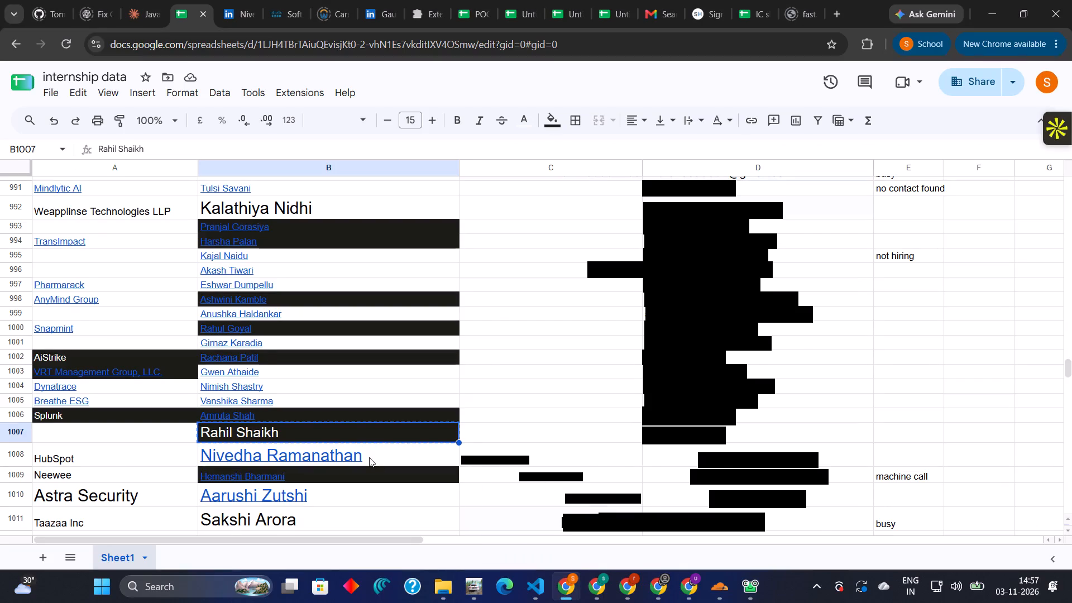
pyautogui.scroll(-2, 369, 457)
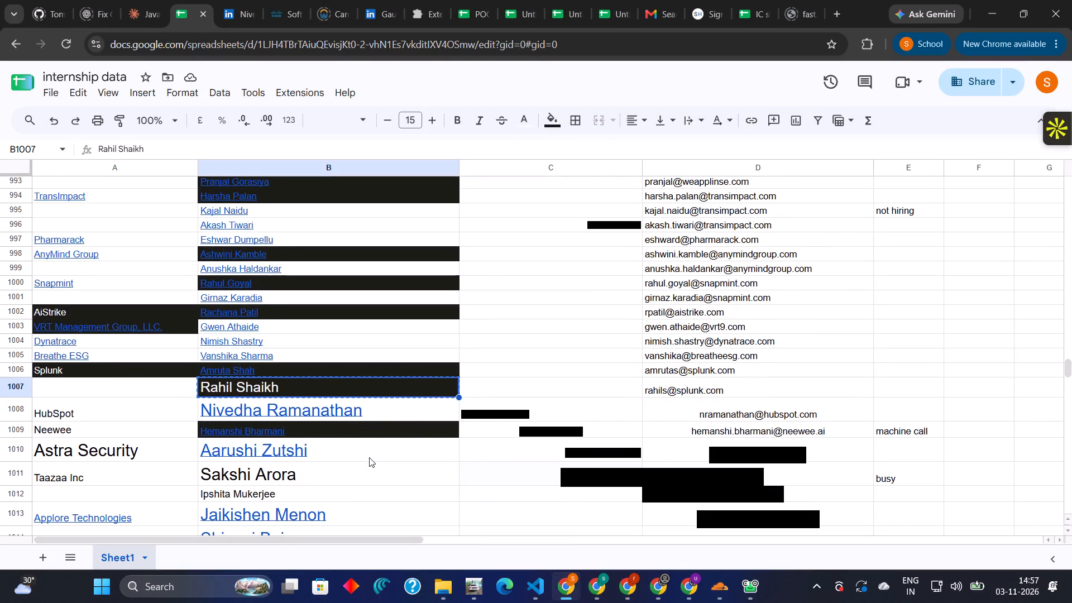
pyautogui.scroll(-2, 369, 457)
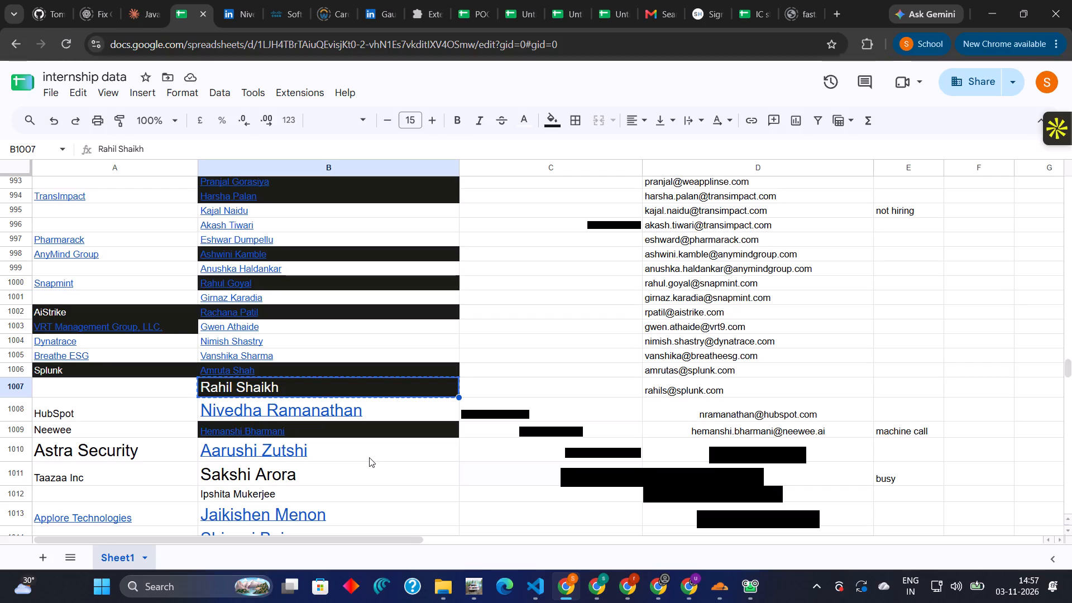
pyautogui.scroll(-1, 369, 457)
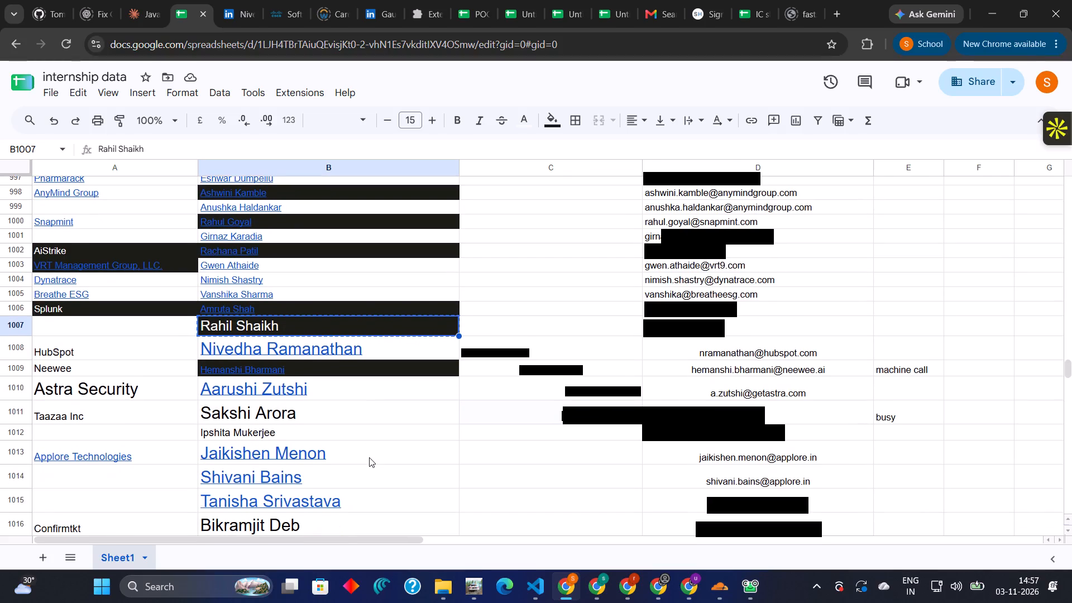
pyautogui.scroll(-1, 369, 457)
pyautogui.click(367, 429)
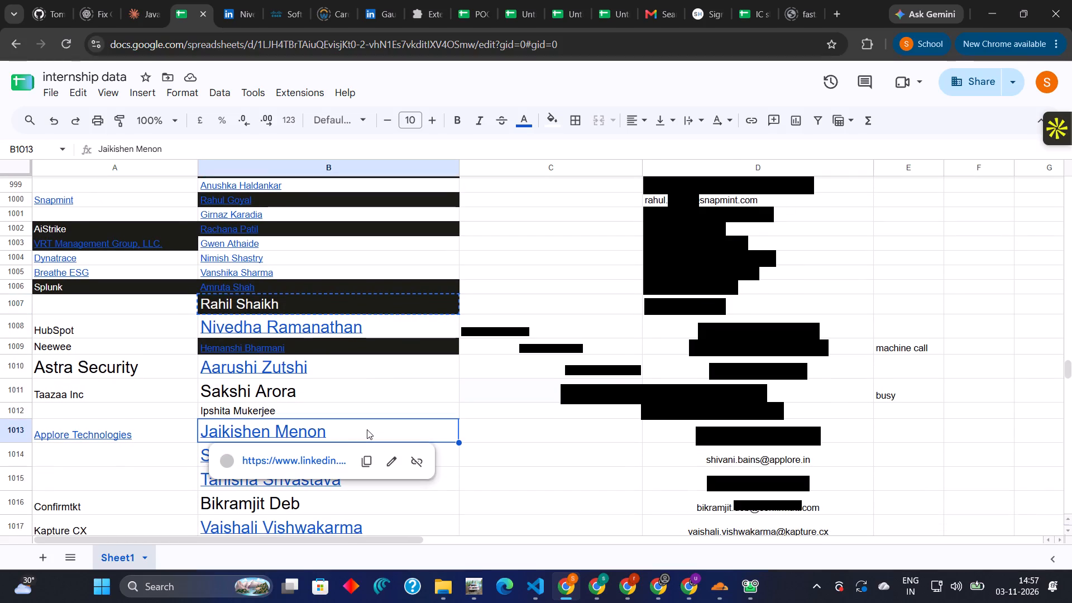
pyautogui.hotkey('ctrl', 'c')
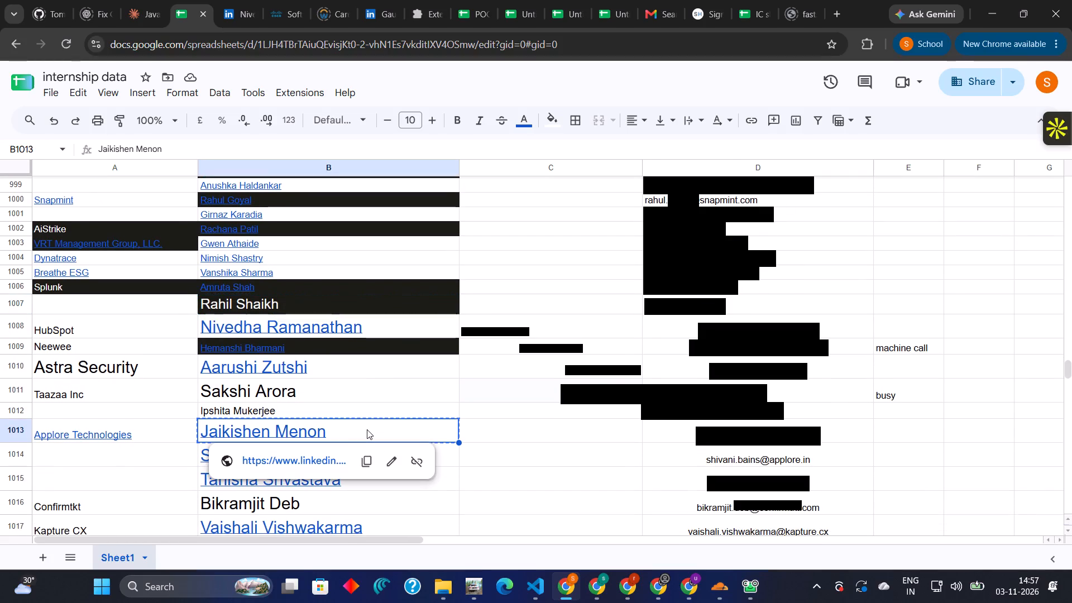
pyautogui.hotkey('ctrl', 'c')
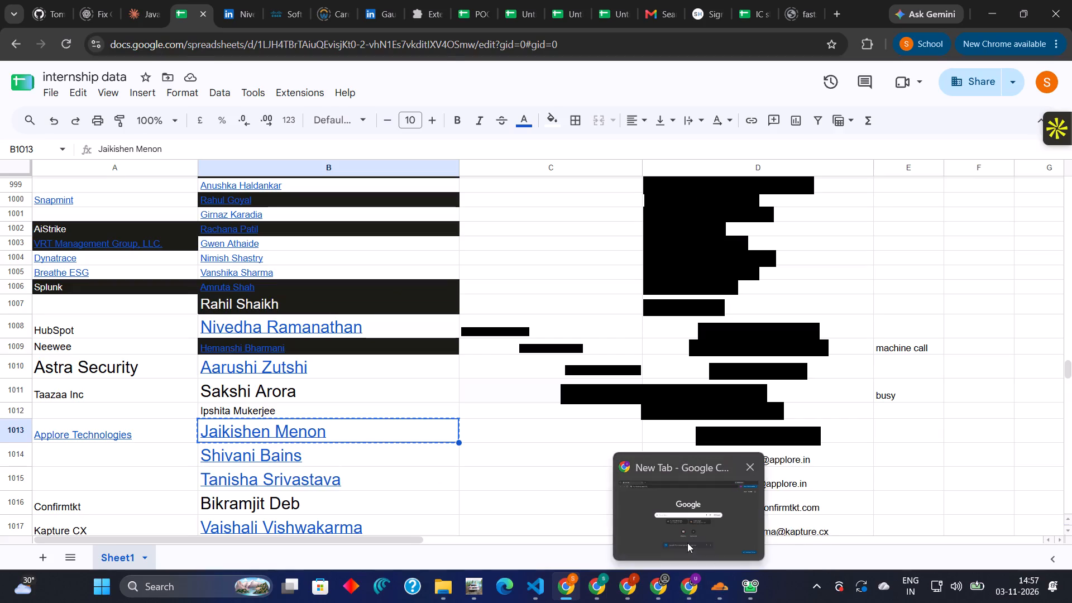
pyautogui.click(657, 551)
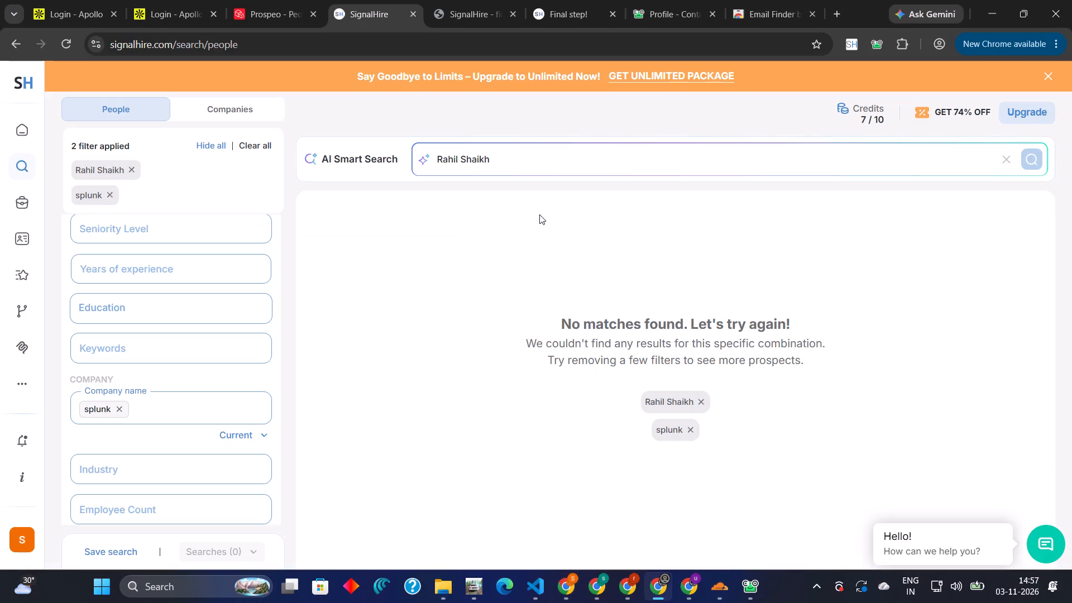
pyautogui.click(509, 162)
pyautogui.press('BackSpace')
pyautogui.press('BackSpace')
pyautogui.press('BackSpace')
pyautogui.press('BackSpace')
pyautogui.press('BackSpace')
pyautogui.press('BackSpace')
pyautogui.press('BackSpace')
pyautogui.press('BackSpace')
pyautogui.press('BackSpace')
pyautogui.press('BackSpace')
pyautogui.press('BackSpace')
pyautogui.press('BackSpace')
pyautogui.press('BackSpace')
pyautogui.press('BackSpace')
pyautogui.press('BackSpace')
pyautogui.press('BackSpace')
pyautogui.press('BackSpace')
pyautogui.press('BackSpace')
pyautogui.press('BackSpace')
pyautogui.press('BackSpace')
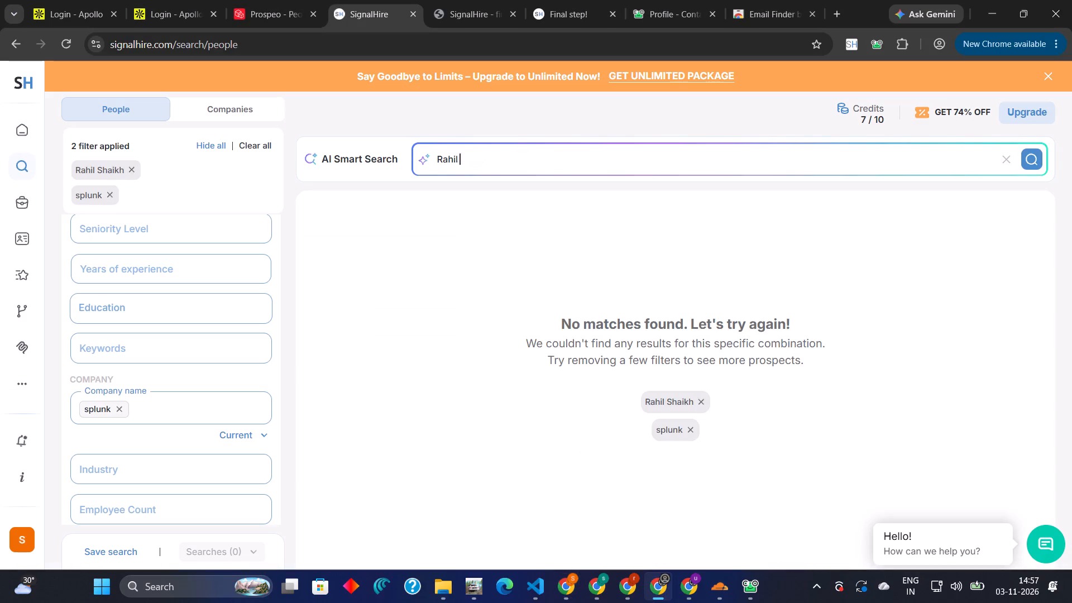
pyautogui.hotkey('ctrl', 'v')
pyautogui.press('Return')
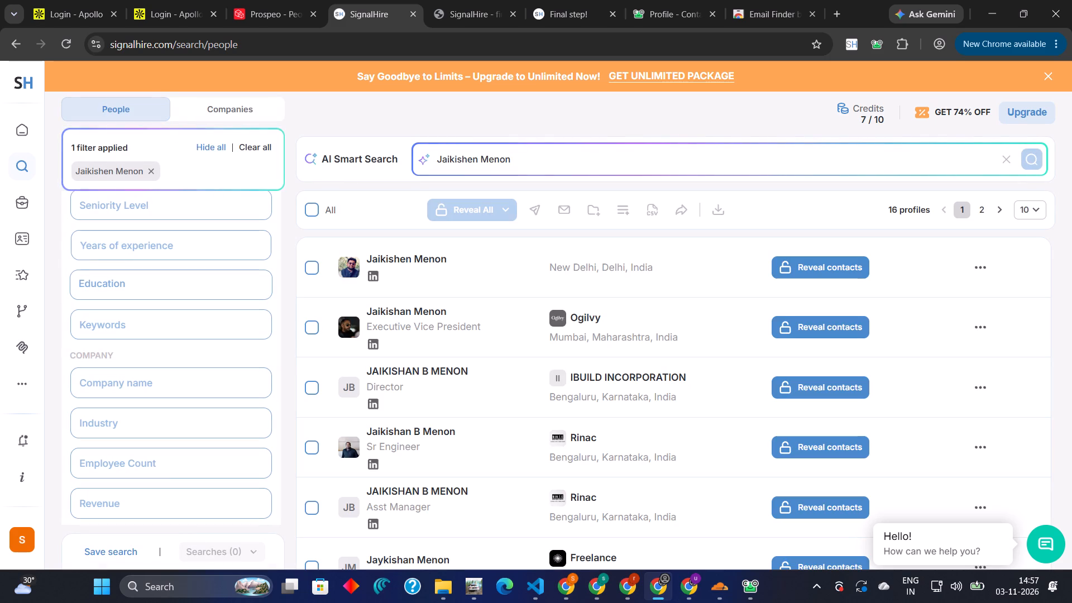
pyautogui.scroll(-5, 520, 391)
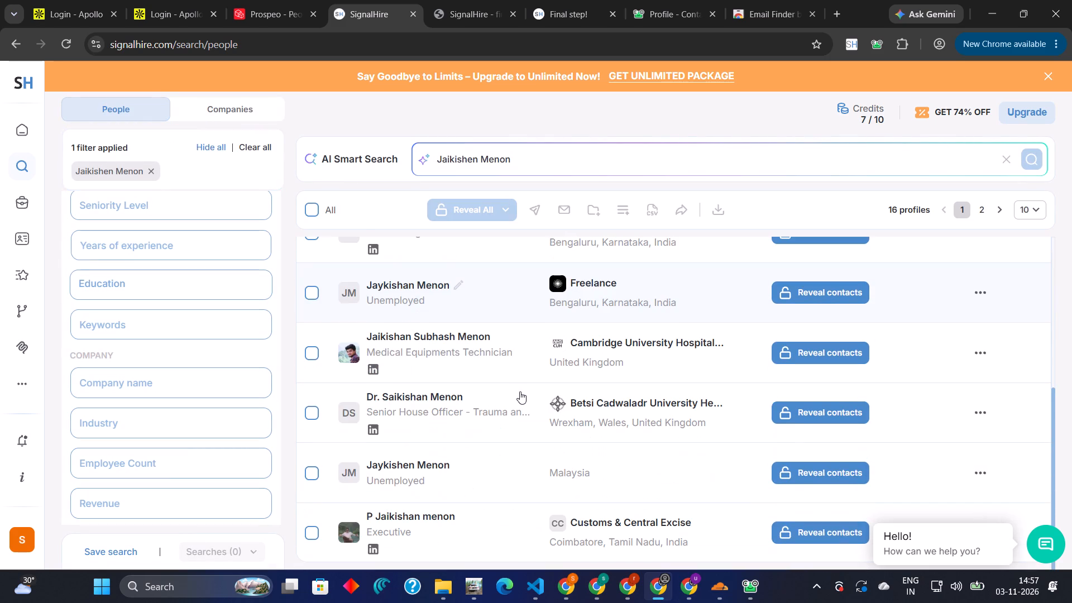
# Filter the SignalHire people results by the company Applore Technologies.
pyautogui.click(183, 387)
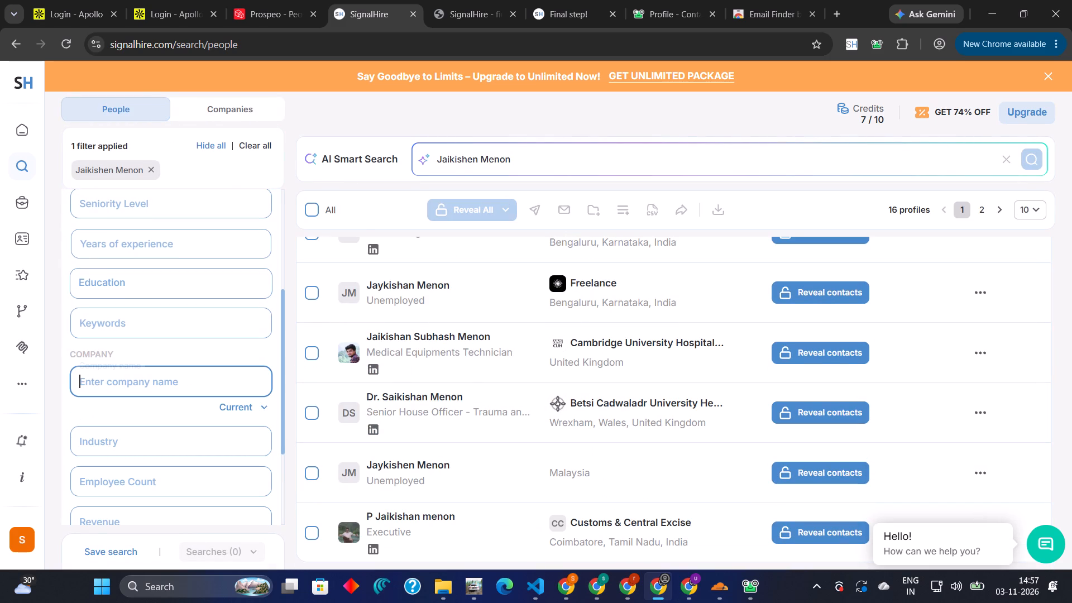
pyautogui.write('applo')
pyautogui.write('re')
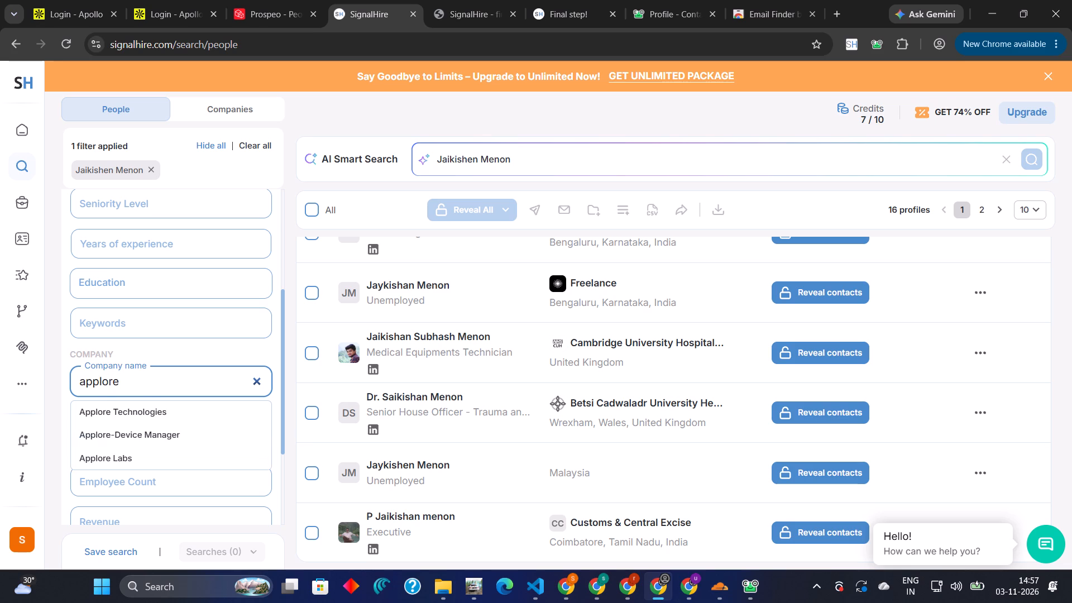
pyautogui.click(140, 413)
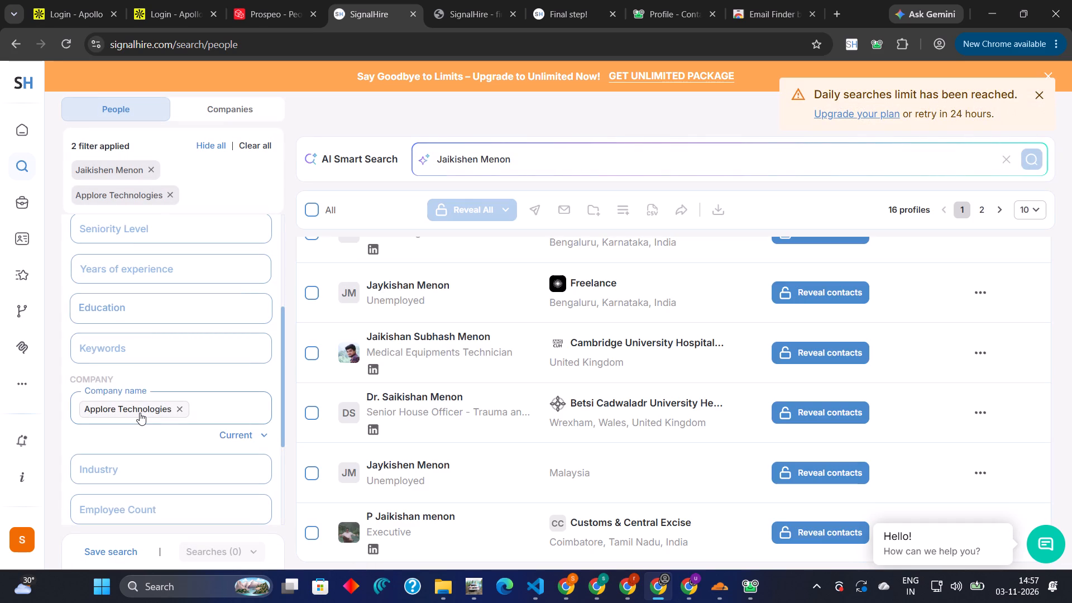
# Check the SignalHire people results for the Applore Technologies recruiter.
pyautogui.scroll(3, 445, 514)
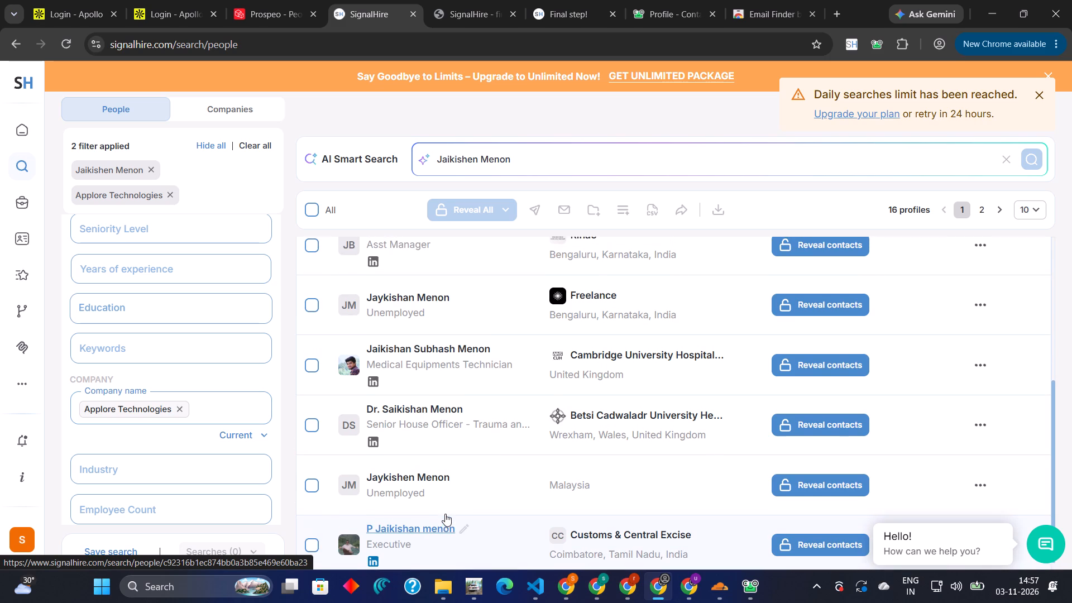
pyautogui.scroll(2, 445, 514)
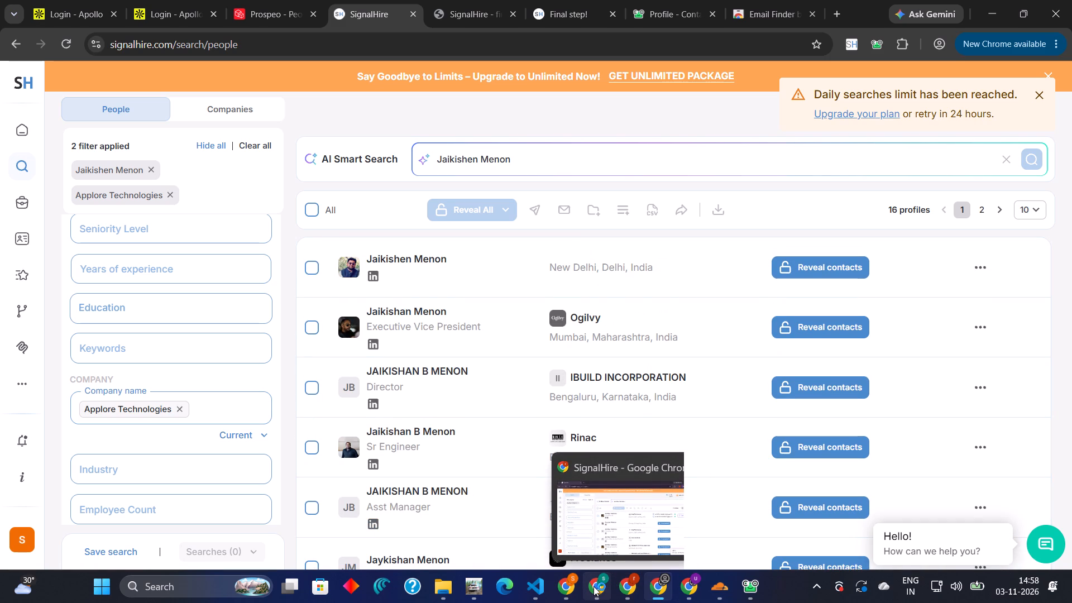
# Switch to ContactOut and search its people database for the Applore Technologies recruiter, using the name copied from the spreadsheet.
pyautogui.click(645, 0)
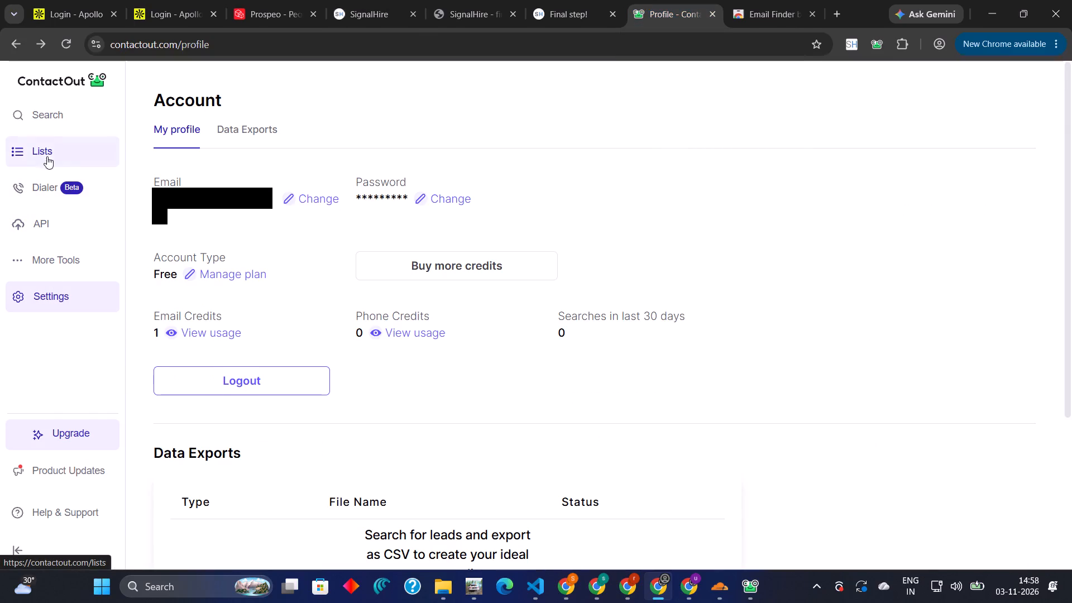
pyautogui.click(49, 113)
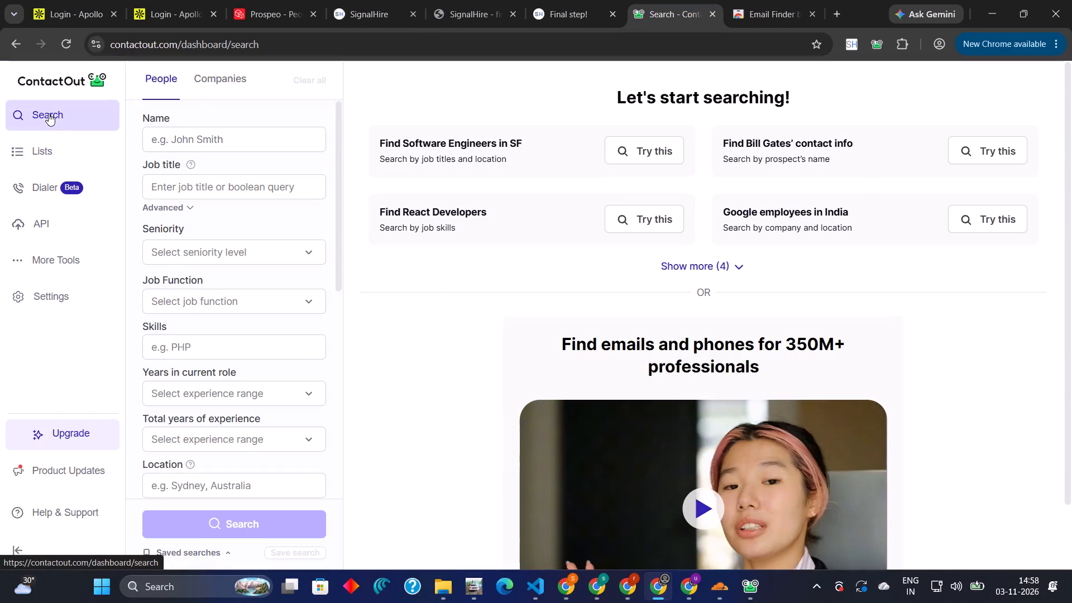
pyautogui.scroll(-3, 212, 257)
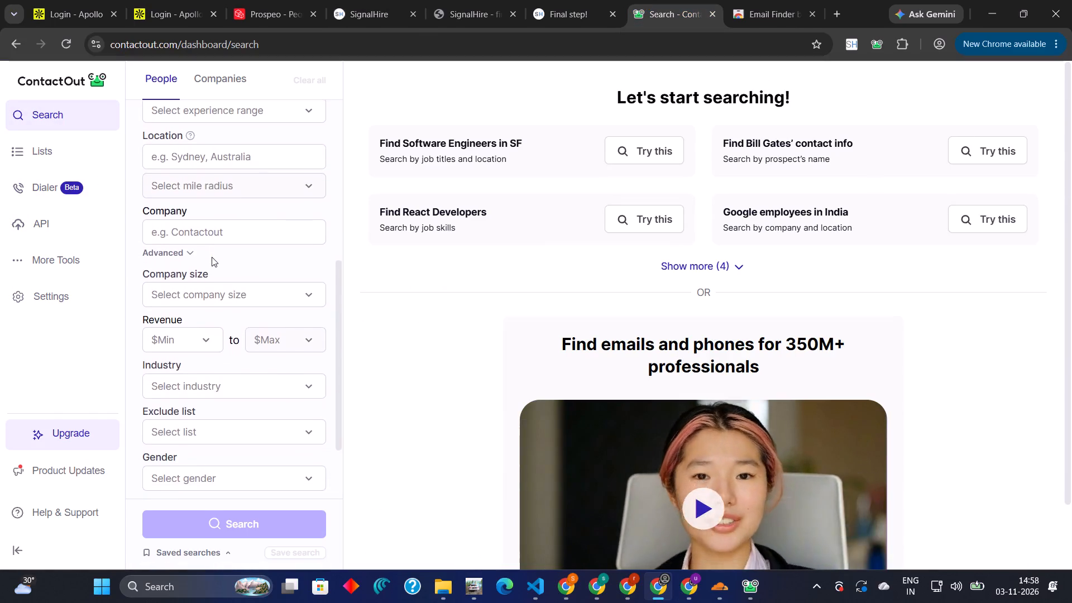
pyautogui.scroll(5, 200, 307)
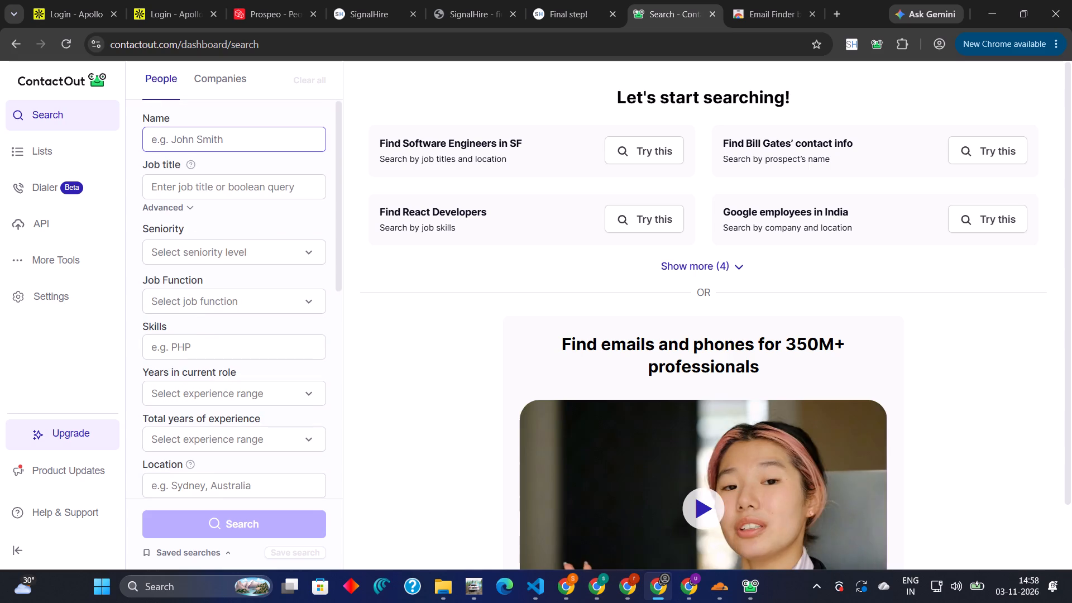
pyautogui.click(199, 136)
pyautogui.write('jai')
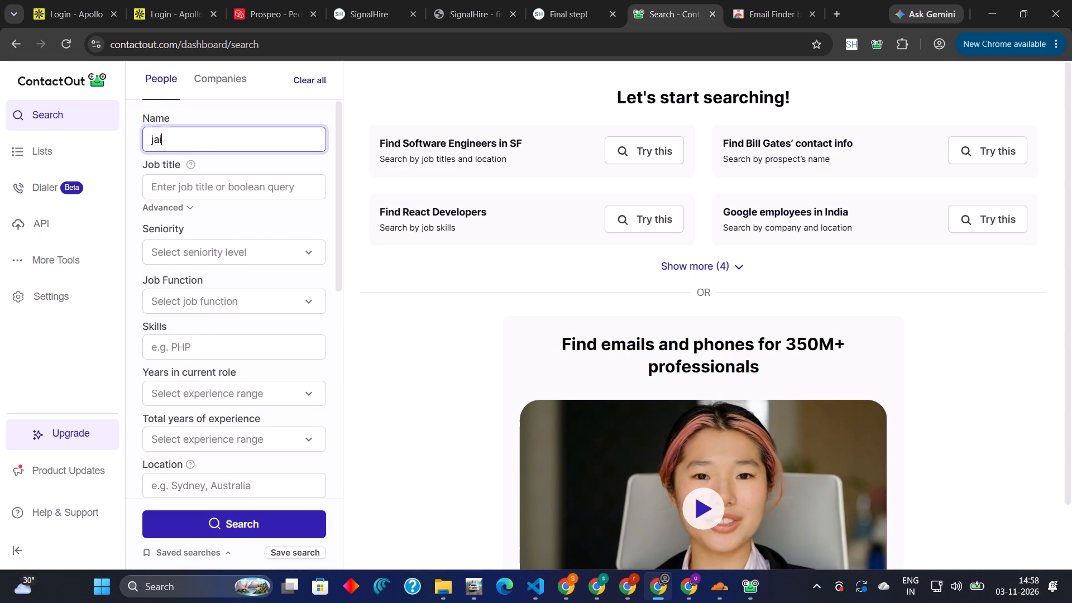
pyautogui.press('BackSpace')
pyautogui.press('BackSpace')
pyautogui.press('BackSpace')
pyautogui.press('BackSpace')
pyautogui.press('BackSpace')
pyautogui.press('BackSpace')
pyautogui.press('BackSpace')
pyautogui.press('BackSpace')
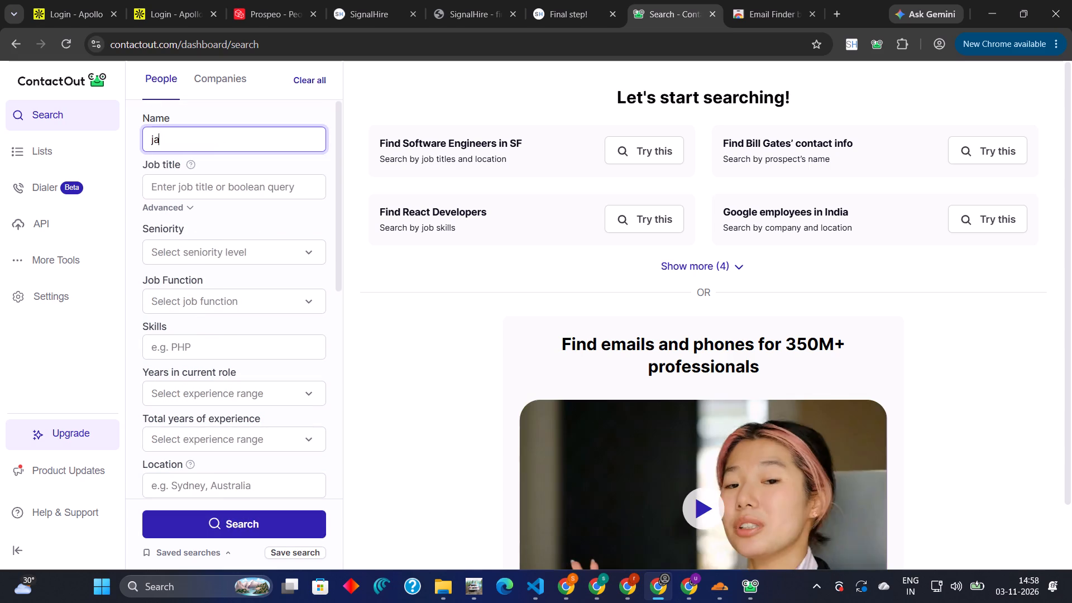
pyautogui.hotkey('ctrl', 'v')
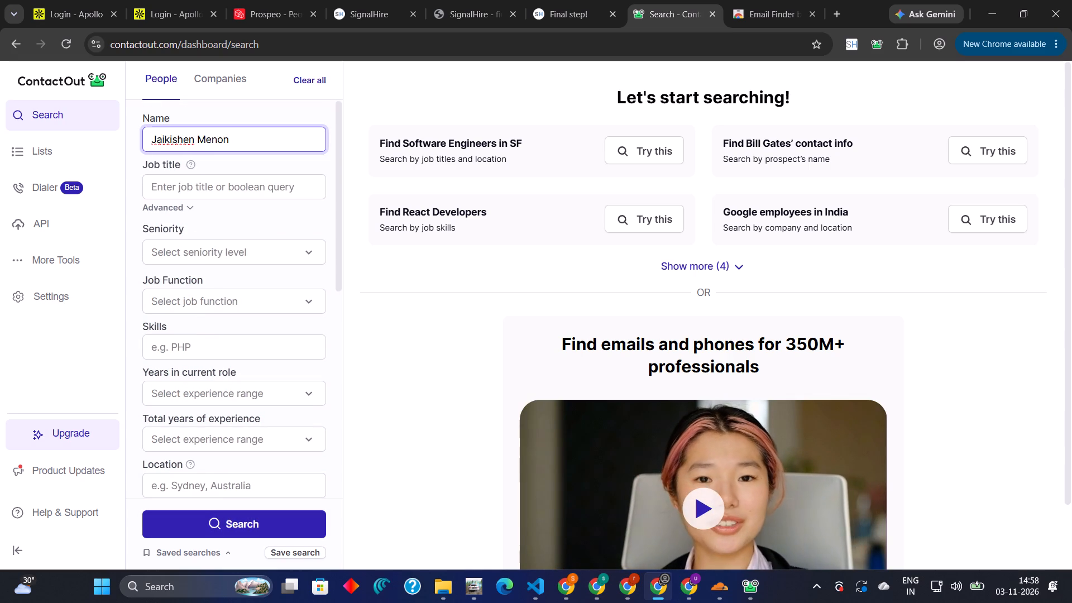
pyautogui.press('Return')
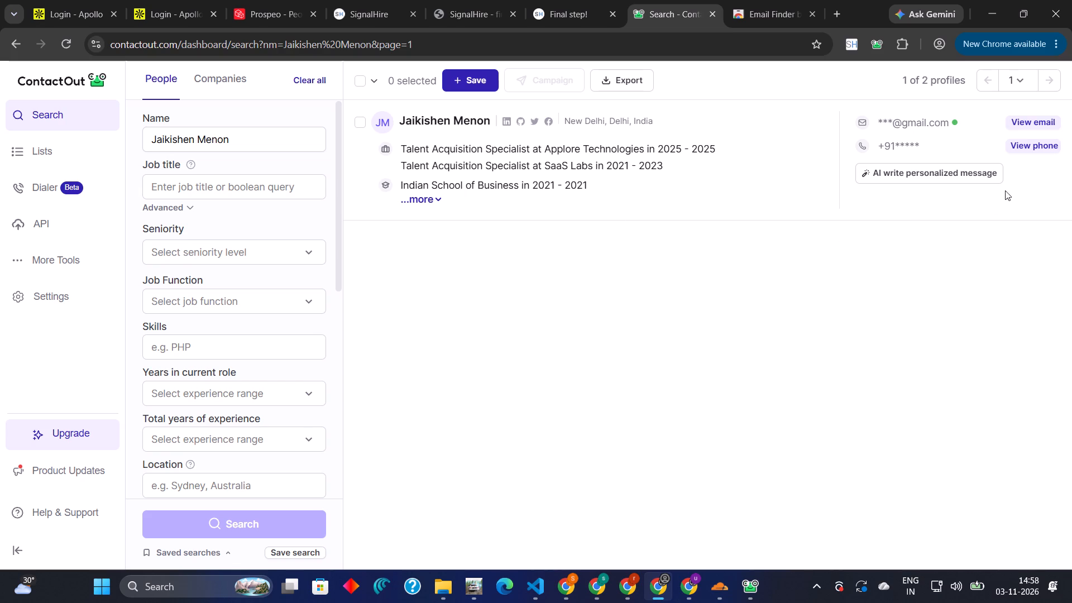
# Try to reveal the Applore Technologies recruiter's phone number in the ContactOut result.
pyautogui.click(1037, 150)
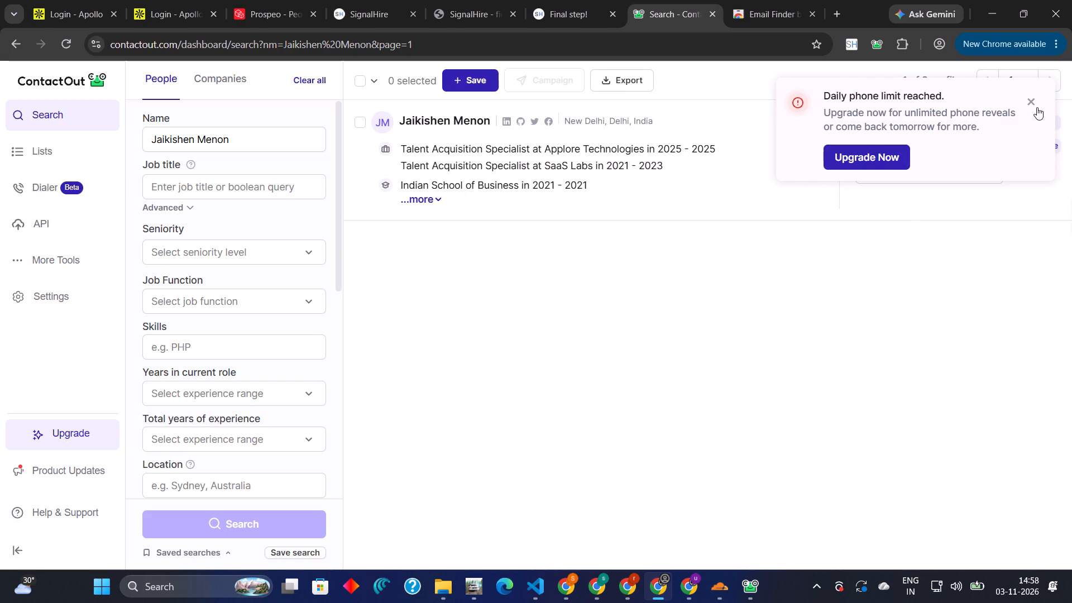
pyautogui.click(1037, 103)
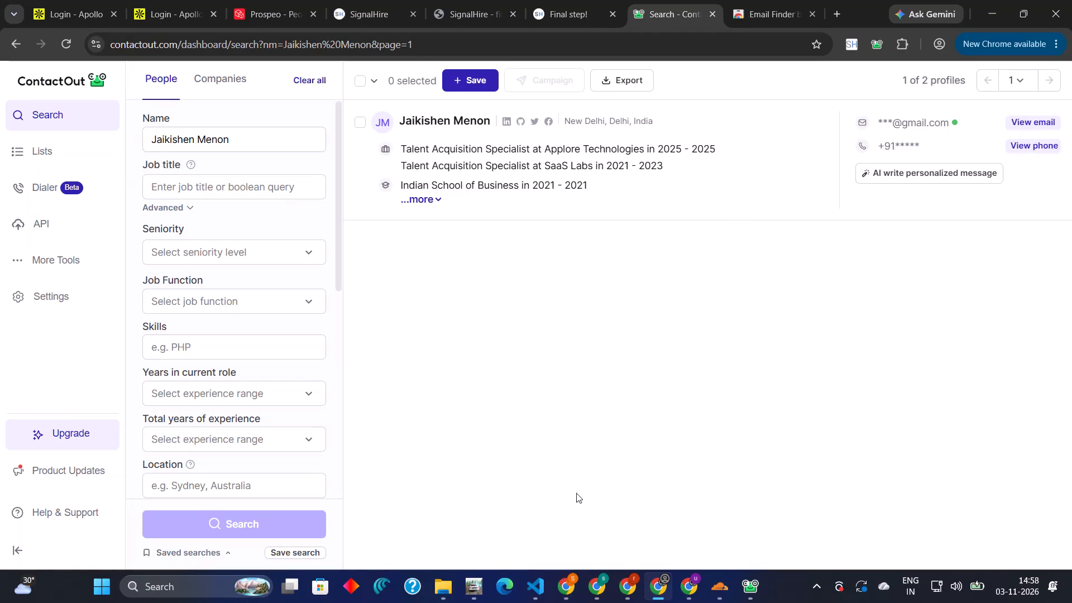
# Search LinkedIn for the same Applore Technologies recruiter, open the matching profile, and check its details and the Kaspr contact information.
pyautogui.click(566, 548)
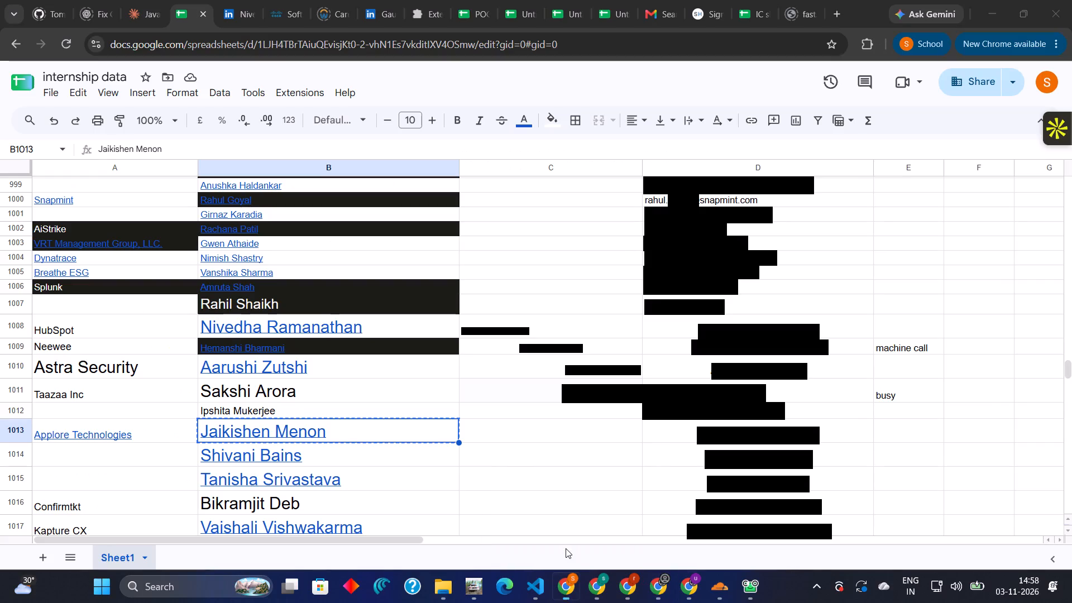
pyautogui.click(241, 0)
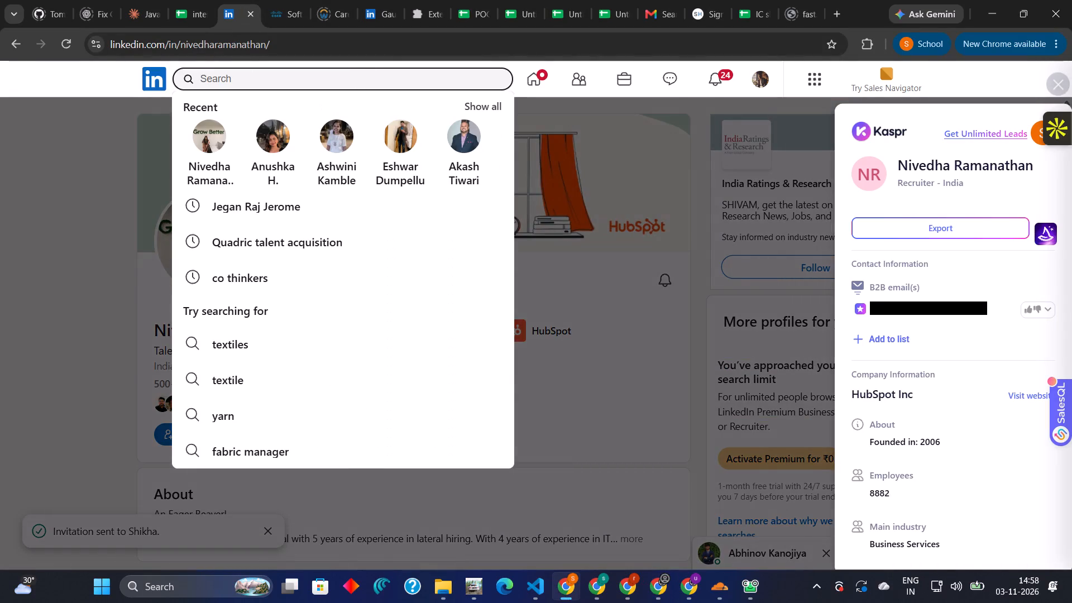
pyautogui.hotkey('ctrl', 'v')
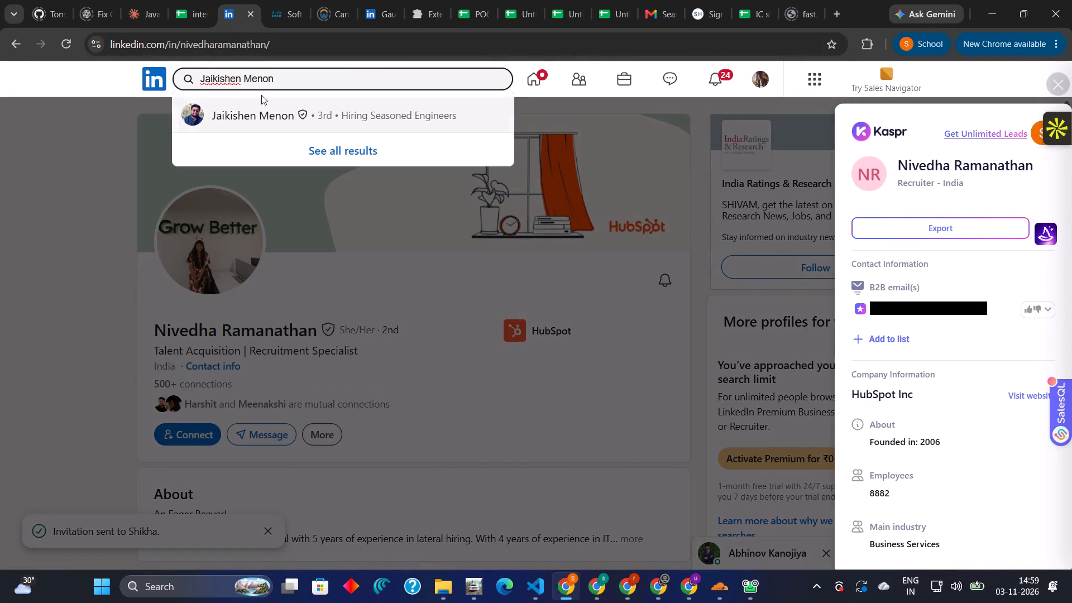
pyautogui.click(267, 104)
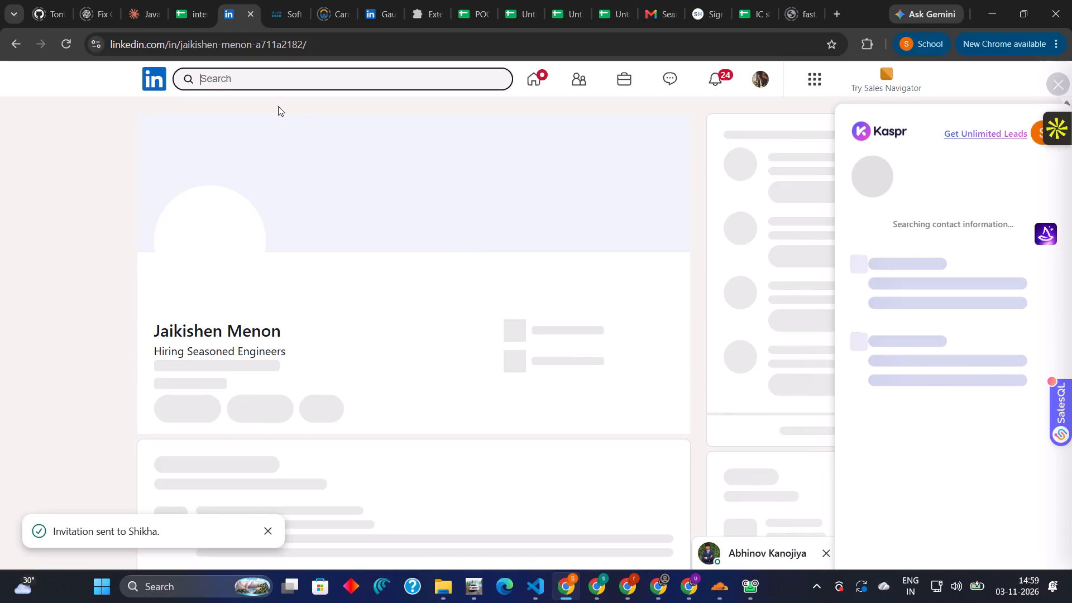
pyautogui.scroll(-1, 390, 447)
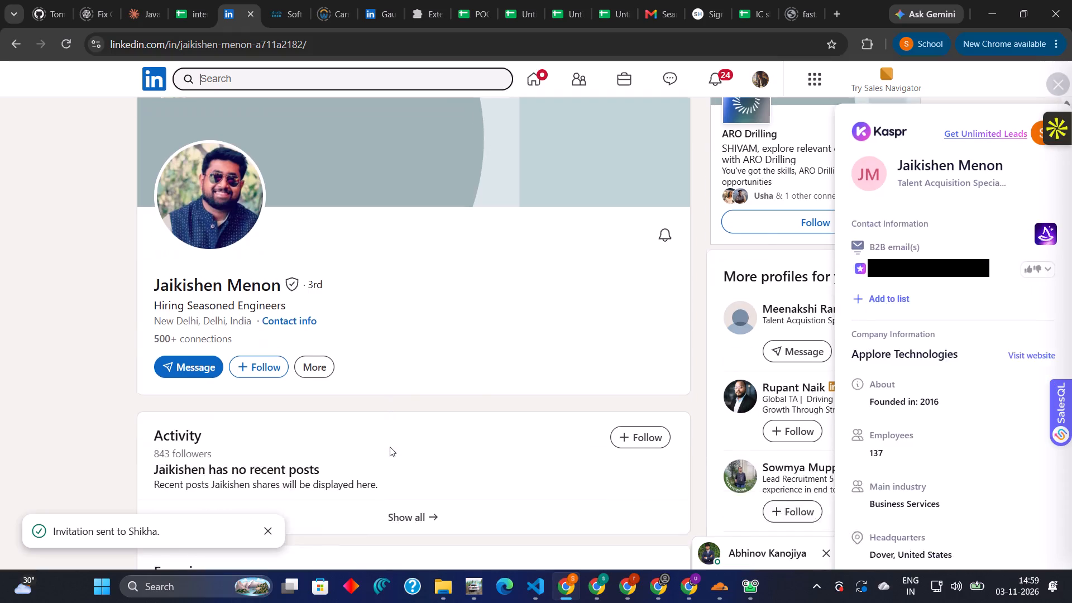
pyautogui.scroll(-2, 390, 447)
pyautogui.scroll(4, 390, 447)
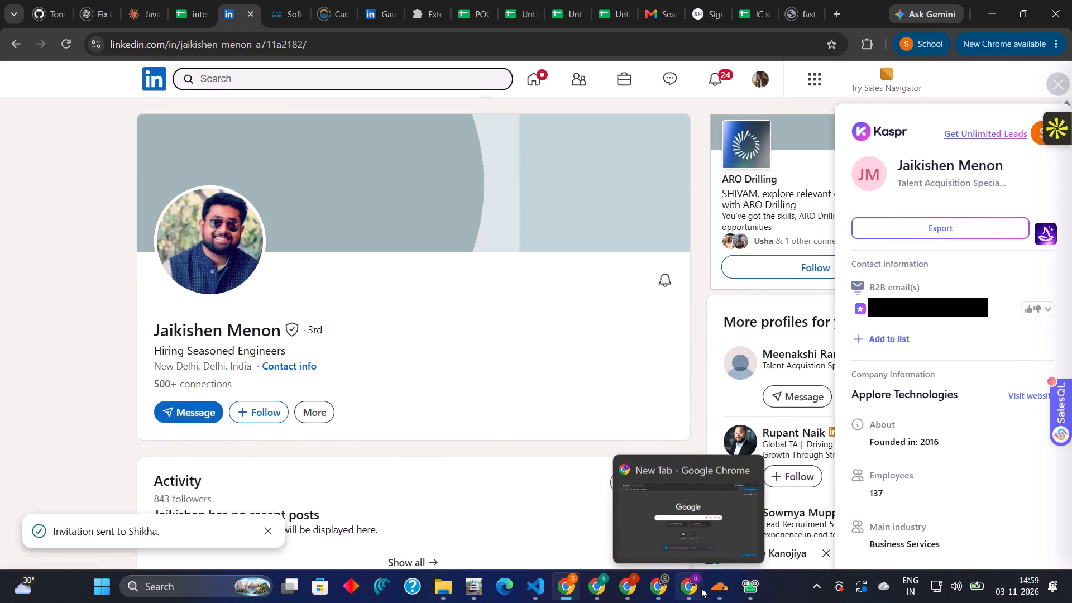
# Switch to the other Chrome profile's window with the empty new tab.
pyautogui.click(698, 551)
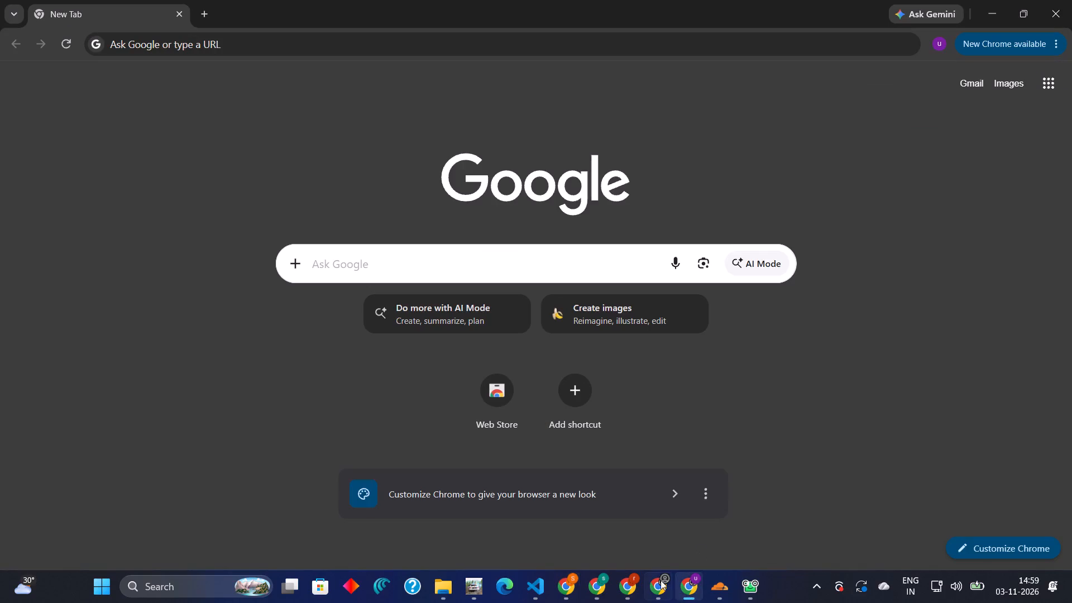
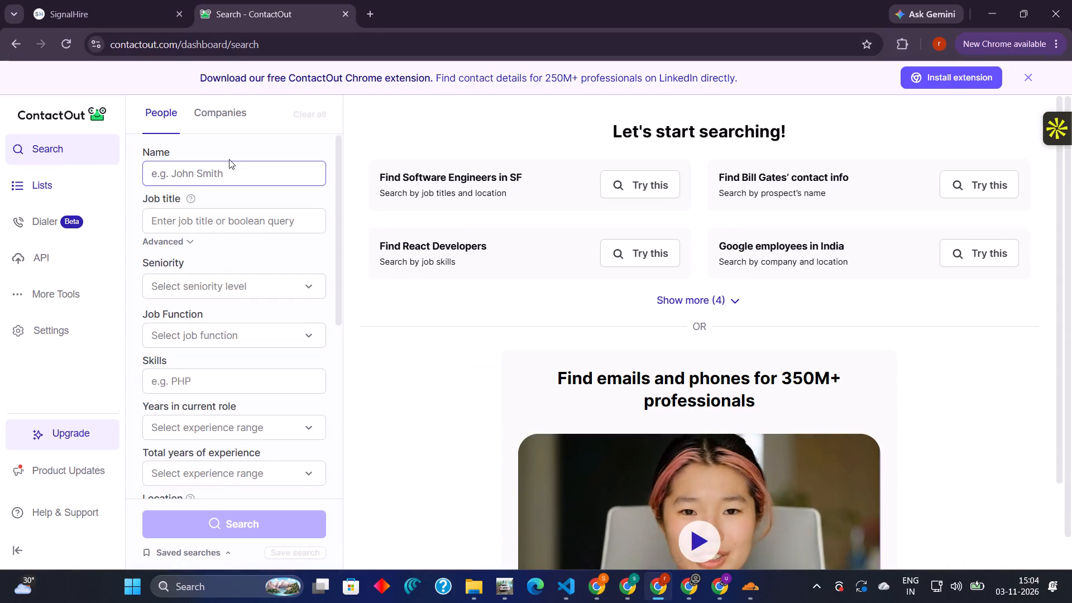
# Search ContactOut's people database for the copied name of the Applore Technologies recruiter.
pyautogui.click(233, 174)
pyautogui.hotkey('ctrl', 'v')
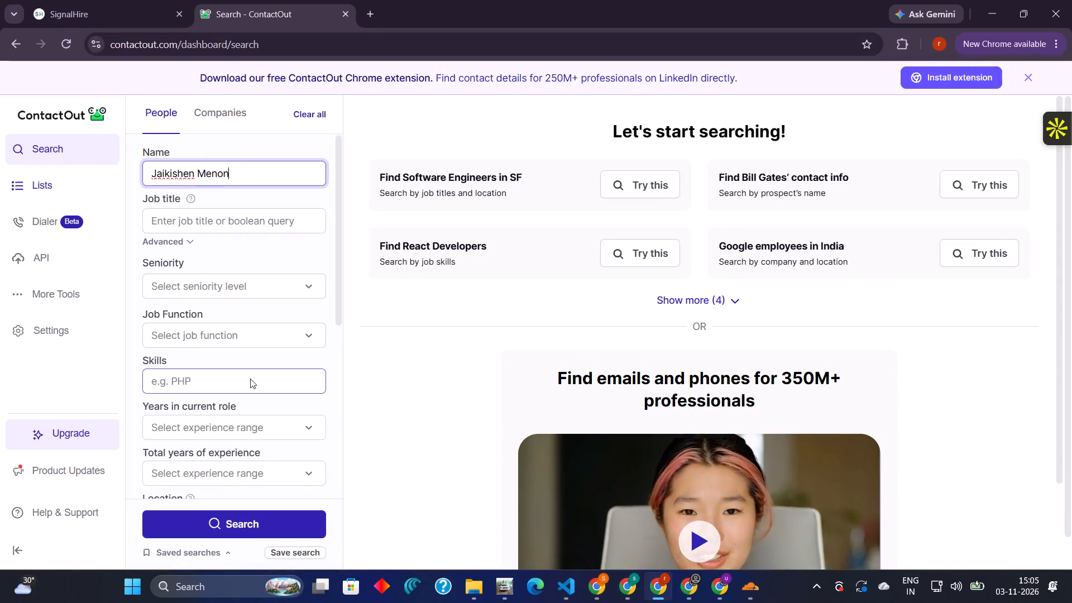
pyautogui.scroll(-3, 250, 379)
pyautogui.scroll(2, 250, 379)
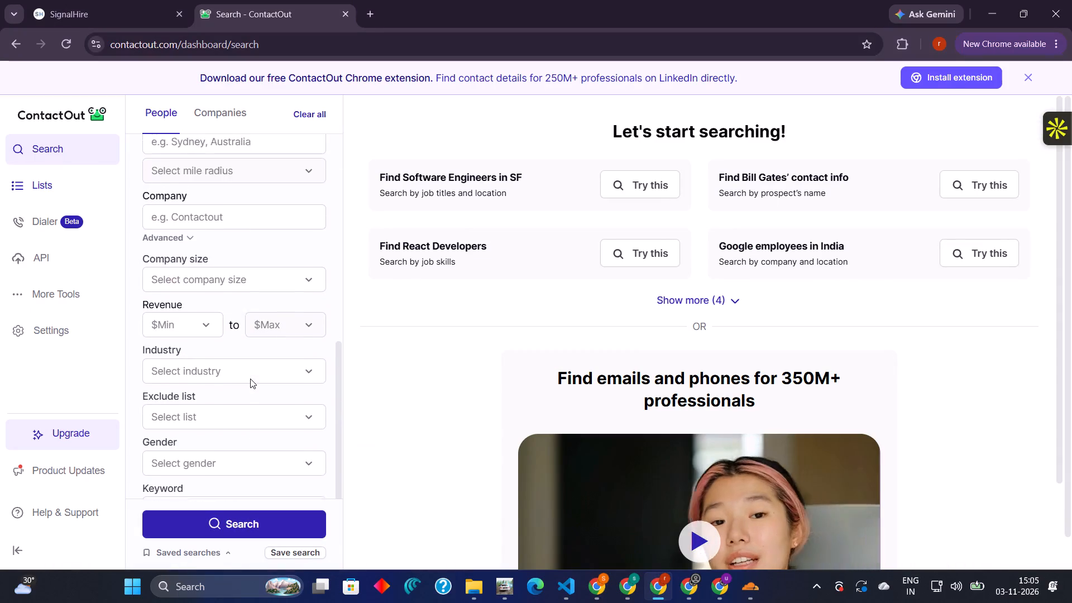
pyautogui.scroll(2, 250, 379)
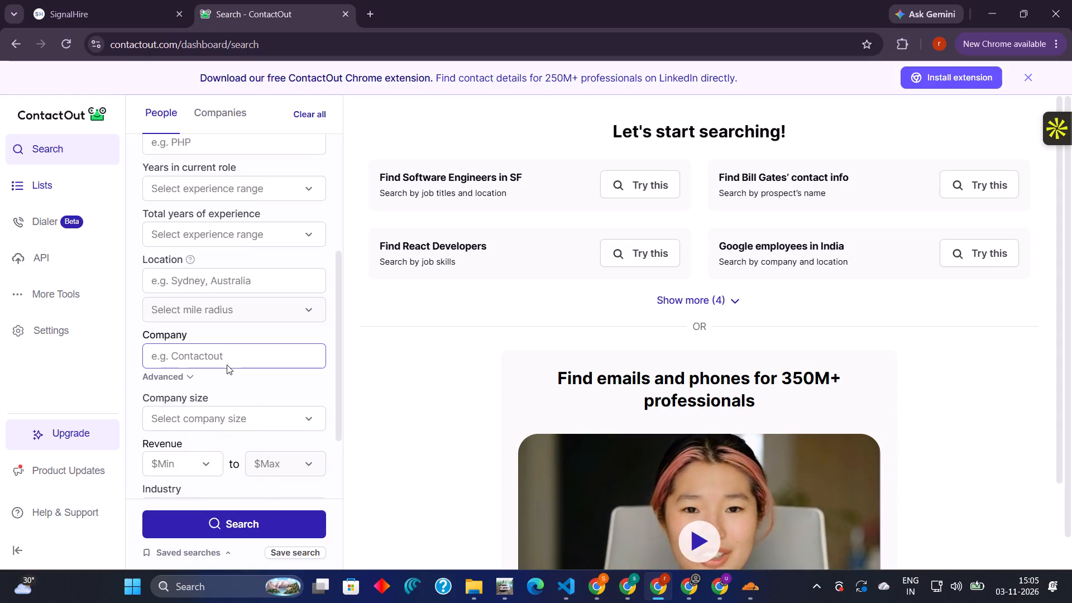
pyautogui.click(255, 518)
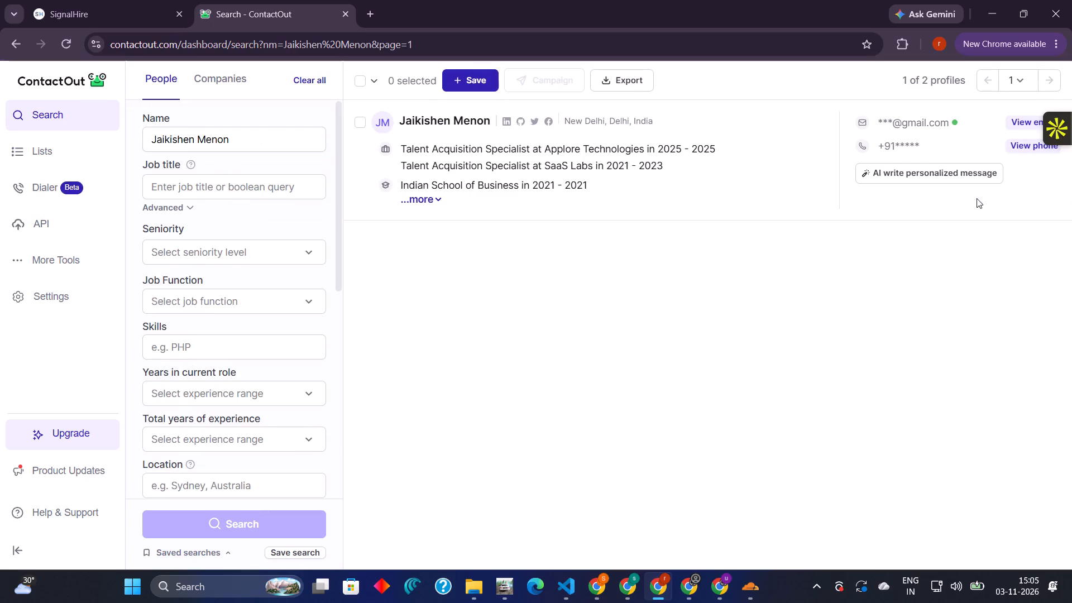
# Reveal the Applore Technologies recruiter's email and phone number, and copy the phone number.
pyautogui.click(1020, 153)
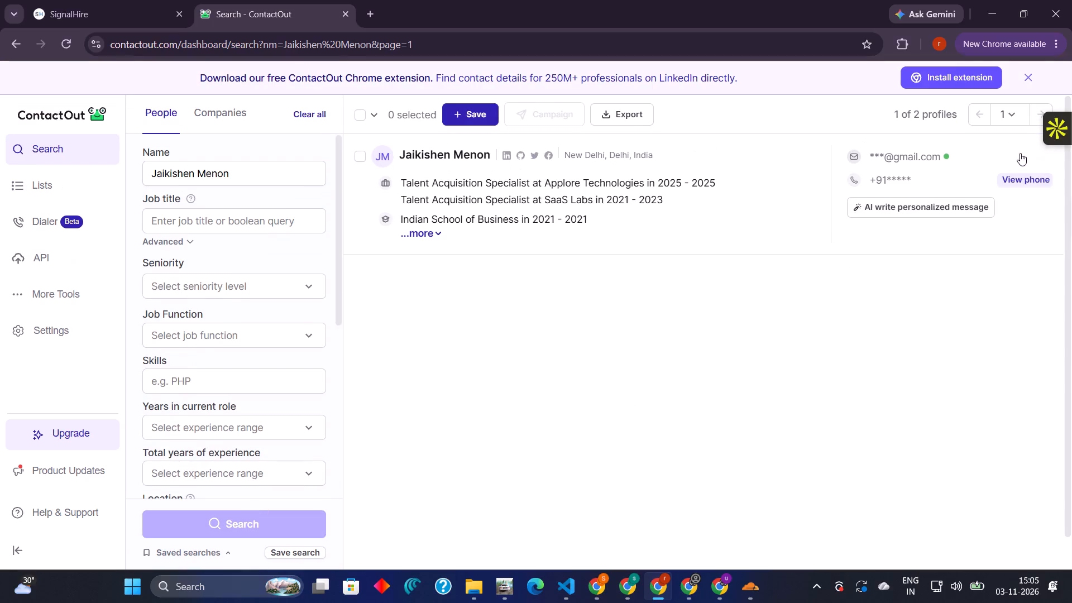
pyautogui.click(1021, 176)
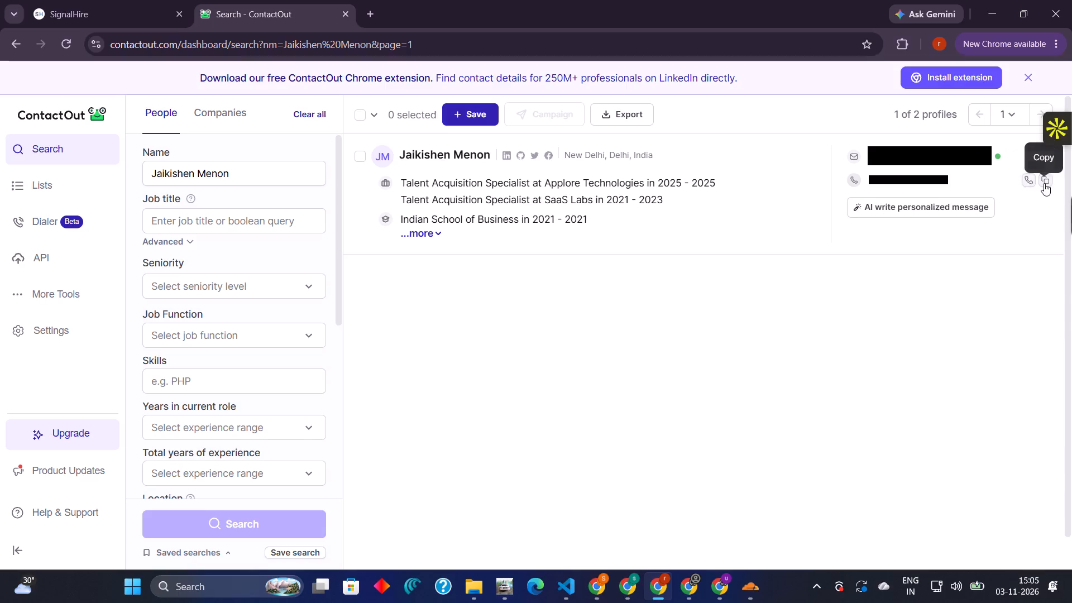
pyautogui.click(1044, 183)
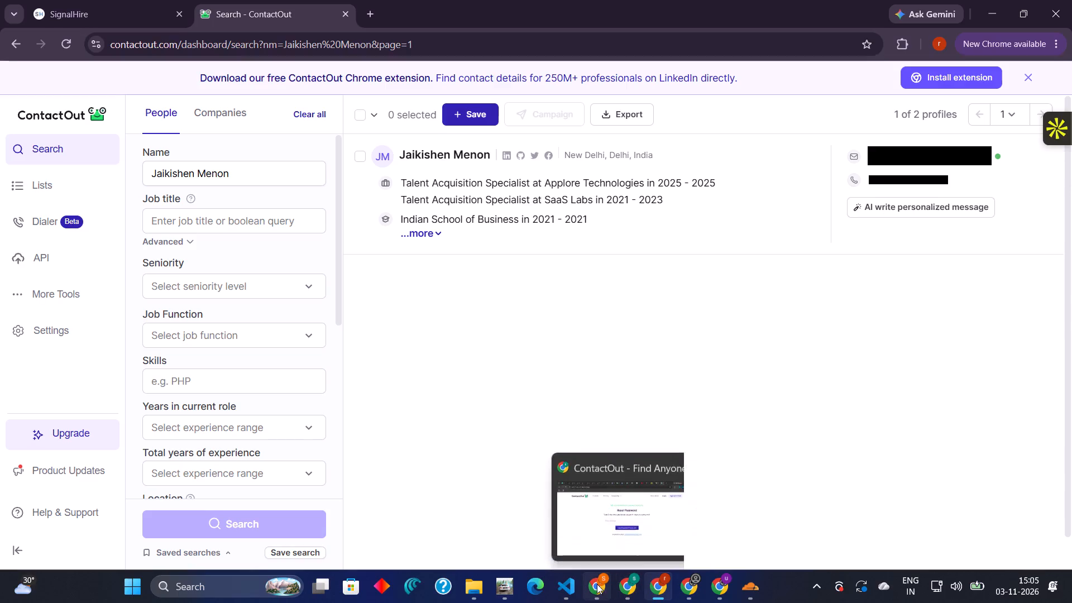
# Switch to the internship data spreadsheet and paste the copied phone number into cell C1013.
pyautogui.click(597, 536)
pyautogui.click(536, 422)
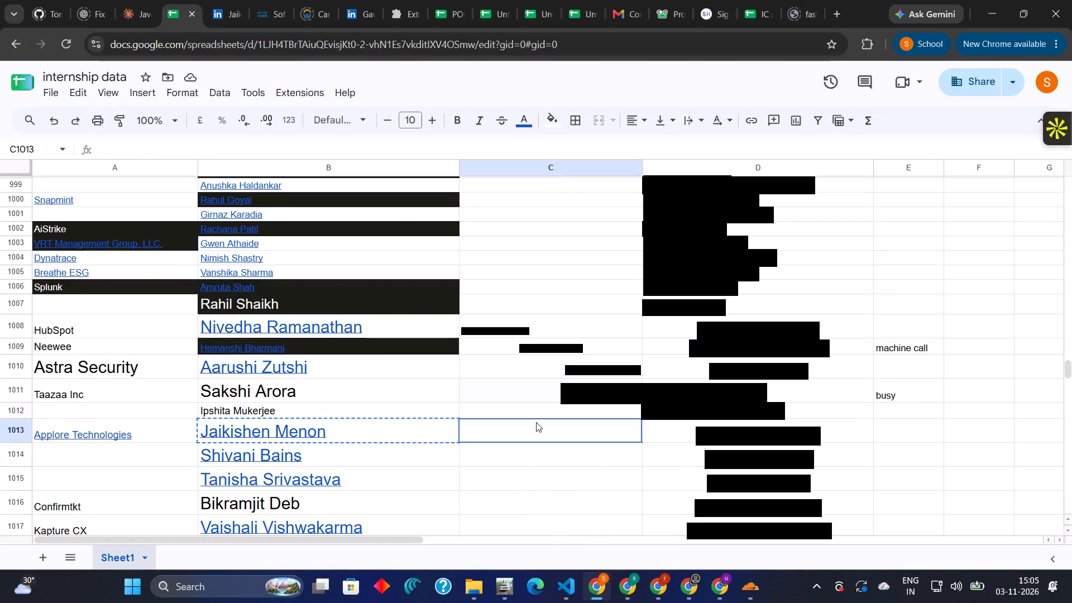
pyautogui.hotkey('ctrl', 'v')
# Edit the phone number in cell C1013 to remove two characters near its start.
pyautogui.doubleClick(536, 422)
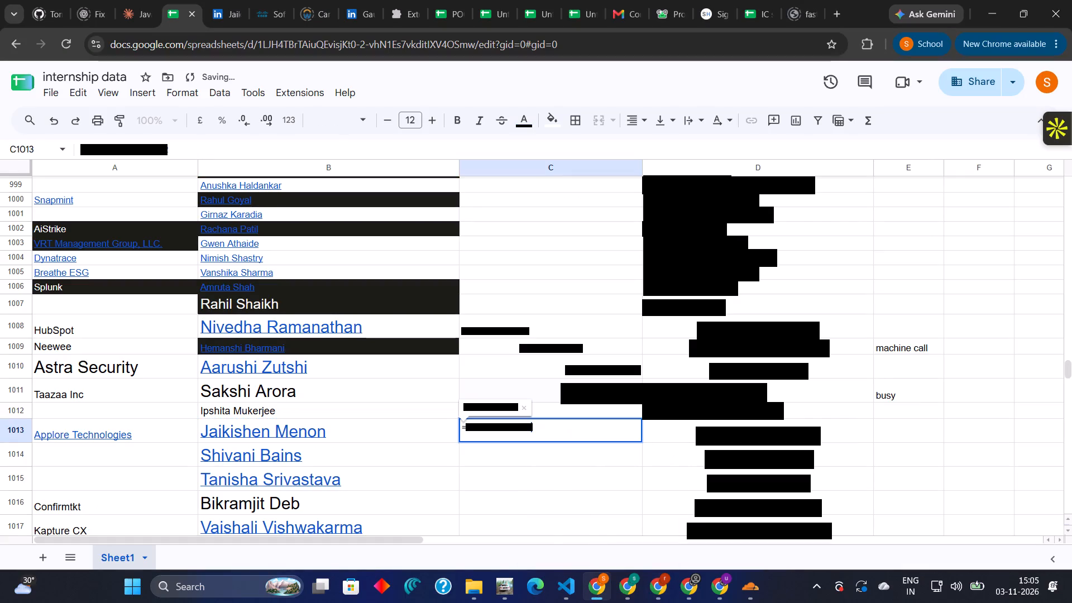
pyautogui.press('Left')
pyautogui.press('Left')
pyautogui.press('Left')
pyautogui.press('Left')
pyautogui.press('Left')
pyautogui.press('Left')
pyautogui.press('Left')
pyautogui.press('Left')
pyautogui.press('Left')
pyautogui.press('Left')
pyautogui.press('Left')
pyautogui.press('Left')
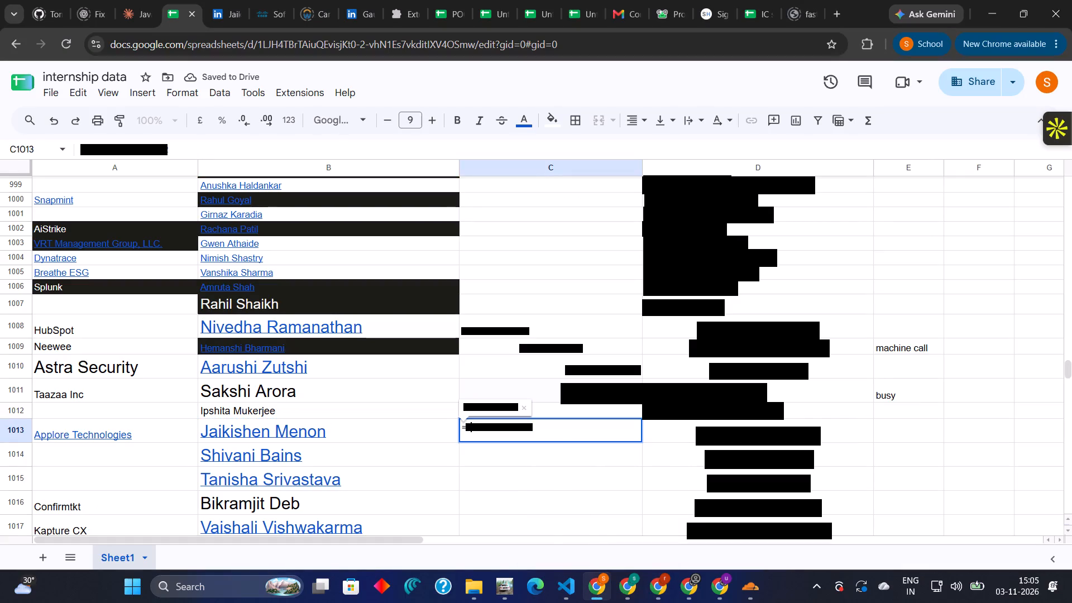
pyautogui.press('BackSpace')
pyautogui.press('BackSpace')
pyautogui.click(539, 443)
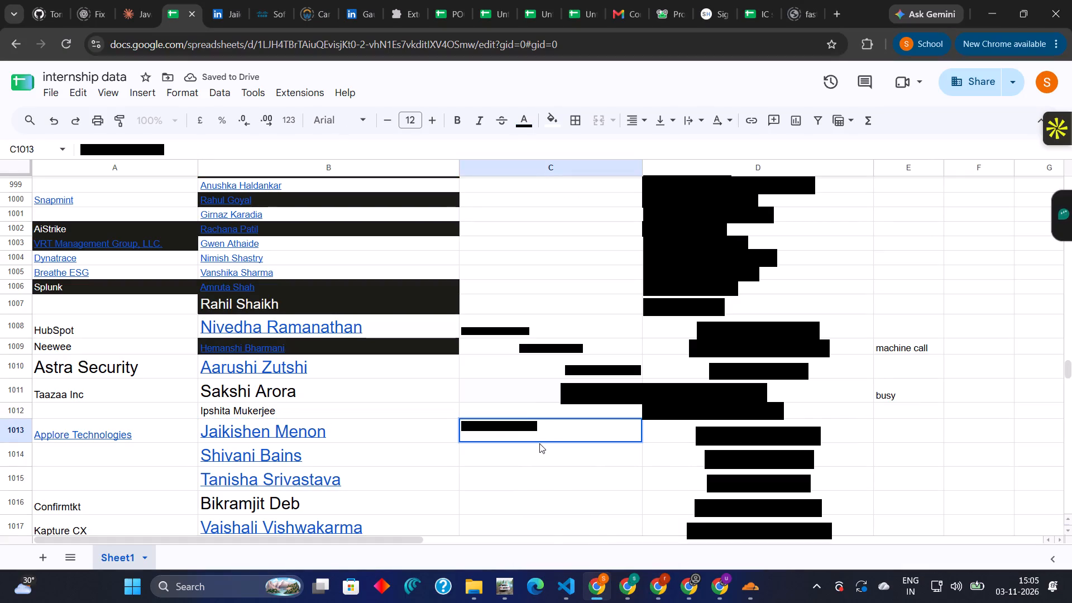
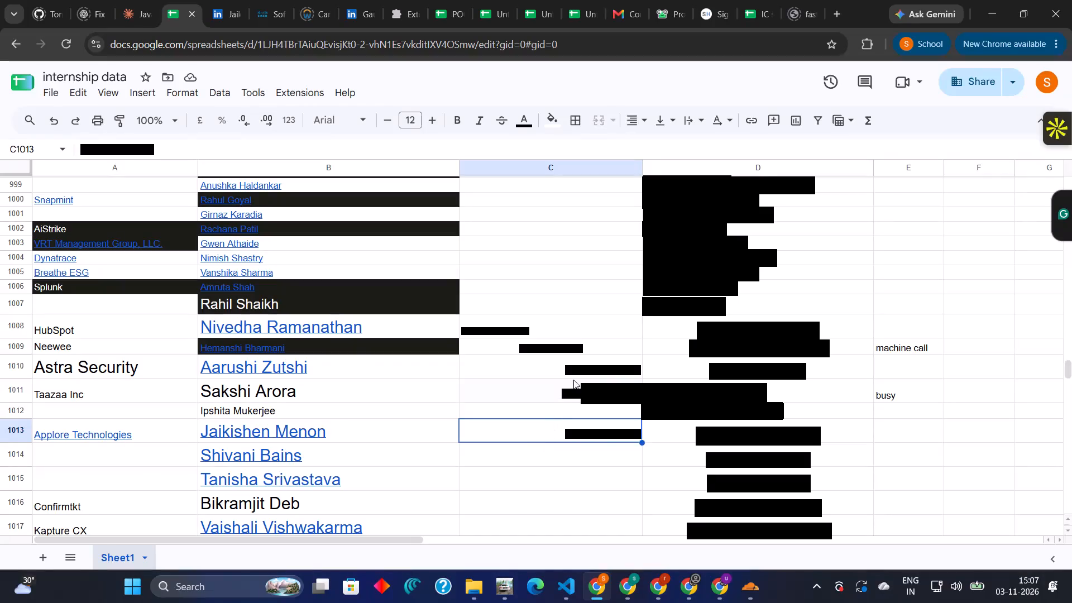
# Select cell C1010, which holds the Astra Security recruiter's phone number.
pyautogui.click(573, 371)
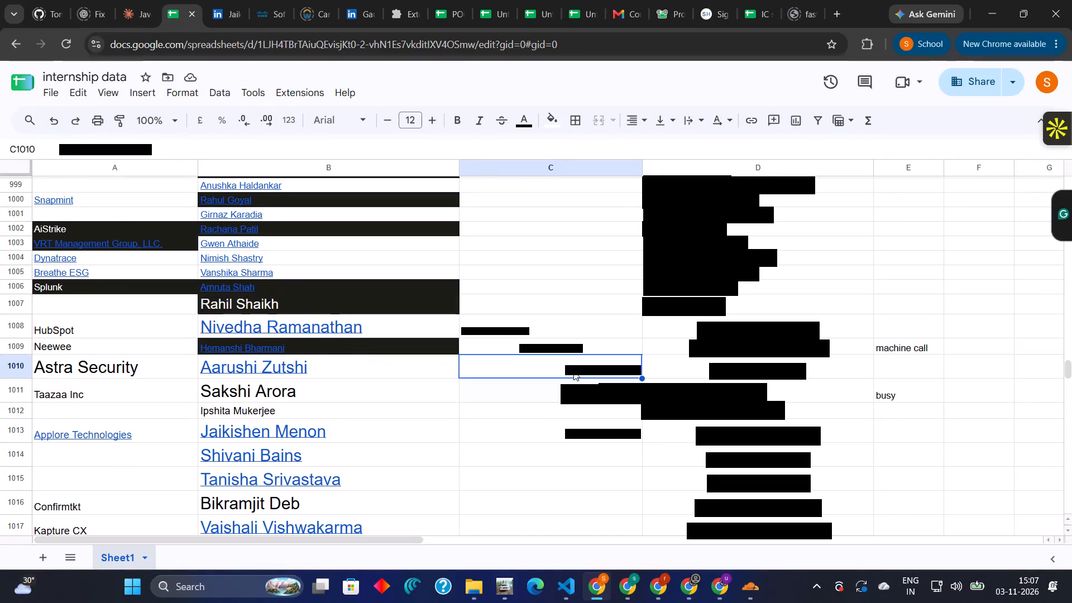
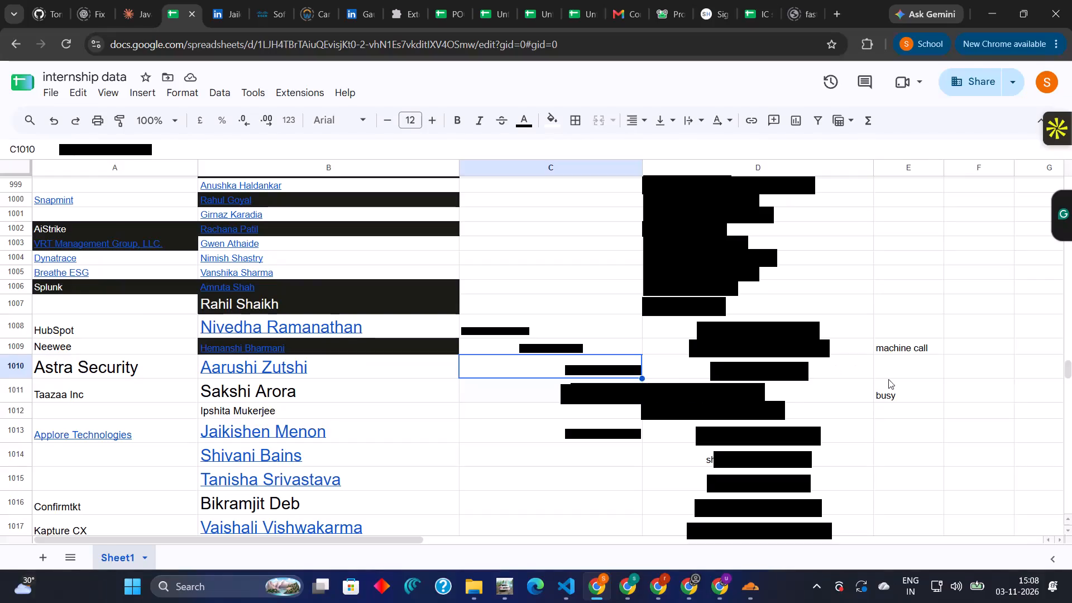
# Record the call status "machinecall" for the Astra Security recruiter in column E of row 1010.
pyautogui.click(888, 379)
pyautogui.write('ma')
pyautogui.write('chinecall')
pyautogui.click(874, 588)
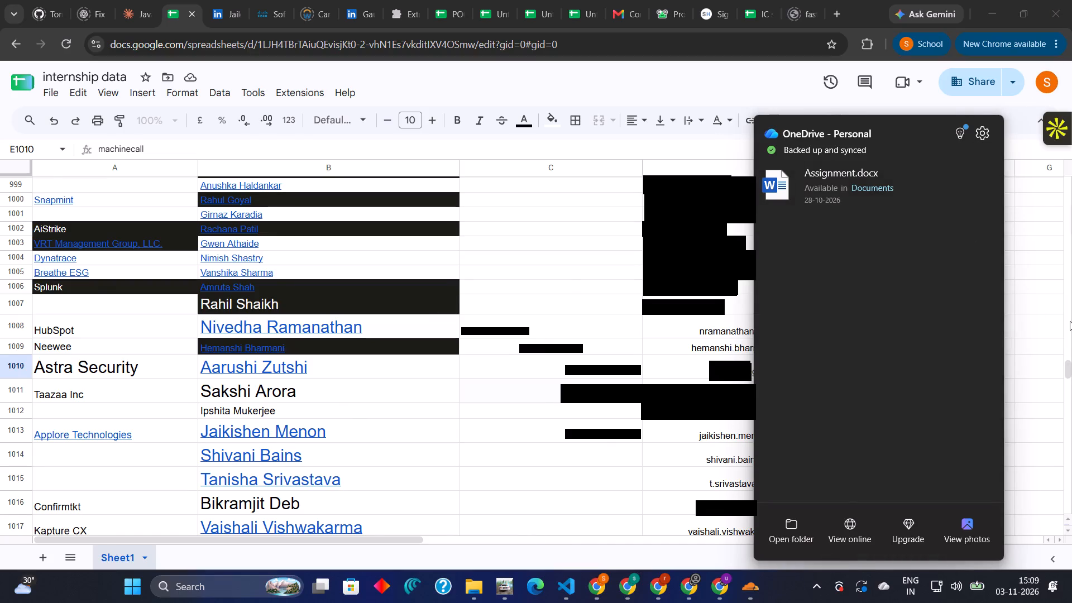
pyautogui.click(1070, 321)
pyautogui.scroll(-3, 865, 508)
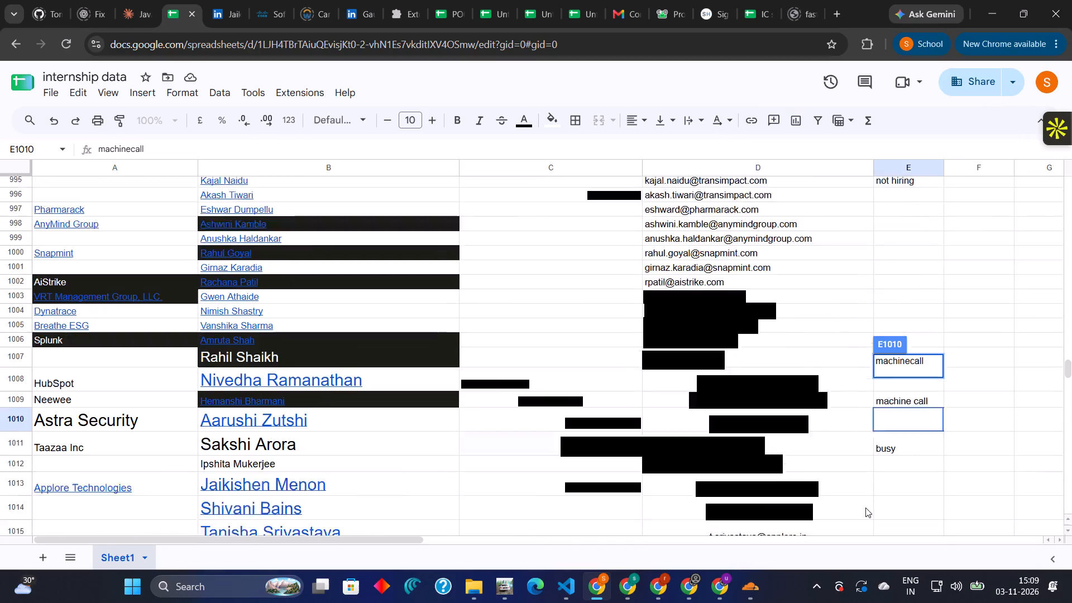
pyautogui.scroll(-2, 865, 508)
pyautogui.click(949, 446)
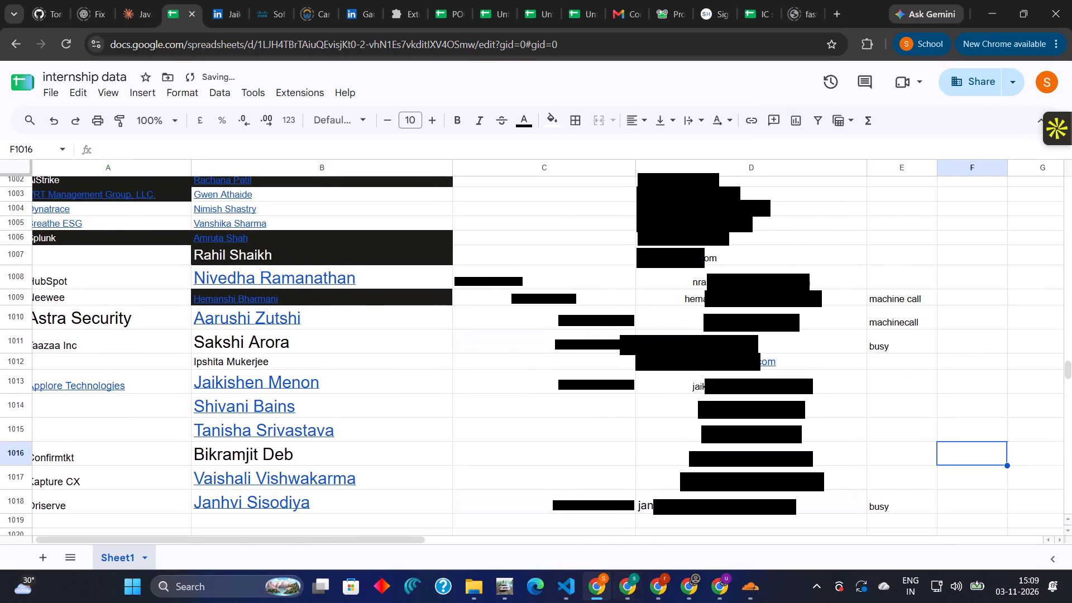
# Switch to the POC_SHEET spreadsheet and search all its sheets for "hubspot" in place of the previous search term.
pyautogui.click(448, 0)
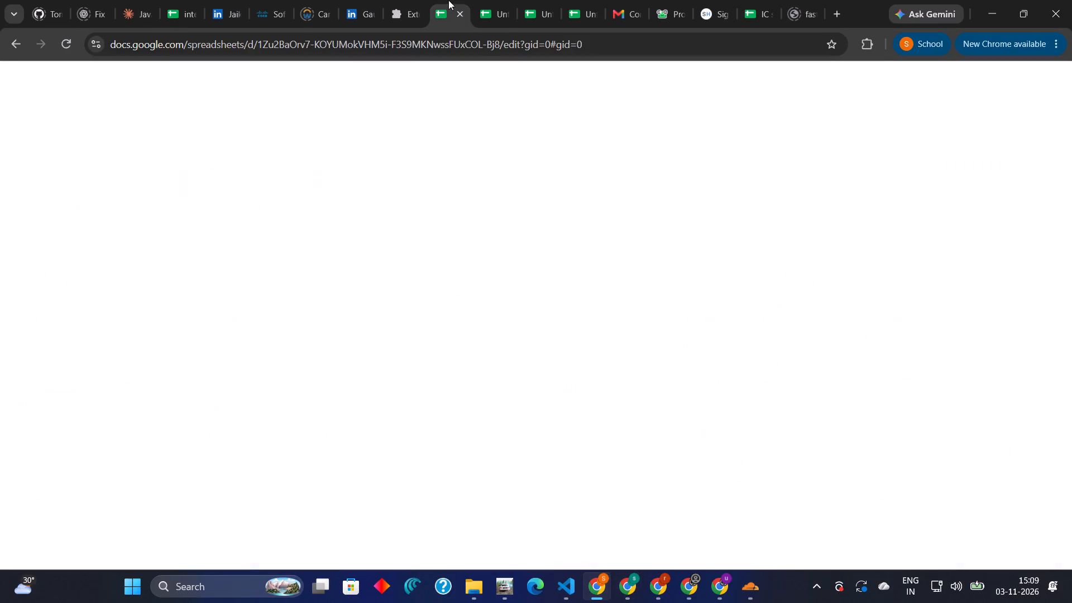
pyautogui.click(509, 193)
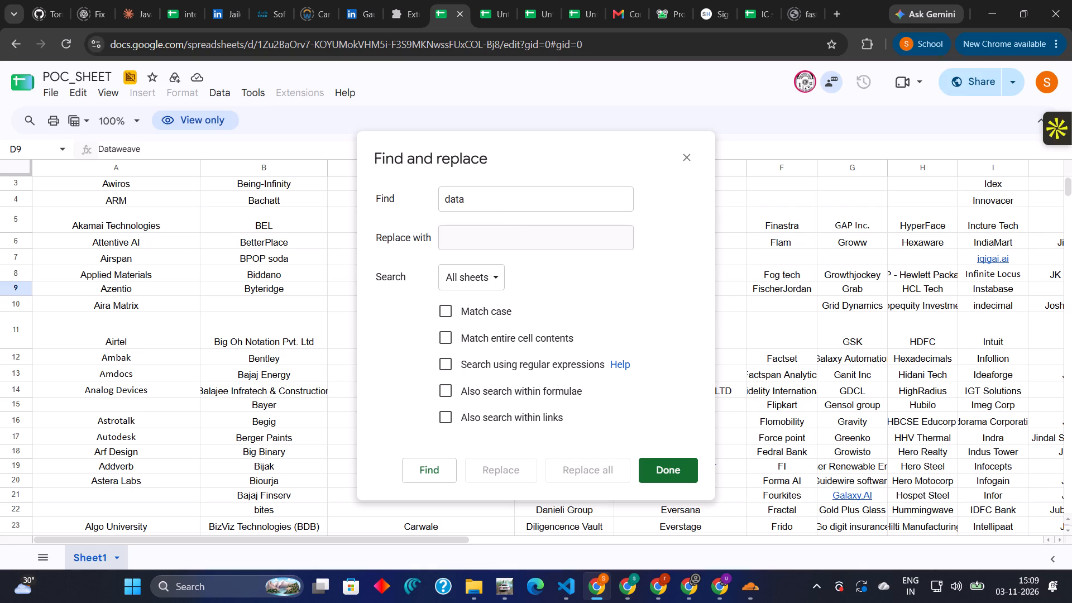
pyautogui.press('BackSpace')
pyautogui.press('BackSpace')
pyautogui.press('BackSpace')
pyautogui.press('BackSpace')
pyautogui.press('BackSpace')
pyautogui.press('BackSpace')
pyautogui.press('BackSpace')
pyautogui.press('BackSpace')
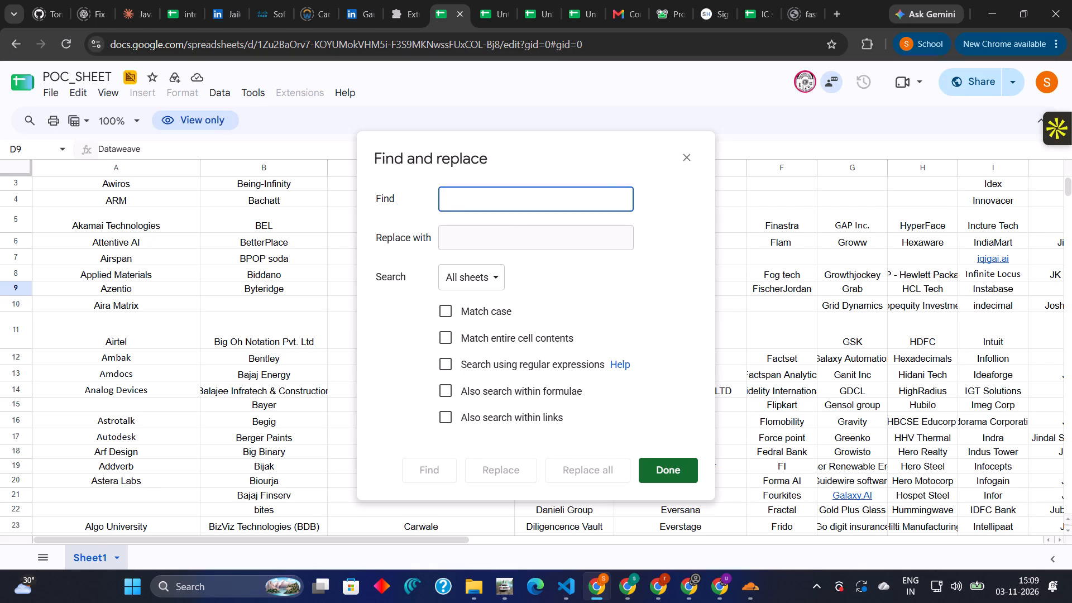
pyautogui.click(800, 84)
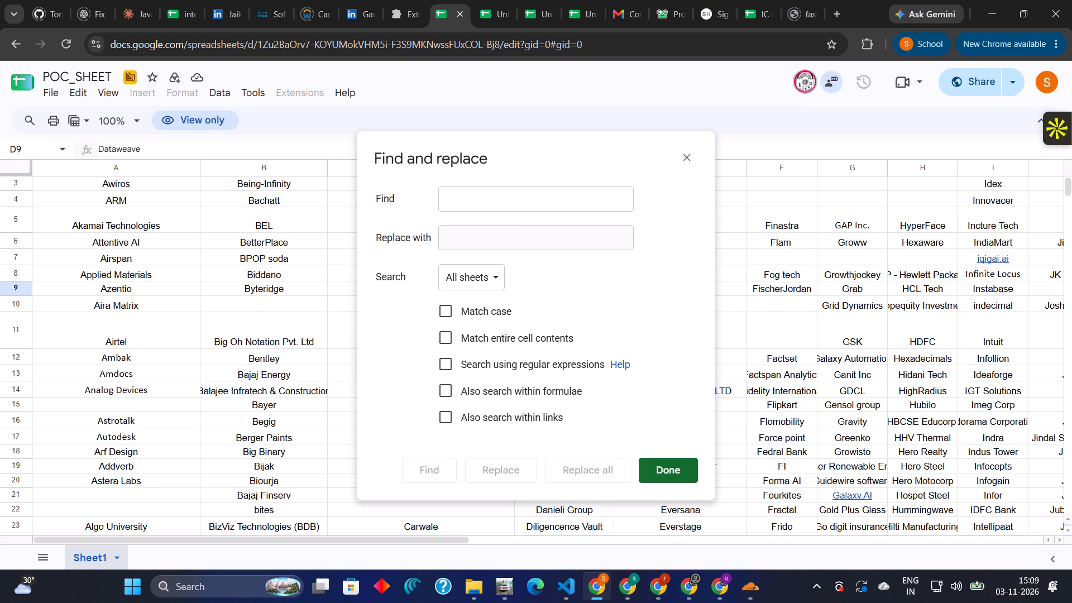
pyautogui.click(485, 194)
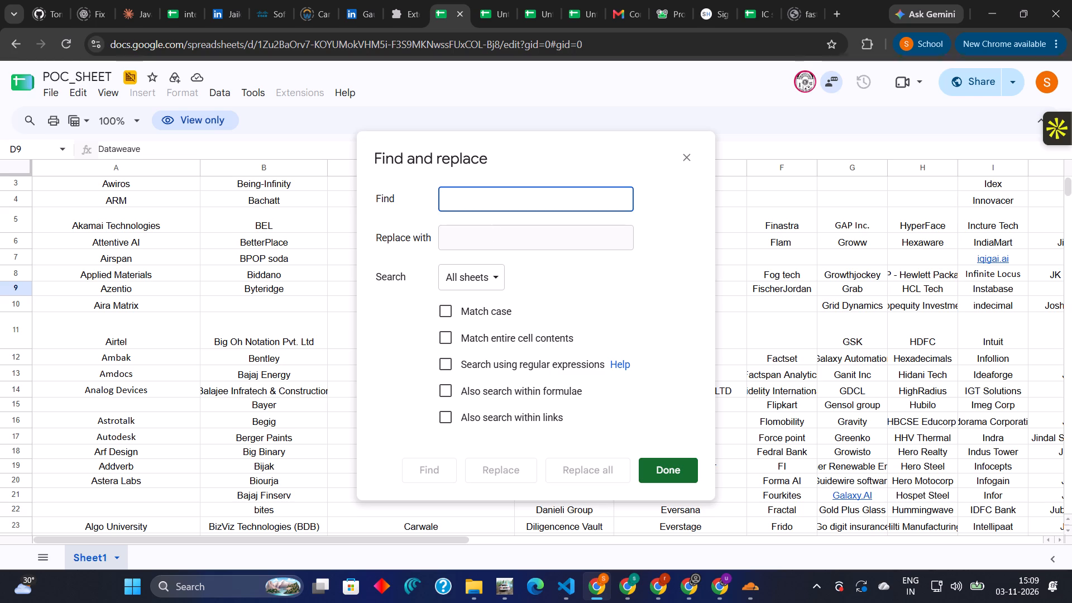
pyautogui.write('hub')
pyautogui.write('spot')
pyautogui.press('Return')
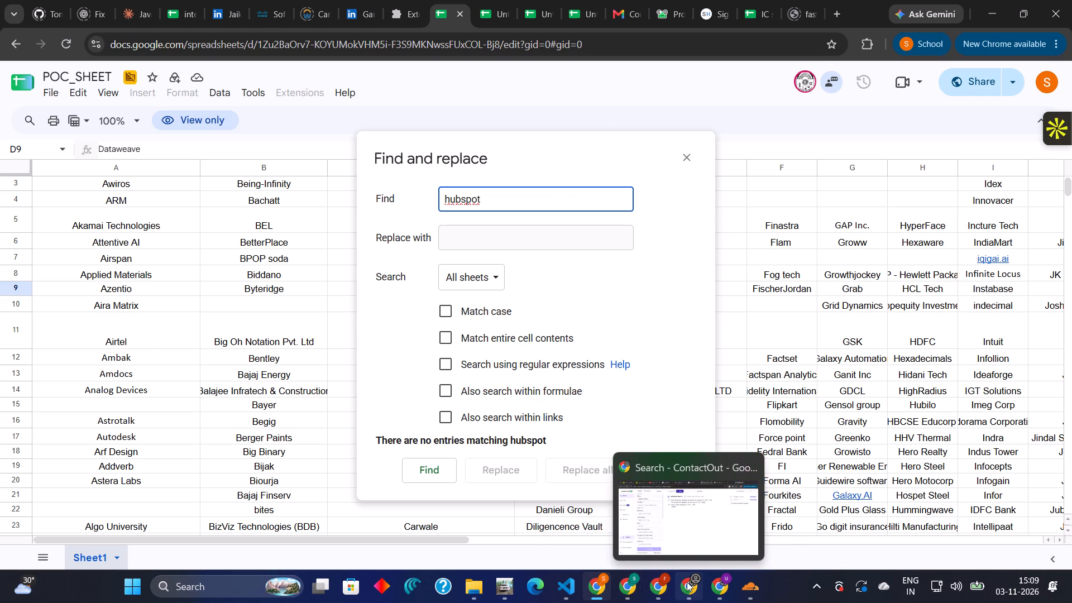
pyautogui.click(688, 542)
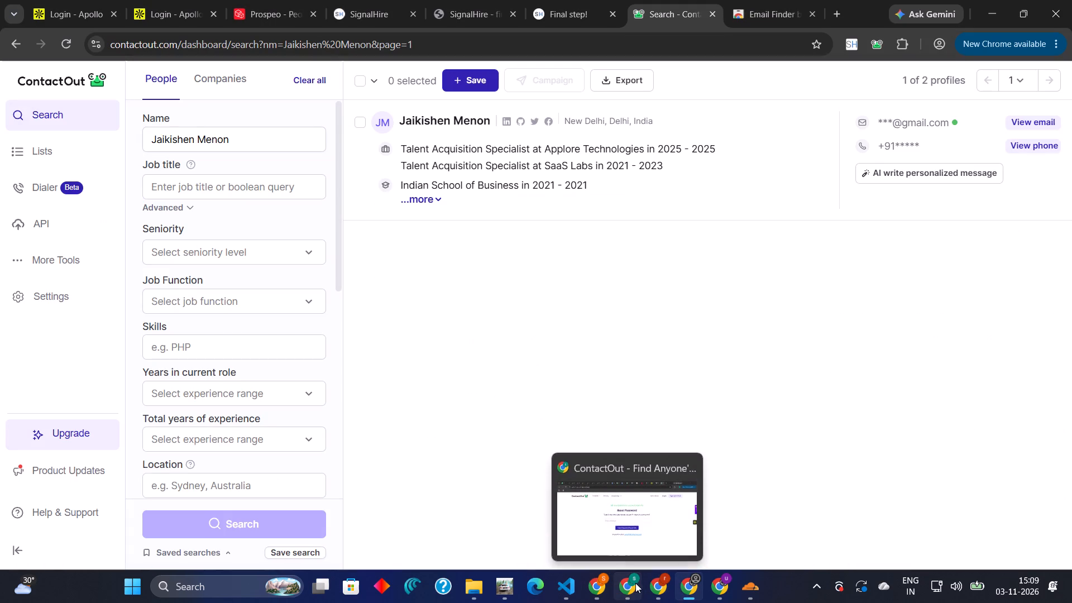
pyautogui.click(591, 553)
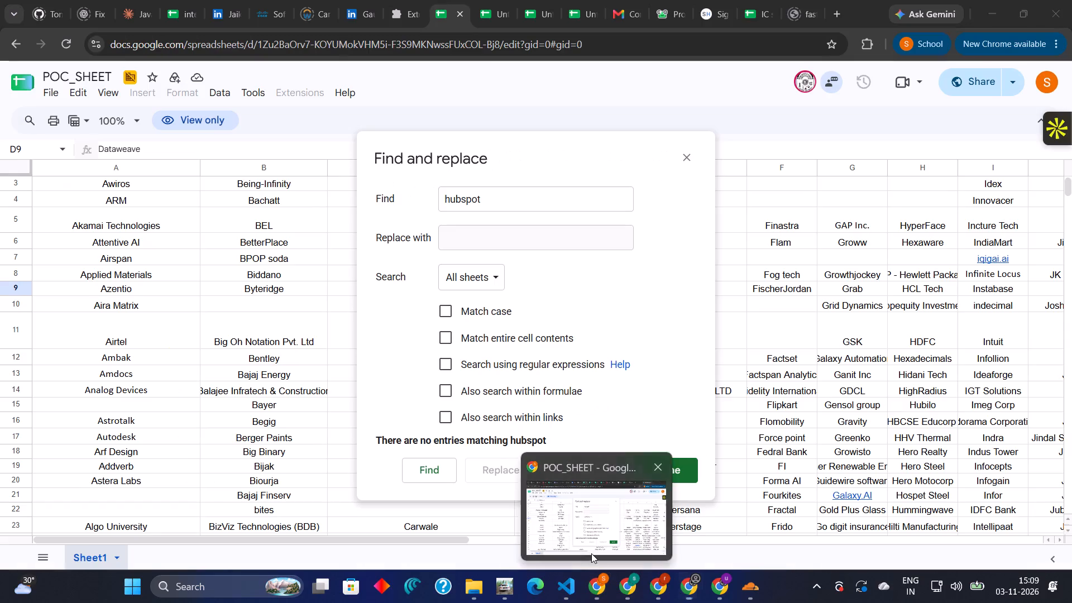
# Return to the internship data spreadsheet and select cell C1008, which holds the HubSpot recruiter's phone number.
pyautogui.click(174, 0)
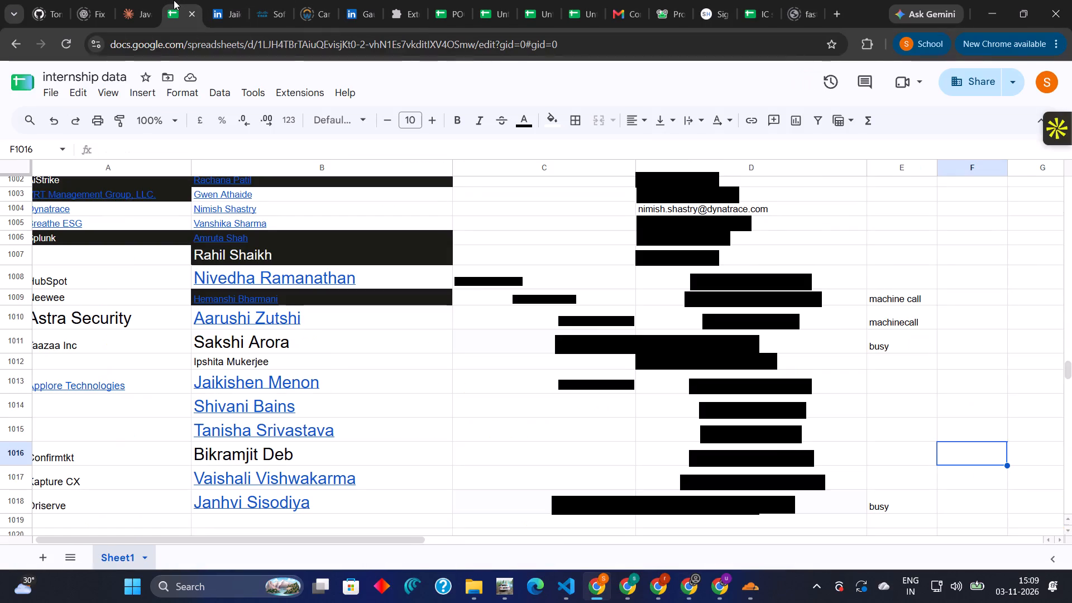
pyautogui.hscroll(1, 247, 317)
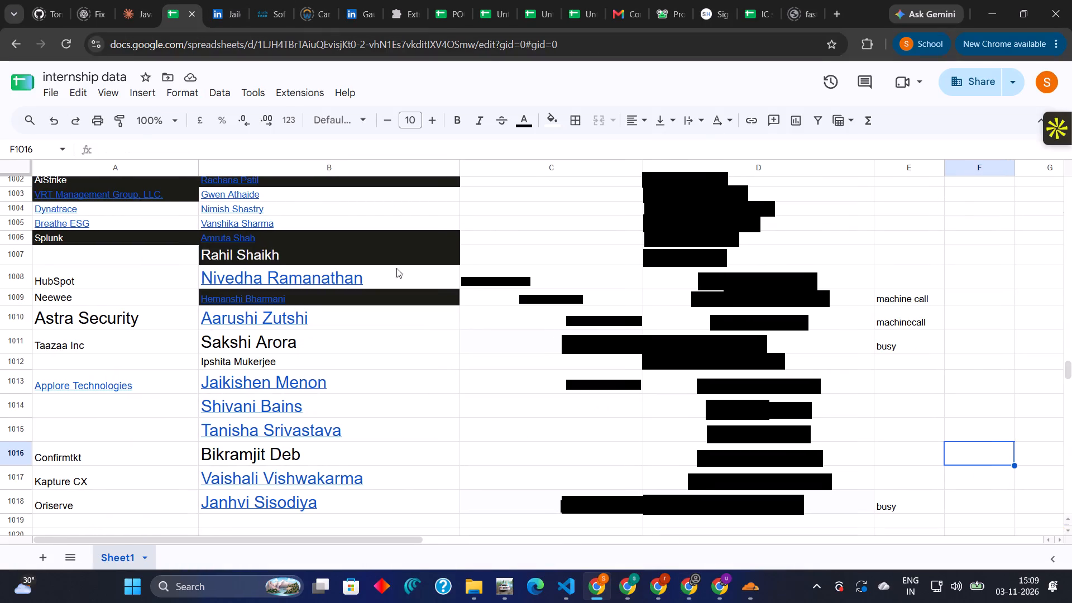
pyautogui.click(508, 283)
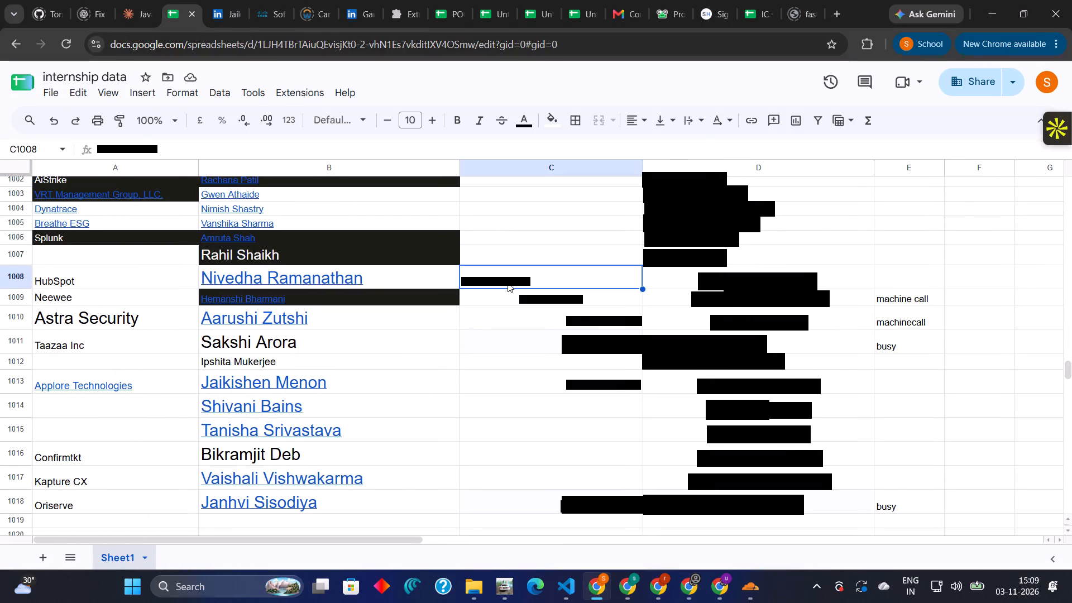
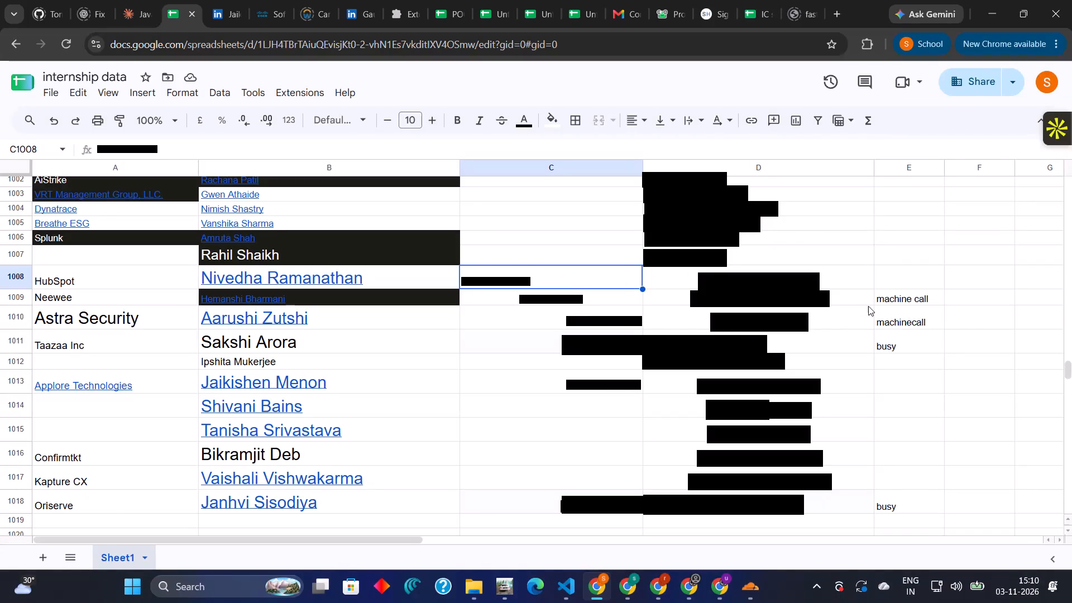
# Change the call status for the Neewee recruiter in column E of row 1009 to "busy".
pyautogui.click(886, 298)
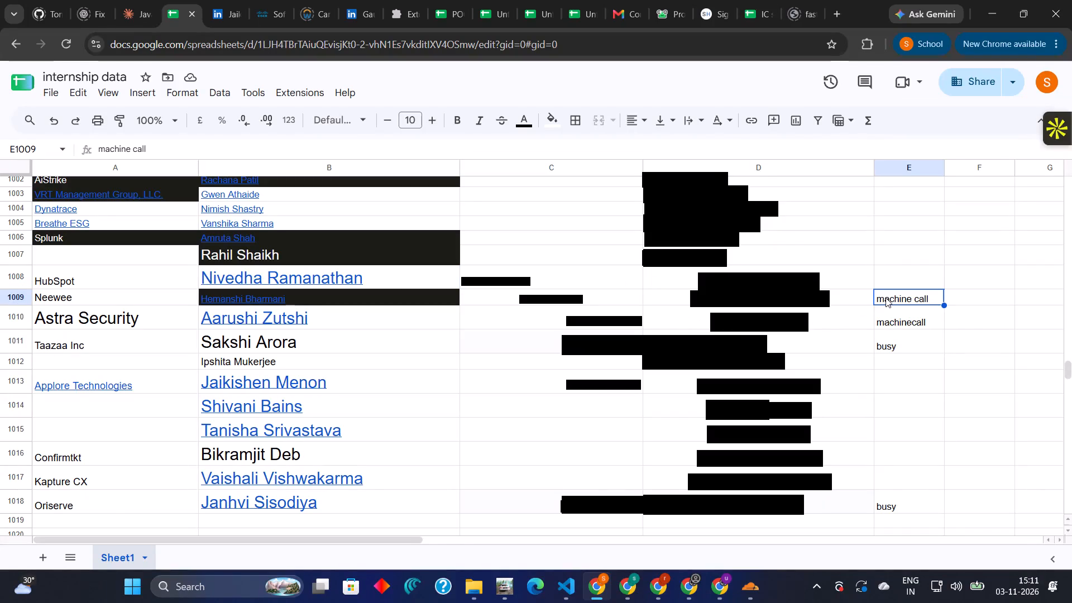
pyautogui.write('busy')
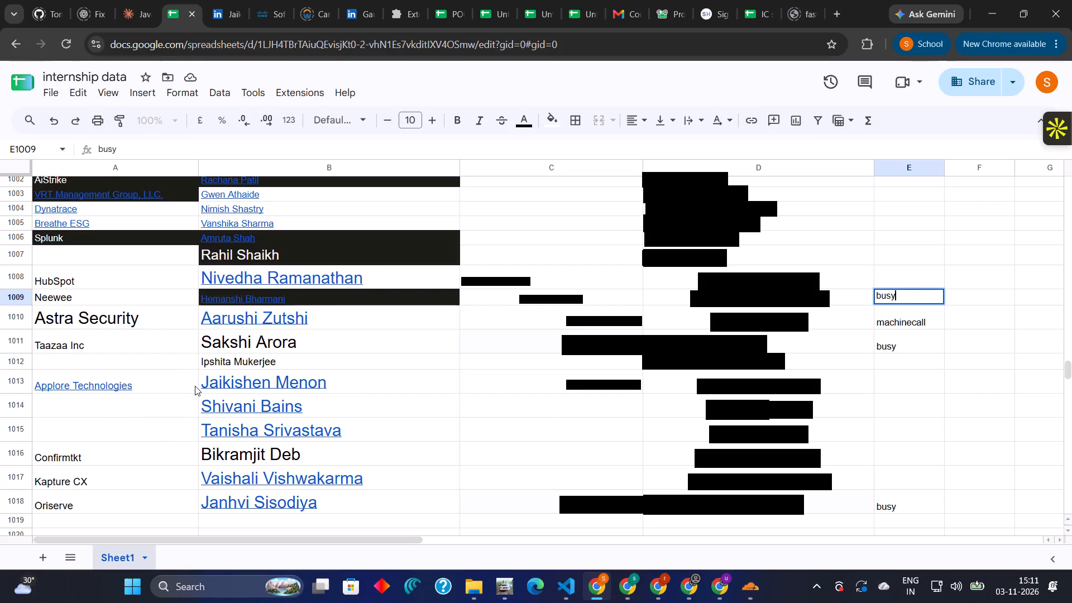
# Copy the company name "Applore Technologies" from cell A1013 and search all sheets of POC_SHEET for it in place of "hubspot".
pyautogui.click(182, 380)
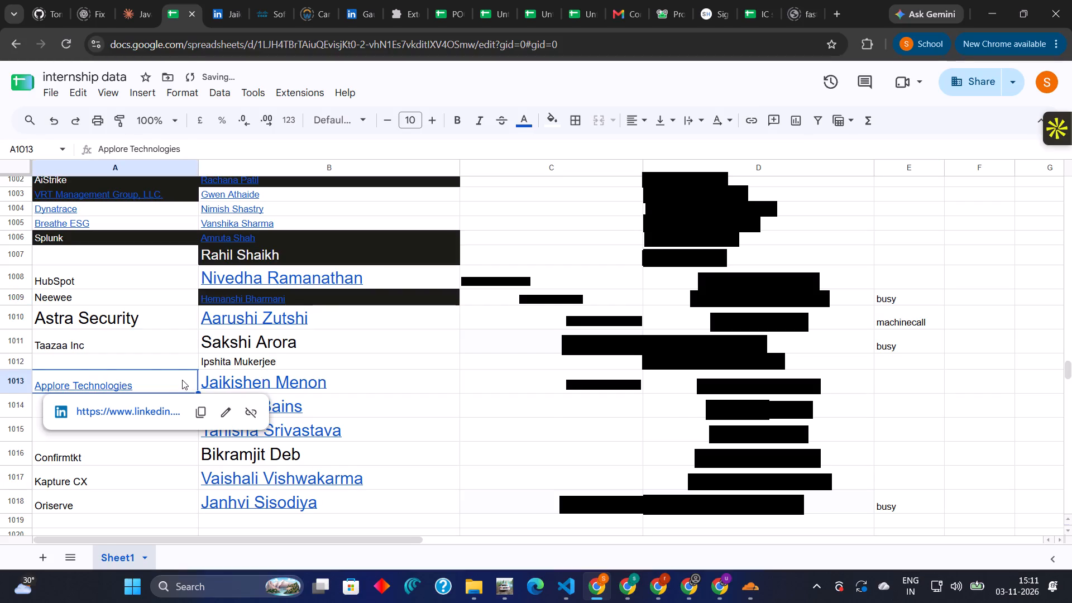
pyautogui.hotkey('ctrl', 'c')
pyautogui.click(450, 0)
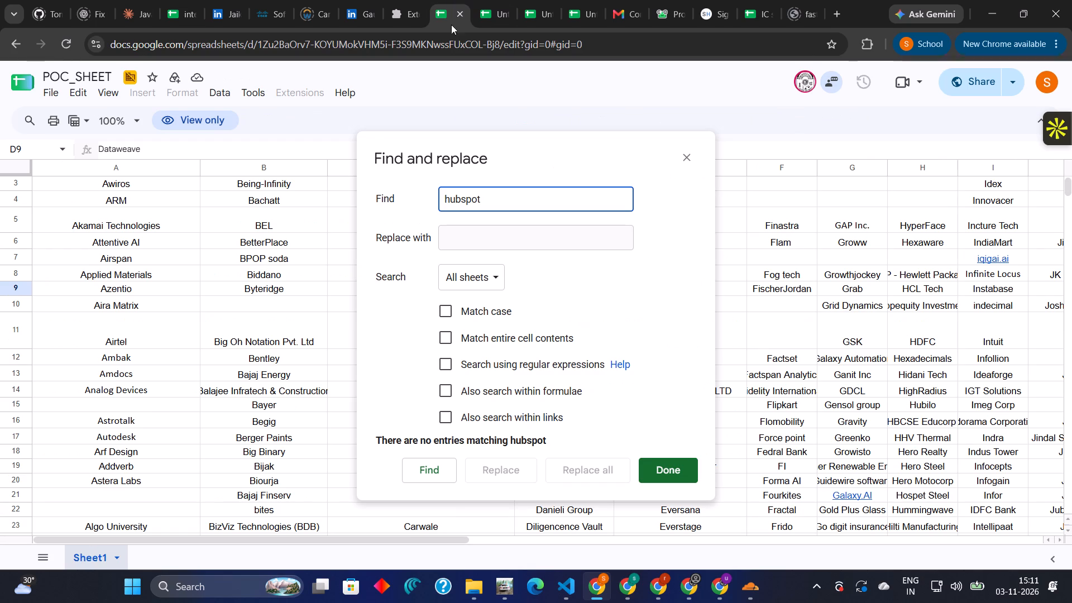
pyautogui.click(500, 194)
pyautogui.press('BackSpace')
pyautogui.press('BackSpace')
pyautogui.press('BackSpace')
pyautogui.press('BackSpace')
pyautogui.press('BackSpace')
pyautogui.press('BackSpace')
pyautogui.press('BackSpace')
pyautogui.press('BackSpace')
pyautogui.press('BackSpace')
pyautogui.press('BackSpace')
pyautogui.press('BackSpace')
pyautogui.press('BackSpace')
pyautogui.press('BackSpace')
pyautogui.hotkey('ctrl', 'v')
pyautogui.press('Return')
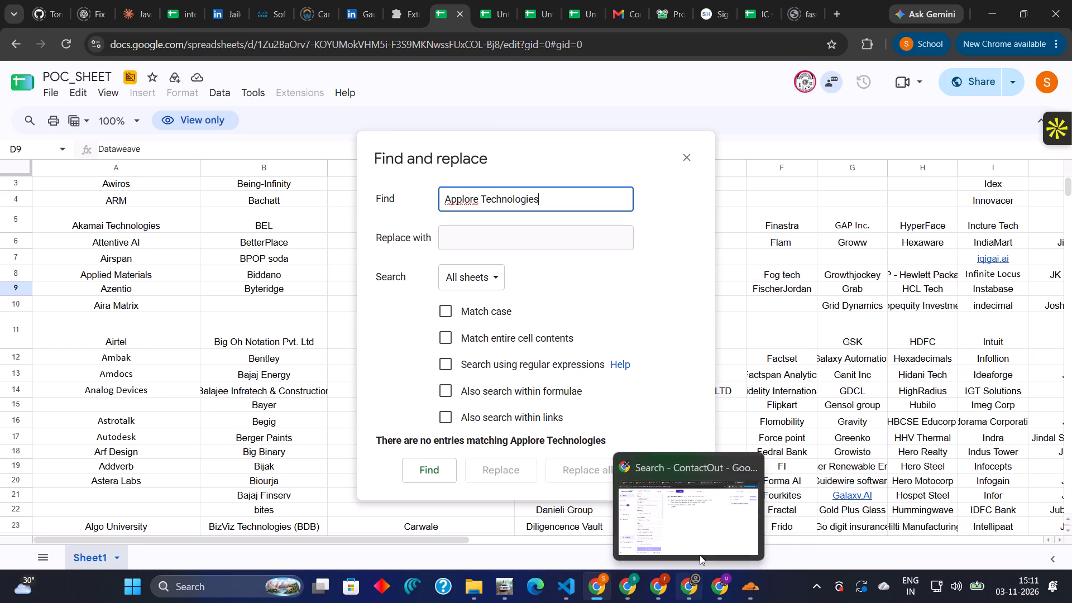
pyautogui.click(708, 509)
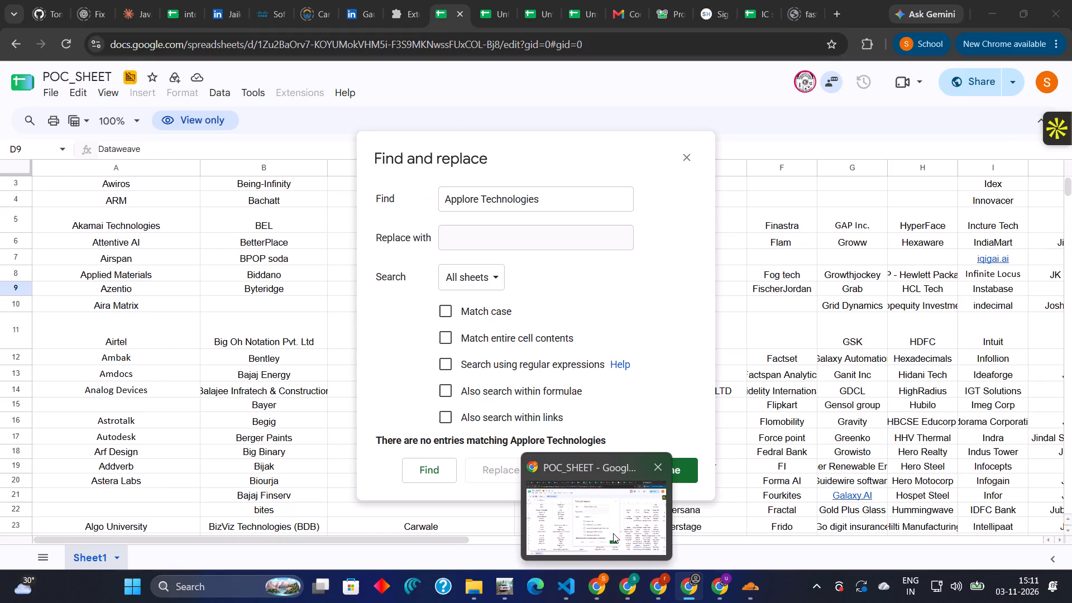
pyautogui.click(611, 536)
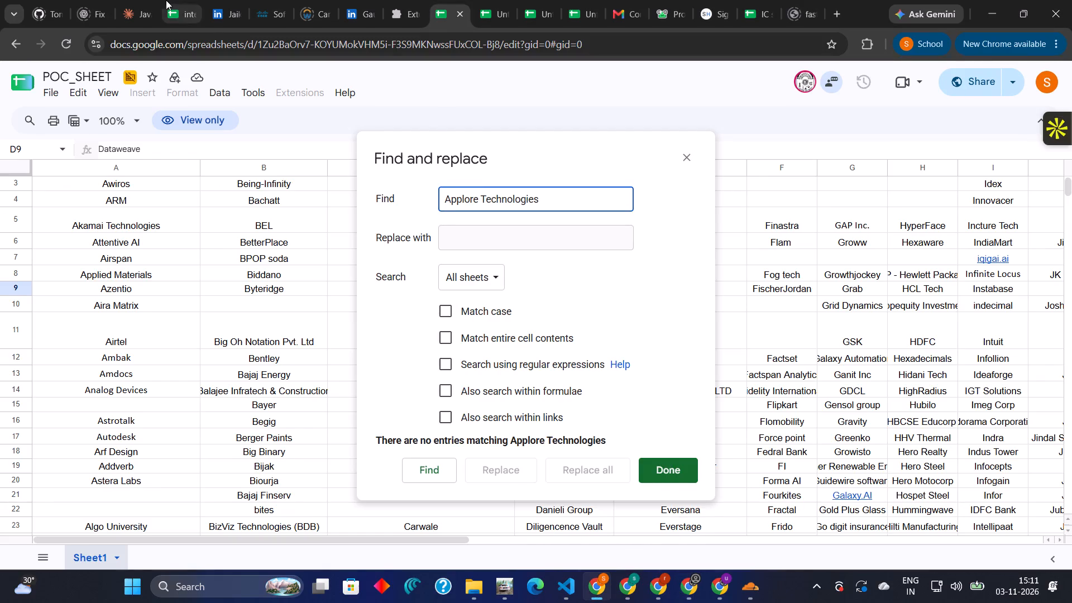
# Return to the internship data spreadsheet and select cell C1013, which holds the Applore Technologies recruiter's phone number.
pyautogui.click(166, 0)
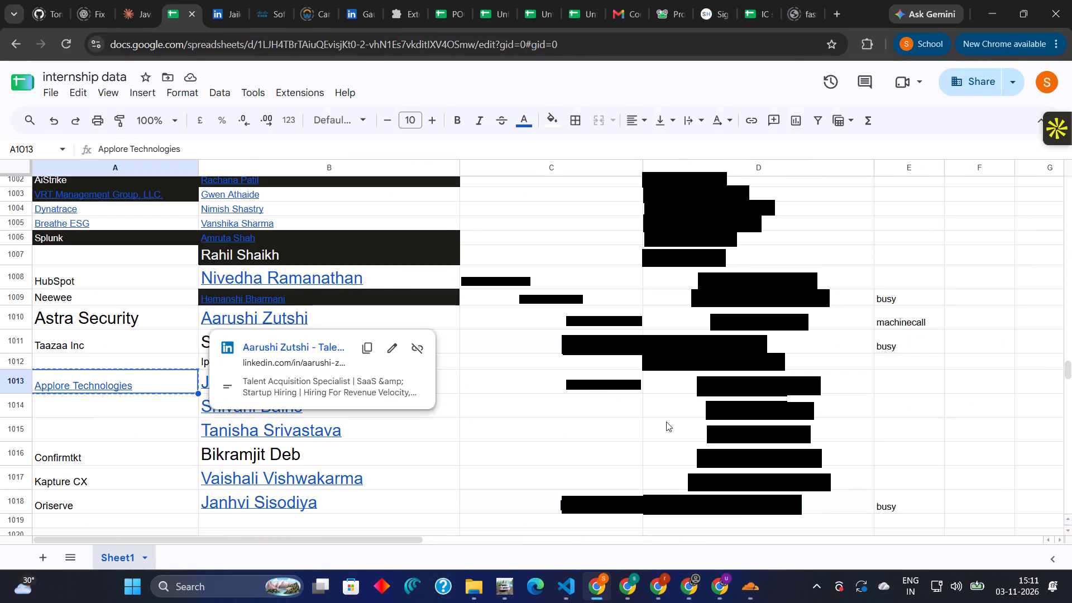
pyautogui.click(624, 380)
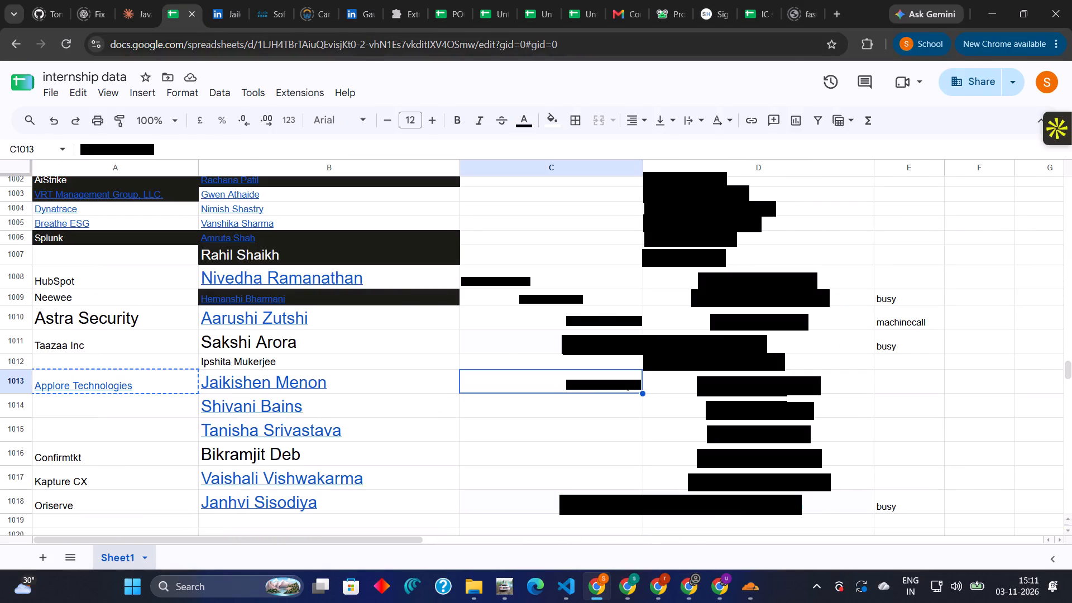
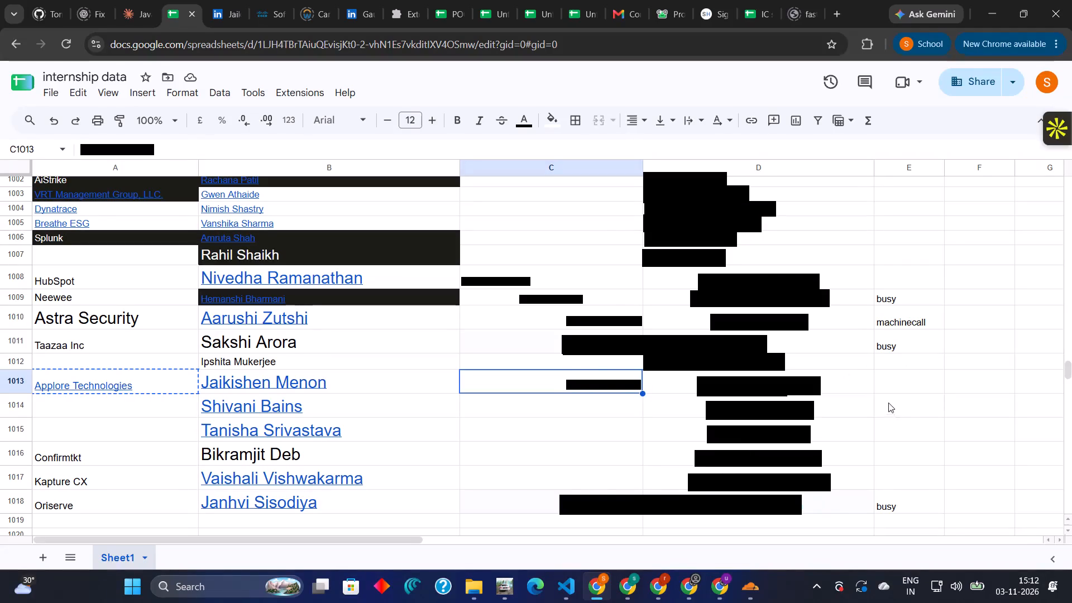
# Enter "left" as the call status for the Applore Technologies recruiter in cell E1013.
pyautogui.click(888, 371)
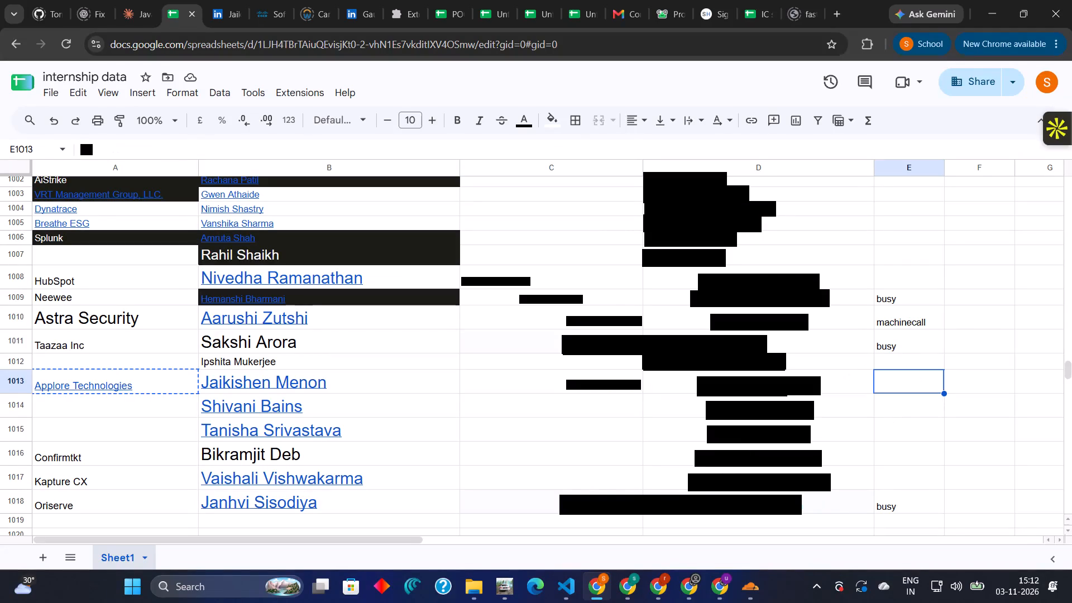
pyautogui.write('left')
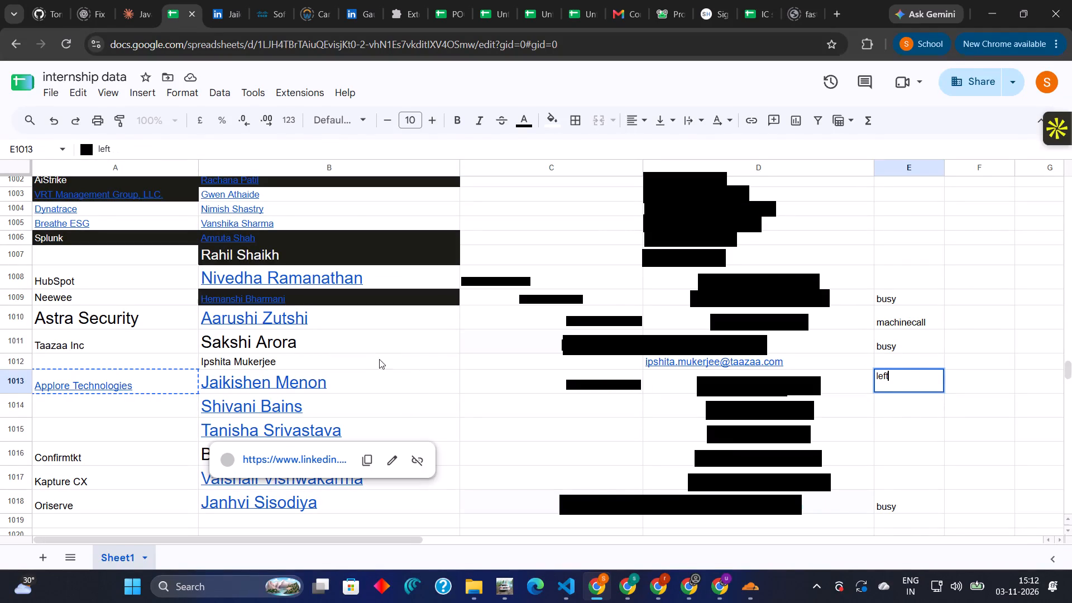
# Copy the recruiter's name from cell B1013 and examine the Experience section of that recruiter's open LinkedIn profile.
pyautogui.click(377, 382)
pyautogui.hotkey('ctrl', 'c')
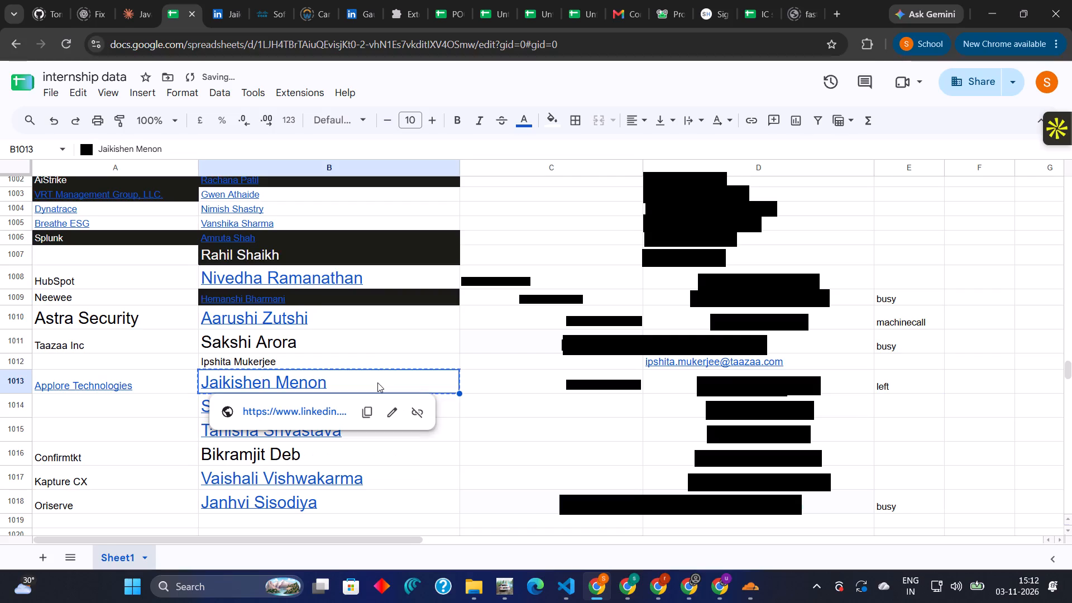
pyautogui.click(237, 0)
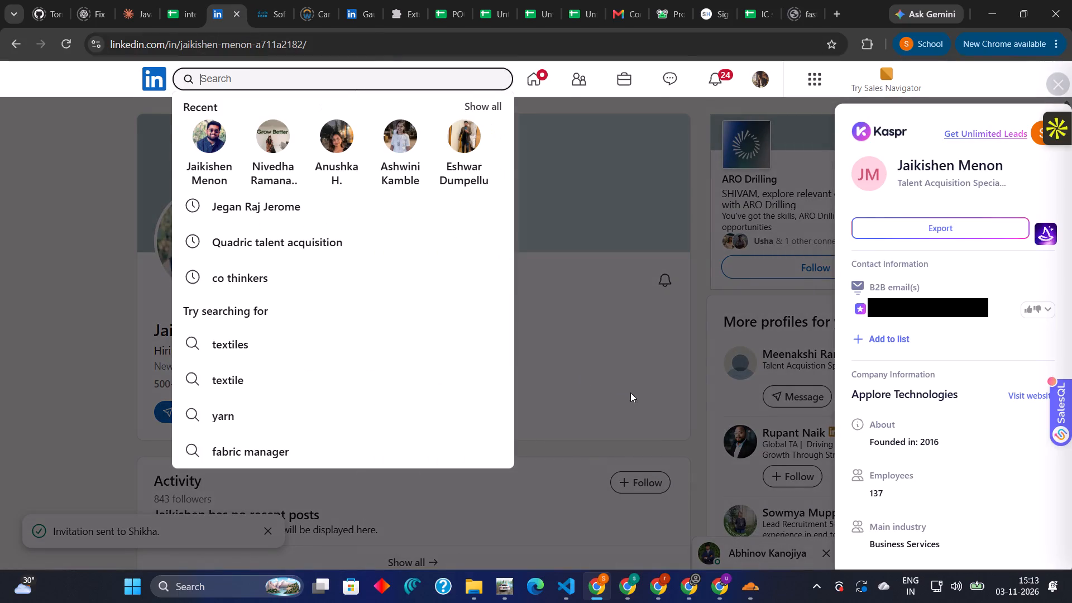
pyautogui.click(630, 393)
pyautogui.scroll(-4, 630, 393)
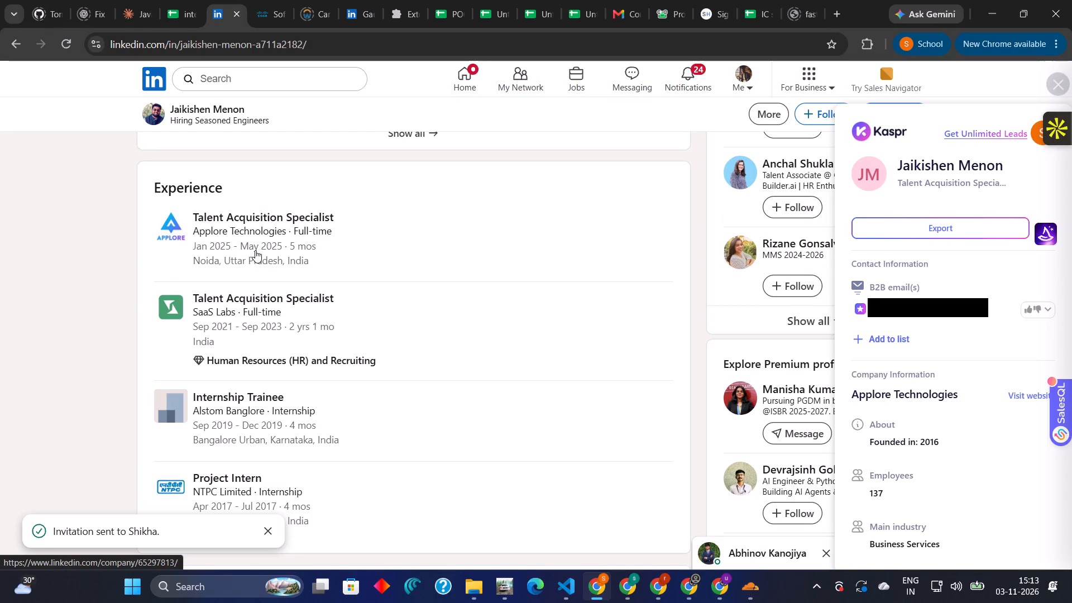
# Copy the recruiter's name from cell B1014, open the matching Applore senior talent partner's LinkedIn profile and examine its Experience section.
pyautogui.click(192, 3)
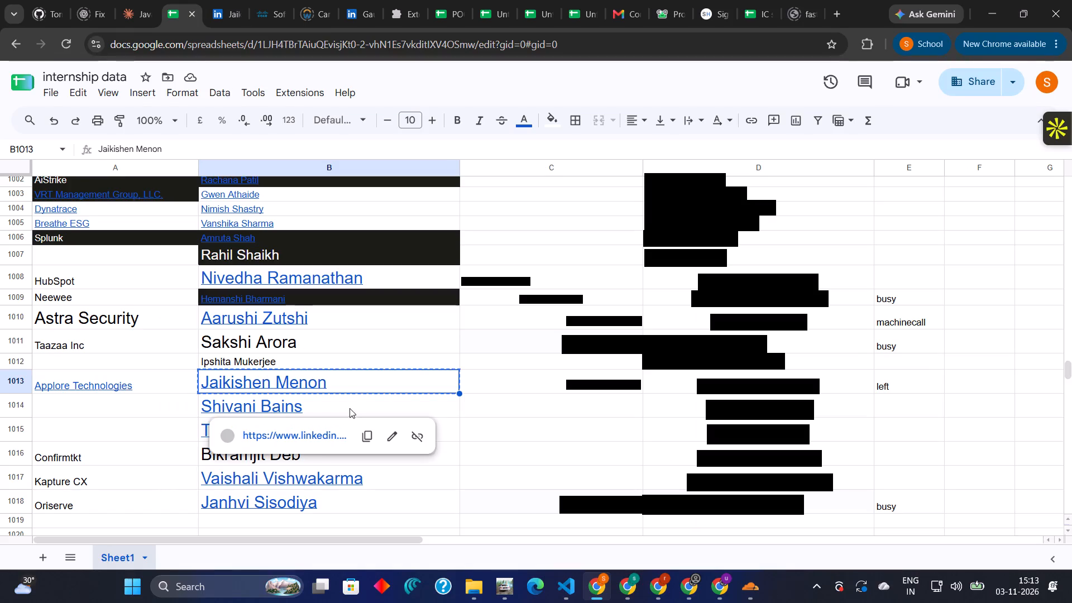
pyautogui.click(351, 410)
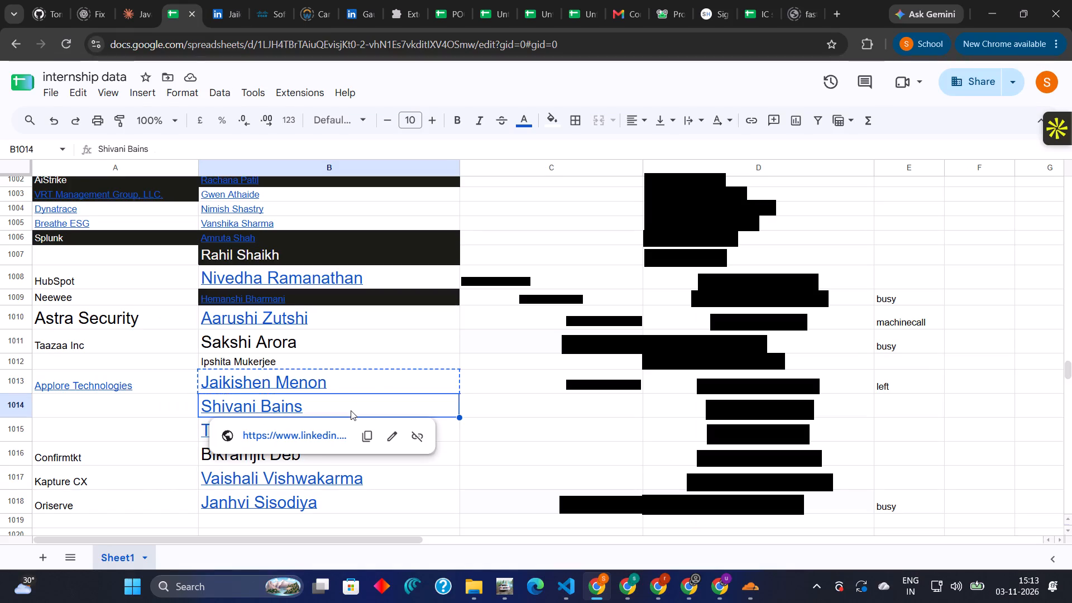
pyautogui.hotkey('ctrl', 'c')
pyautogui.click(235, 0)
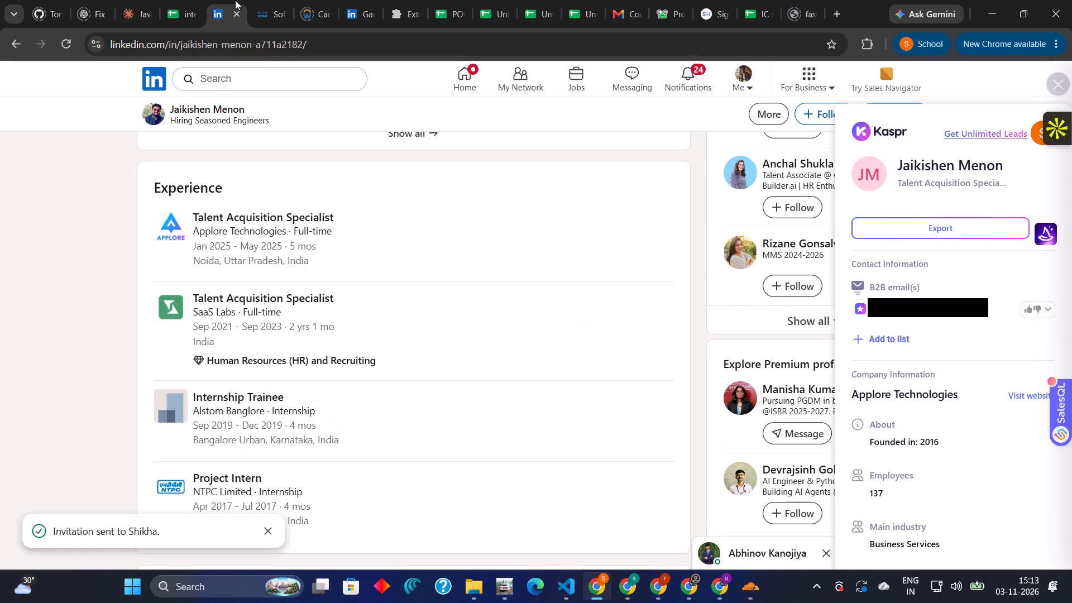
pyautogui.click(252, 76)
pyautogui.hotkey('ctrl', 'v')
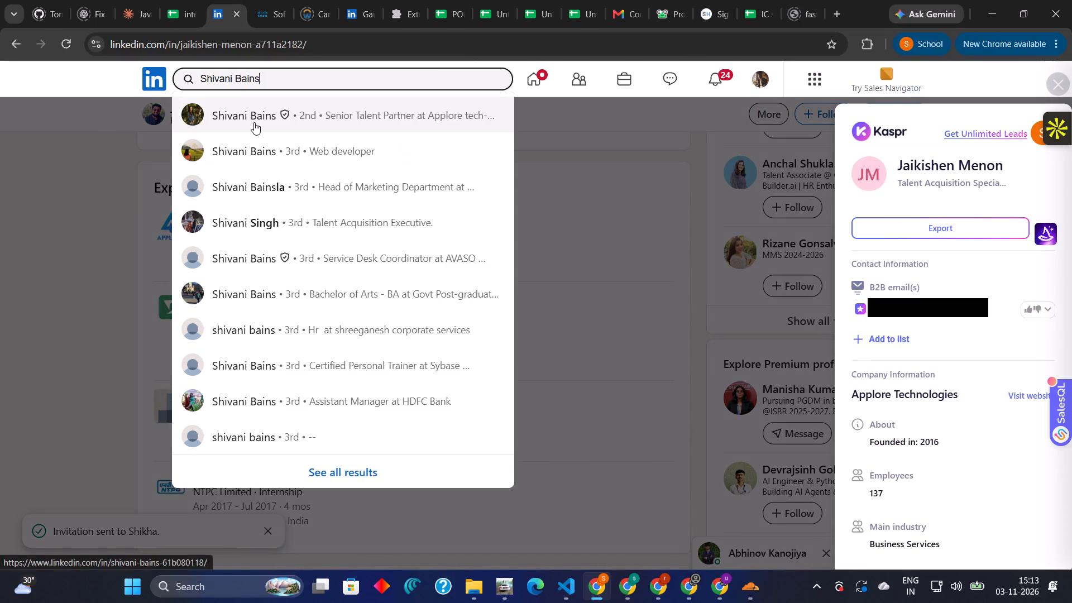
pyautogui.click(254, 122)
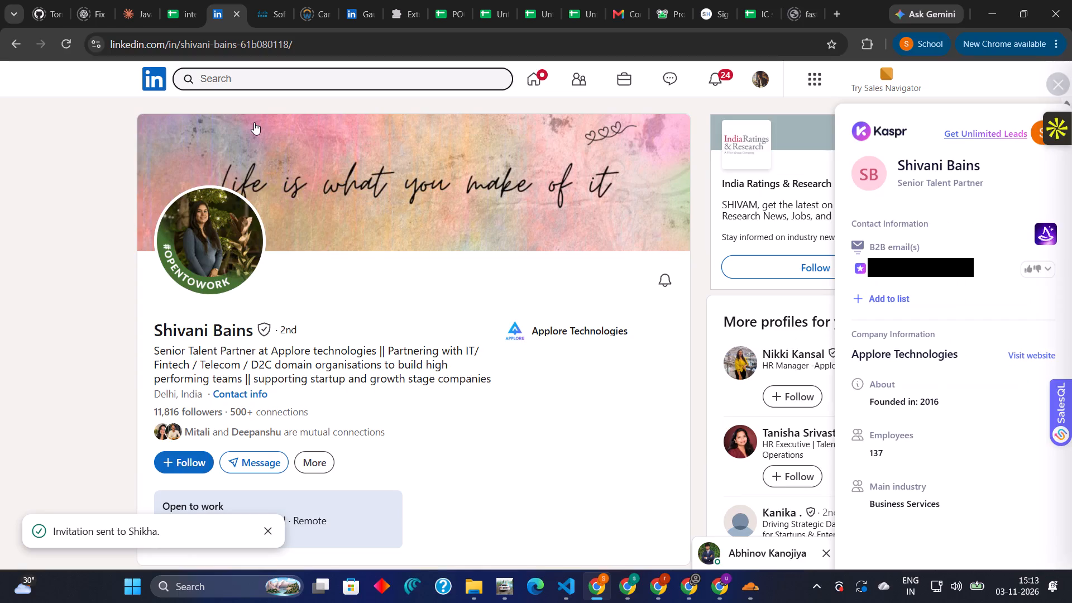
pyautogui.scroll(-1, 372, 323)
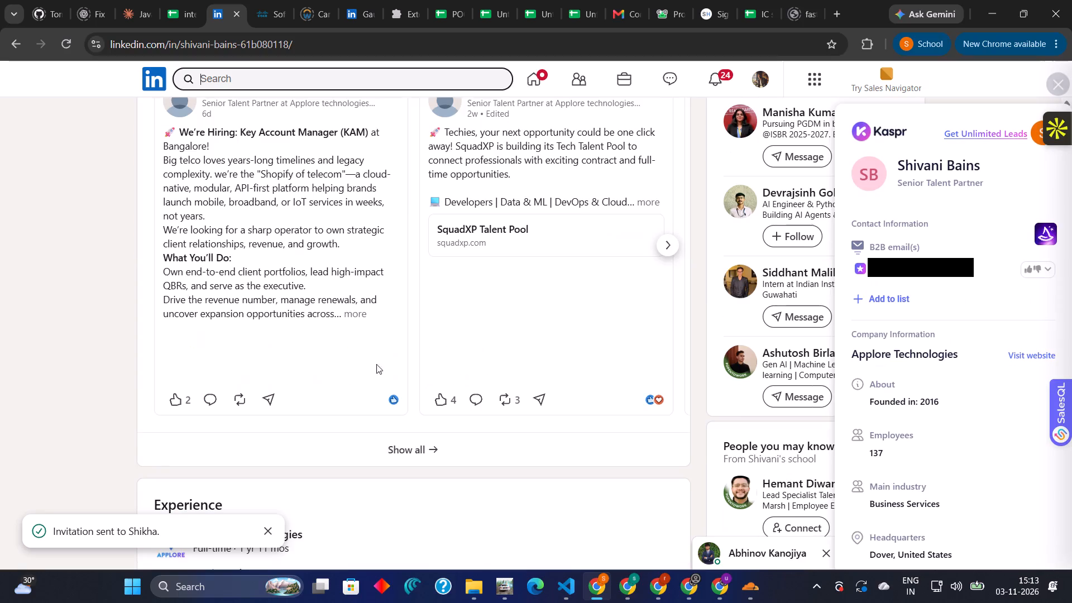
pyautogui.scroll(1, 386, 444)
pyautogui.scroll(-1, 386, 444)
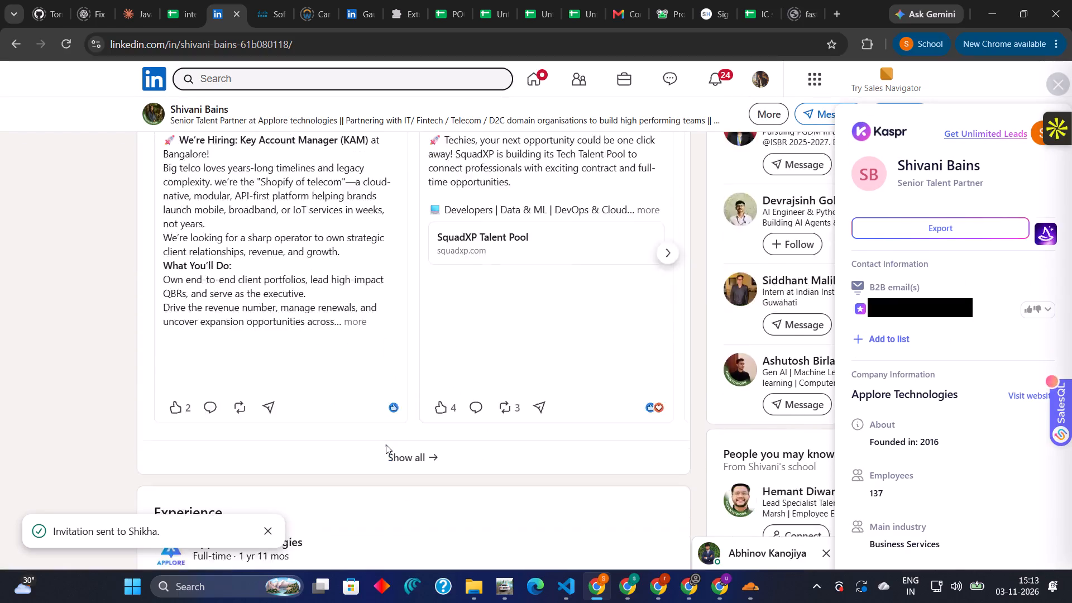
pyautogui.scroll(-4, 386, 444)
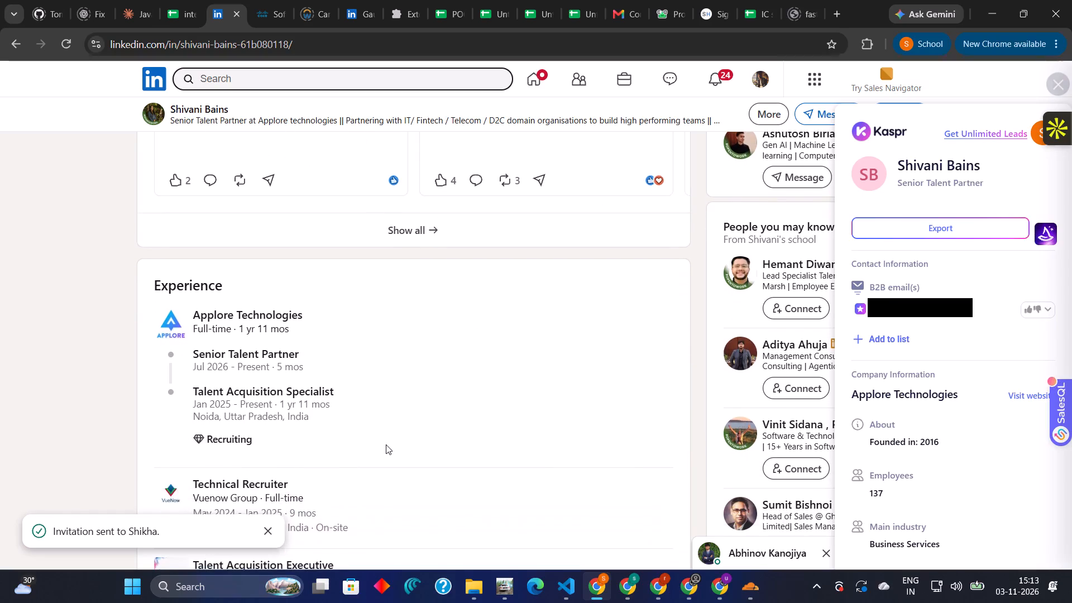
pyautogui.scroll(-1, 386, 444)
pyautogui.scroll(6, 387, 387)
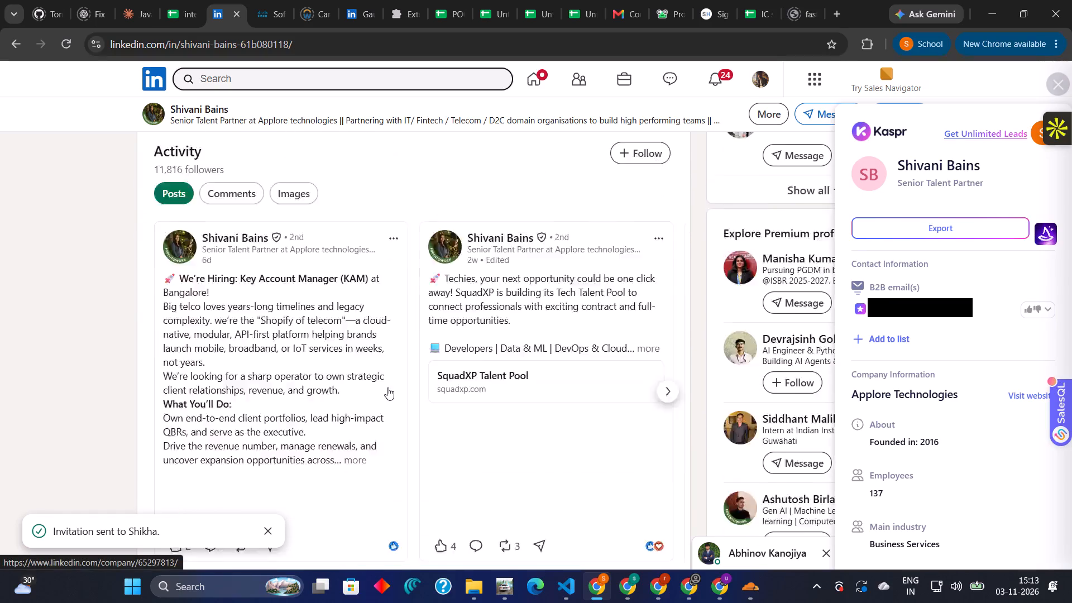
pyautogui.scroll(5, 387, 387)
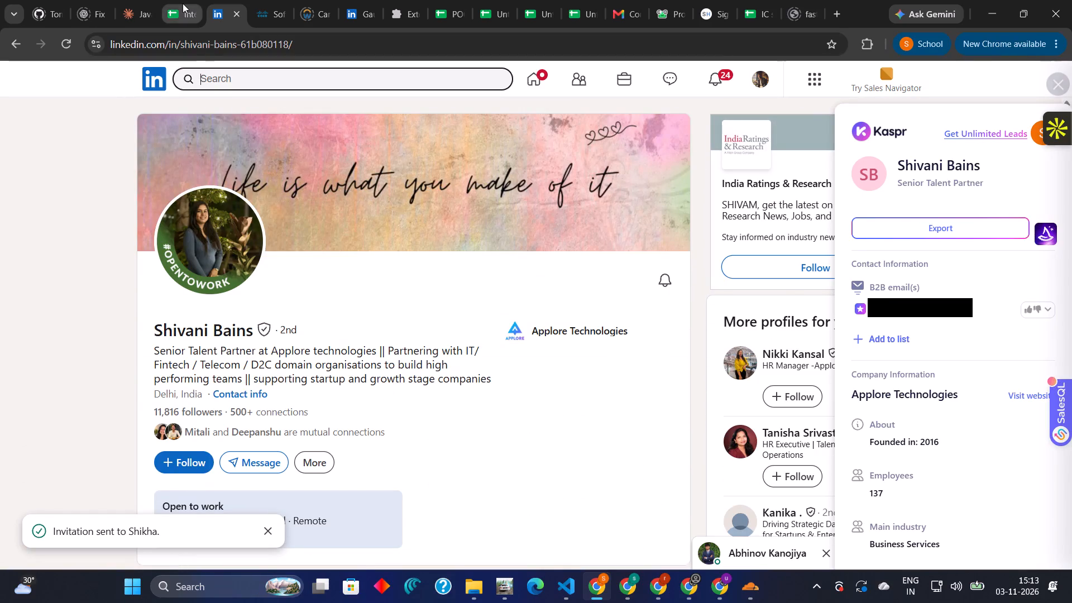
pyautogui.click(183, 3)
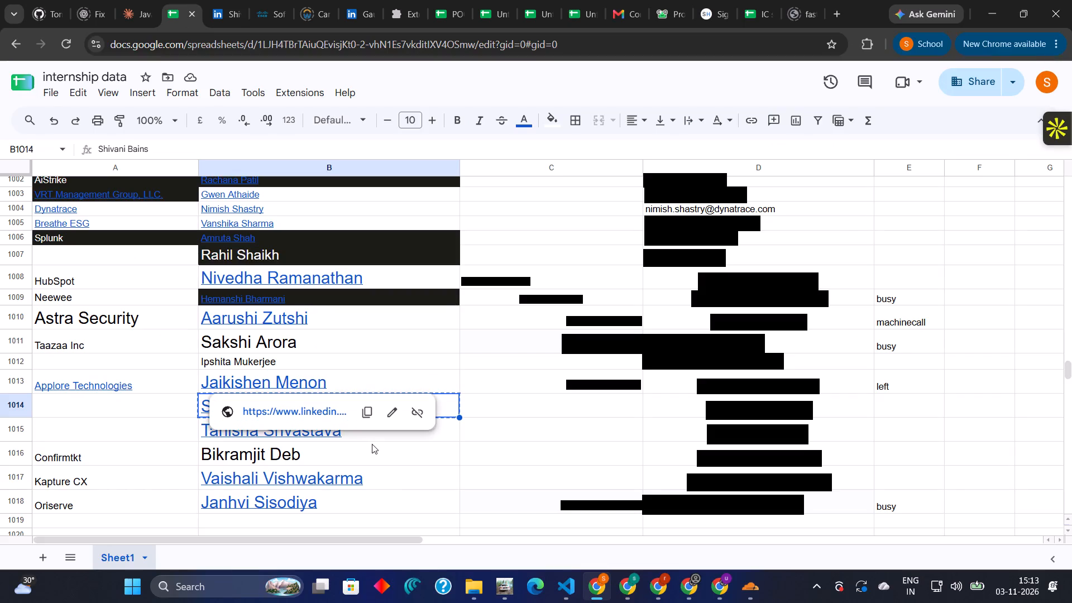
pyautogui.click(425, 429)
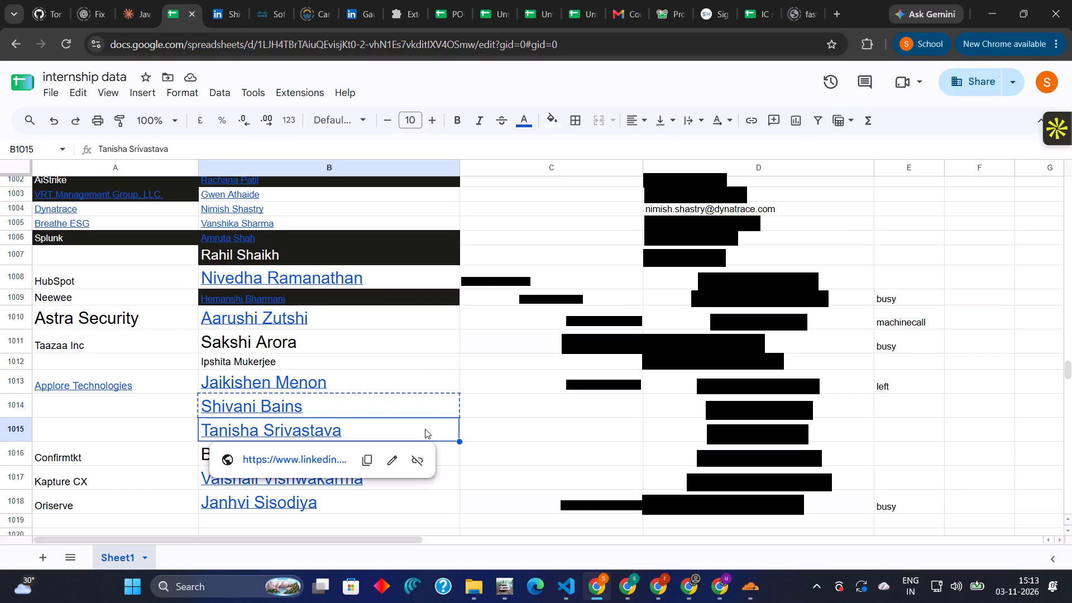
pyautogui.hotkey('ctrl', 'c')
pyautogui.click(221, 0)
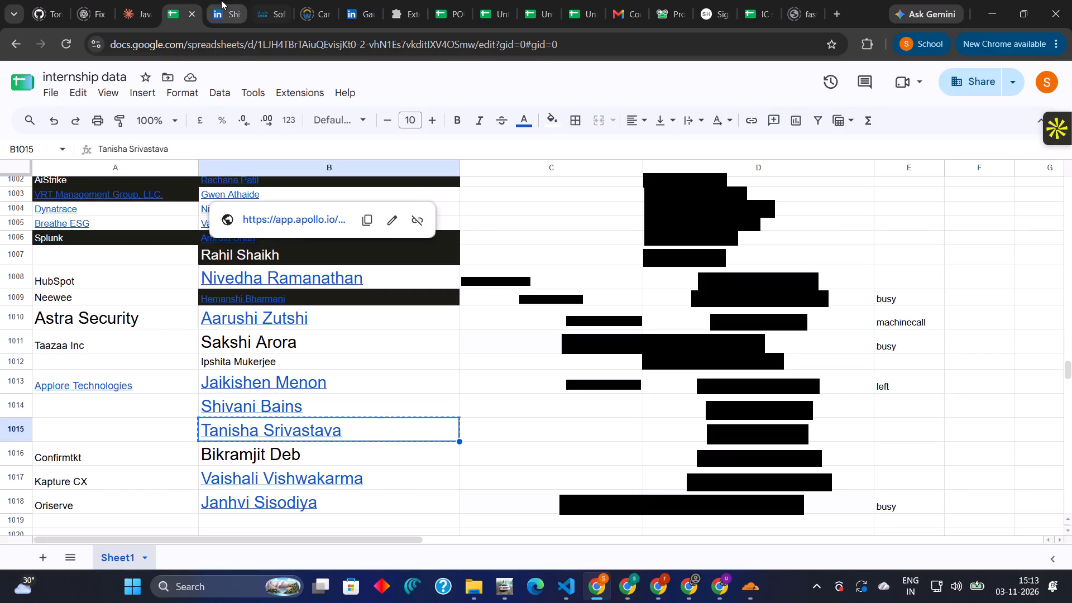
pyautogui.click(250, 78)
pyautogui.hotkey('ctrl', 'v')
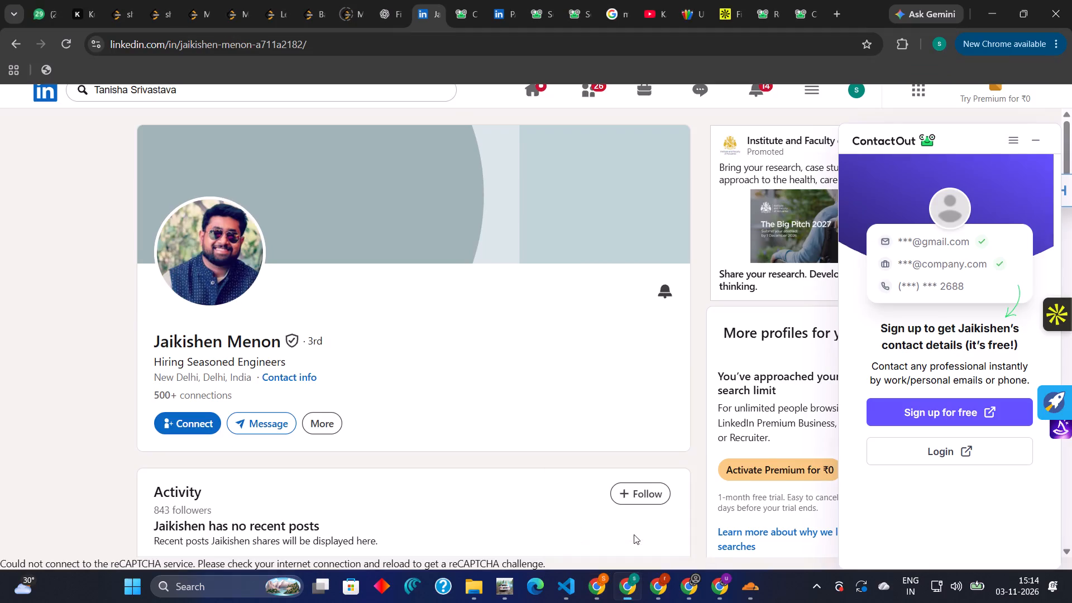
pyautogui.press('space')
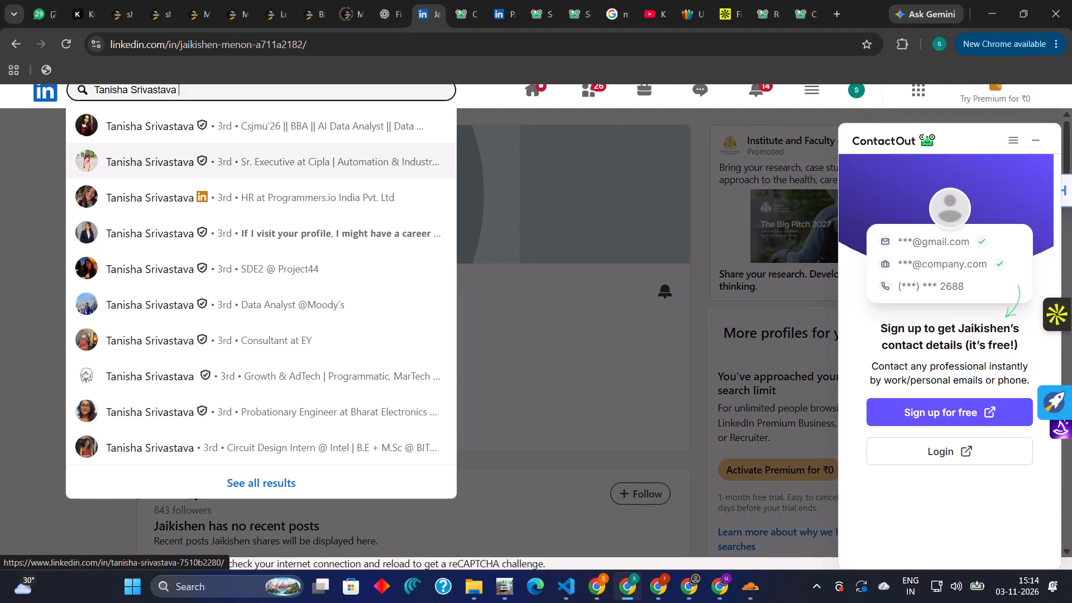
pyautogui.write('app')
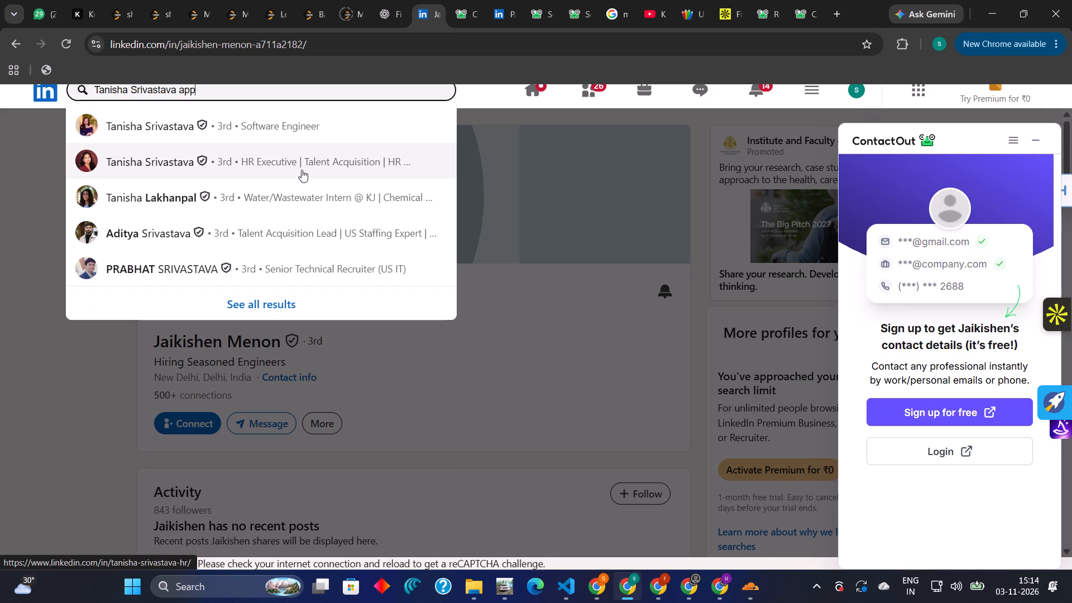
pyautogui.click(301, 170)
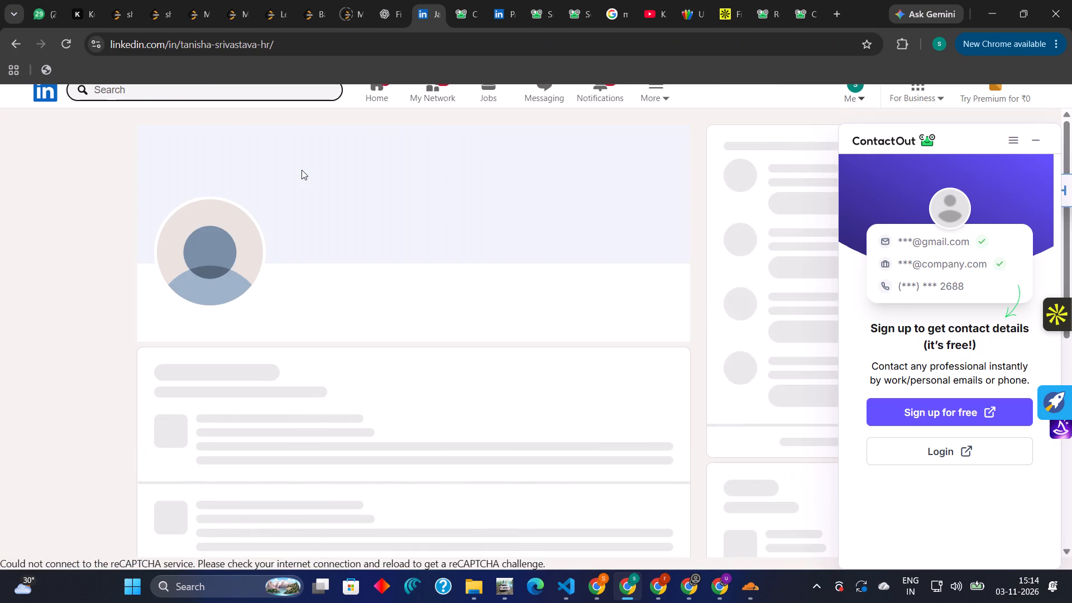
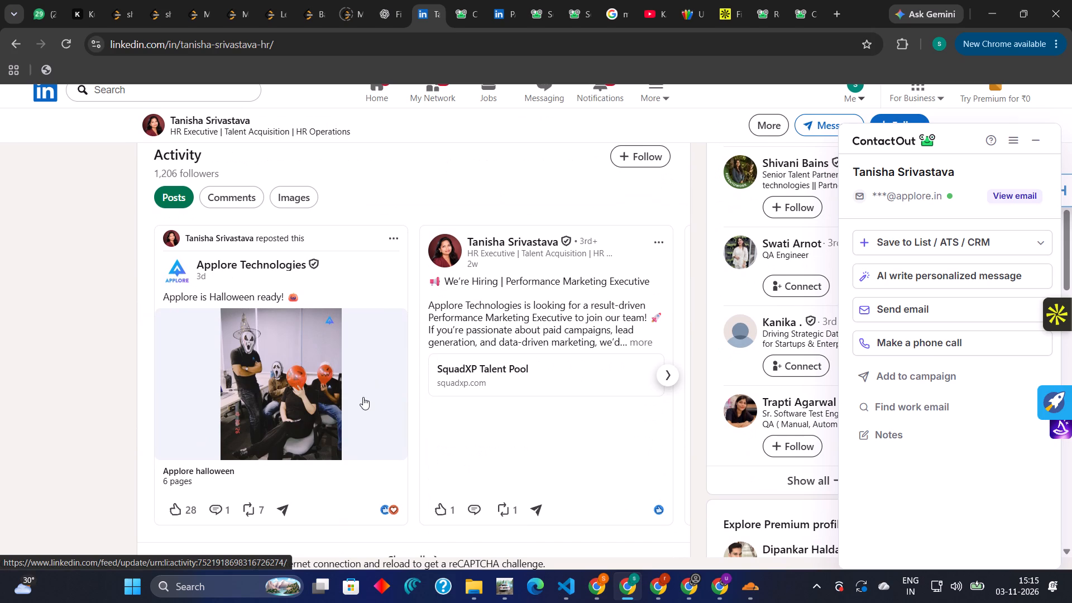
# Examine the Experience section of the Applore HR Executive's open LinkedIn profile.
pyautogui.scroll(-4, 363, 397)
pyautogui.scroll(1, 363, 397)
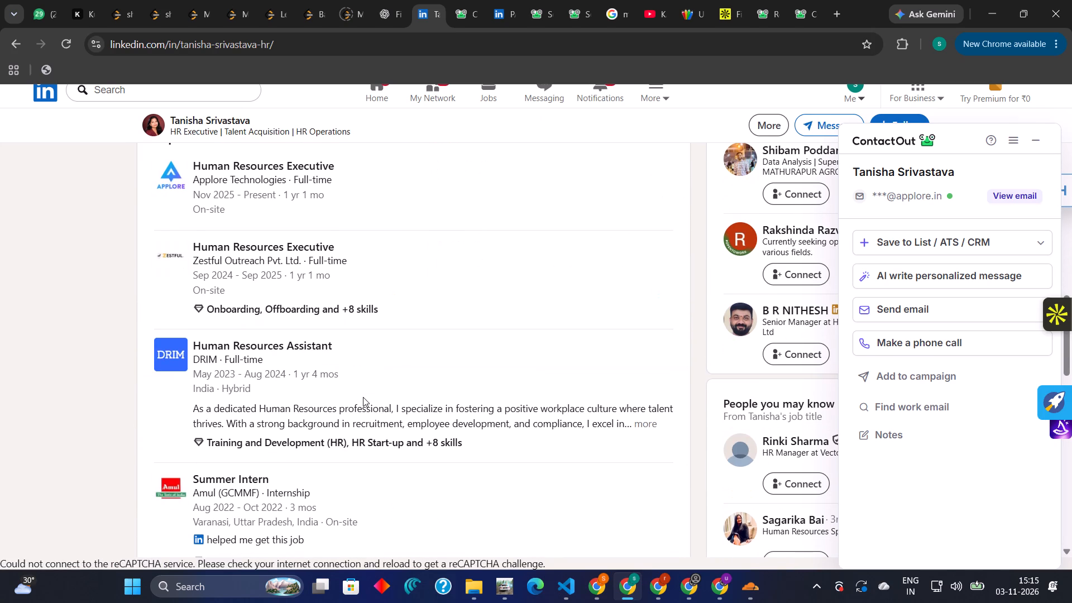
pyautogui.scroll(6, 363, 397)
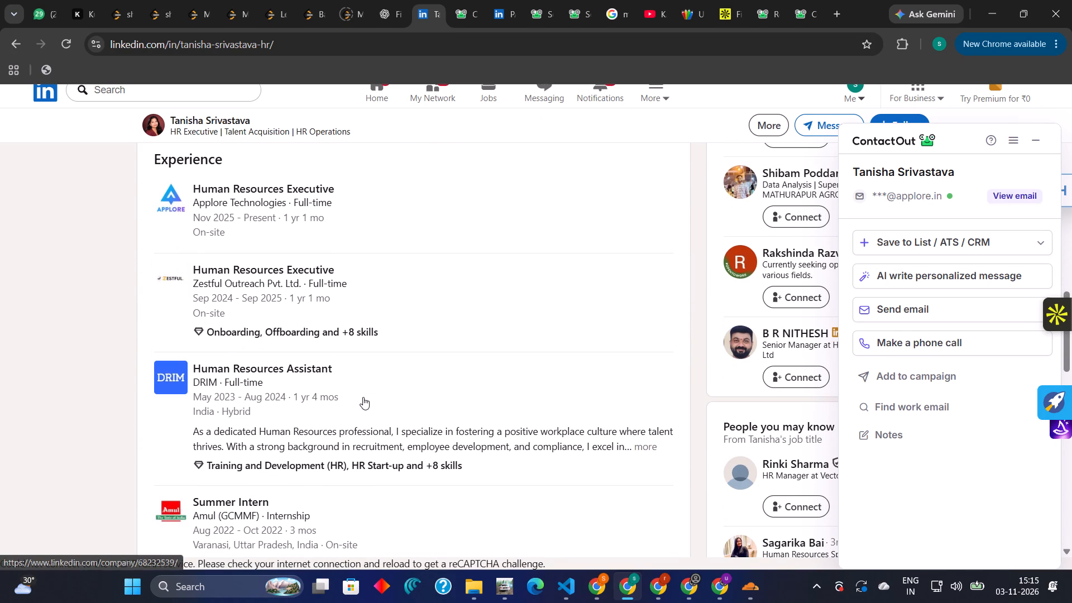
pyautogui.scroll(2, 363, 397)
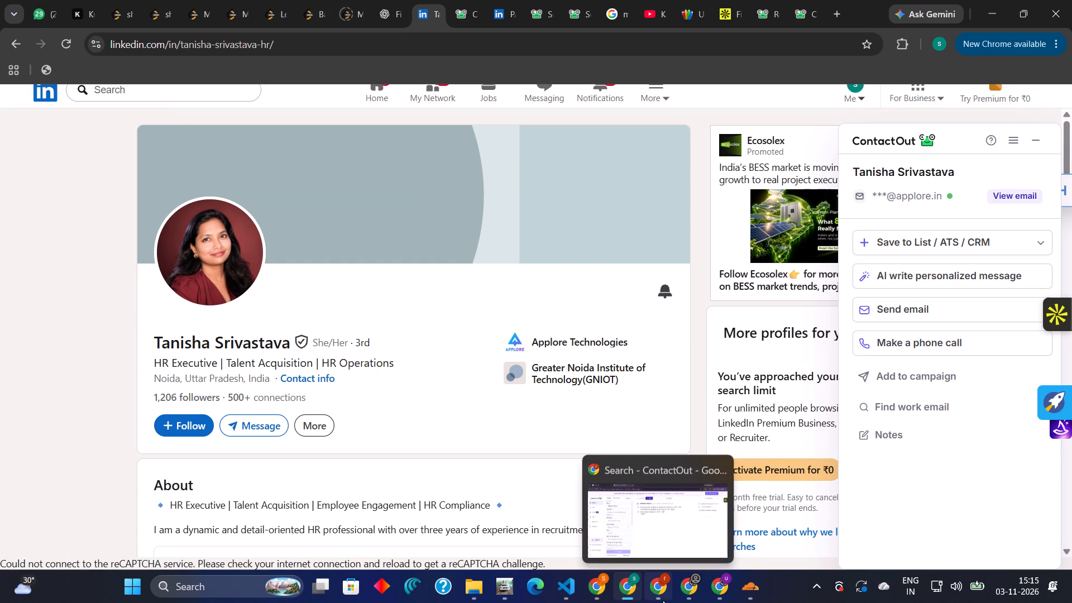
# Return to the internship data sheet and select the Oriserve recruiter's phone number in cell C1018.
pyautogui.click(699, 537)
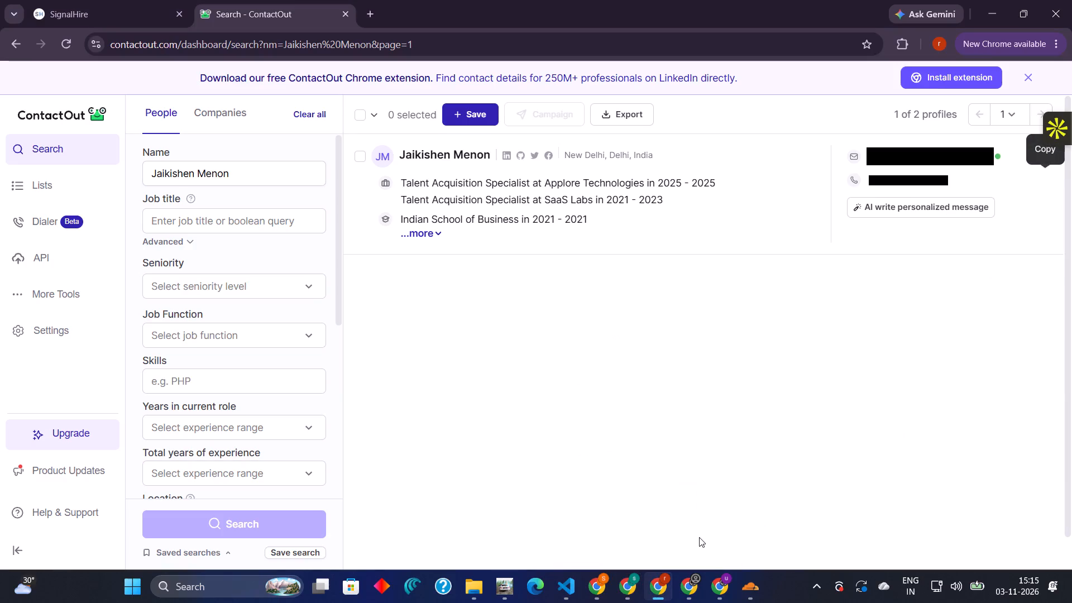
pyautogui.click(712, 547)
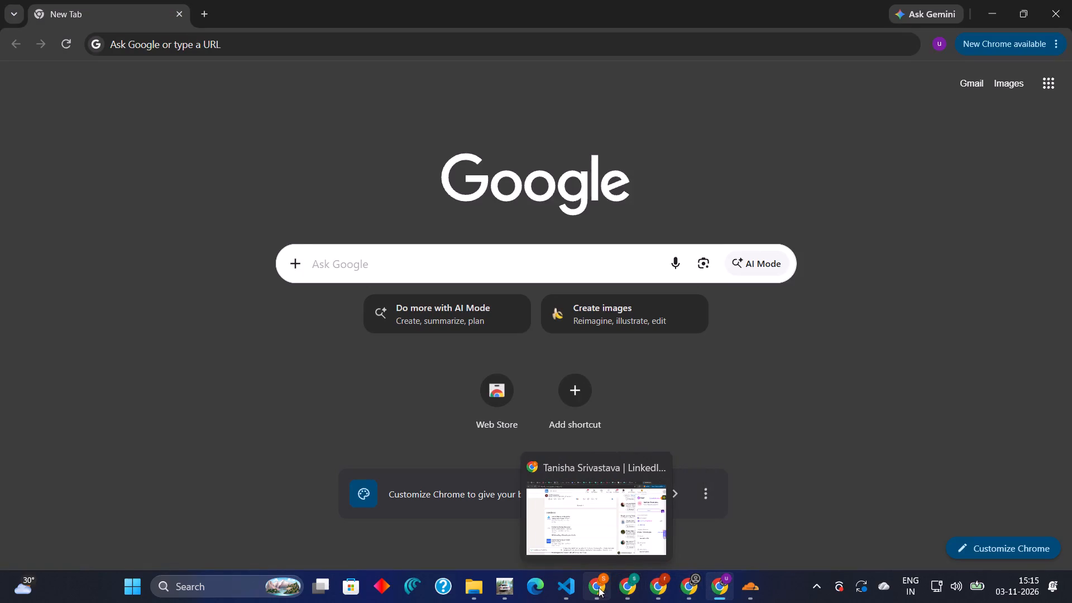
pyautogui.click(612, 548)
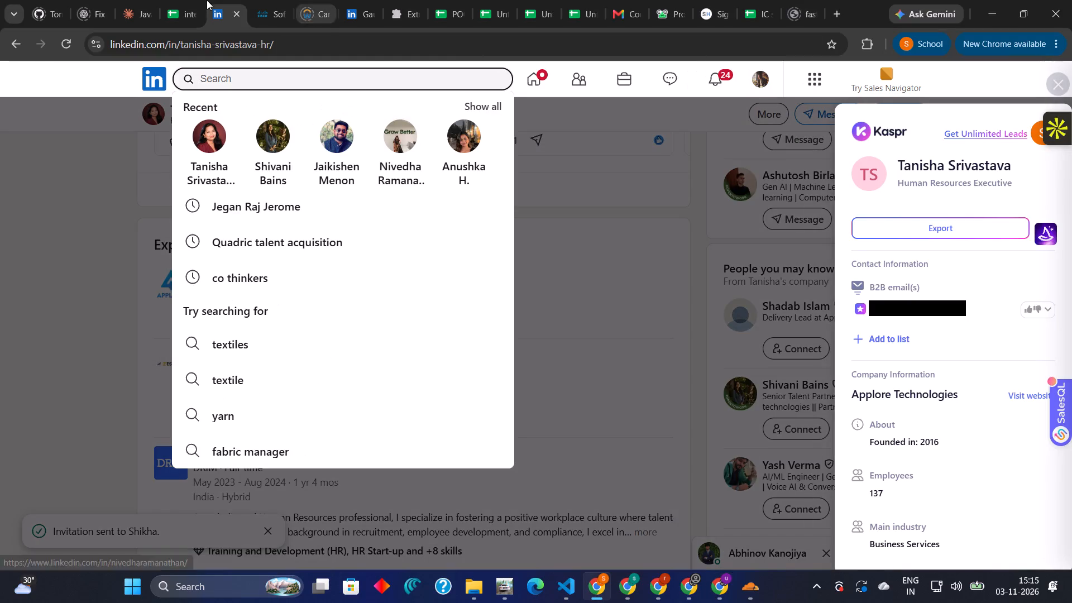
pyautogui.click(191, 0)
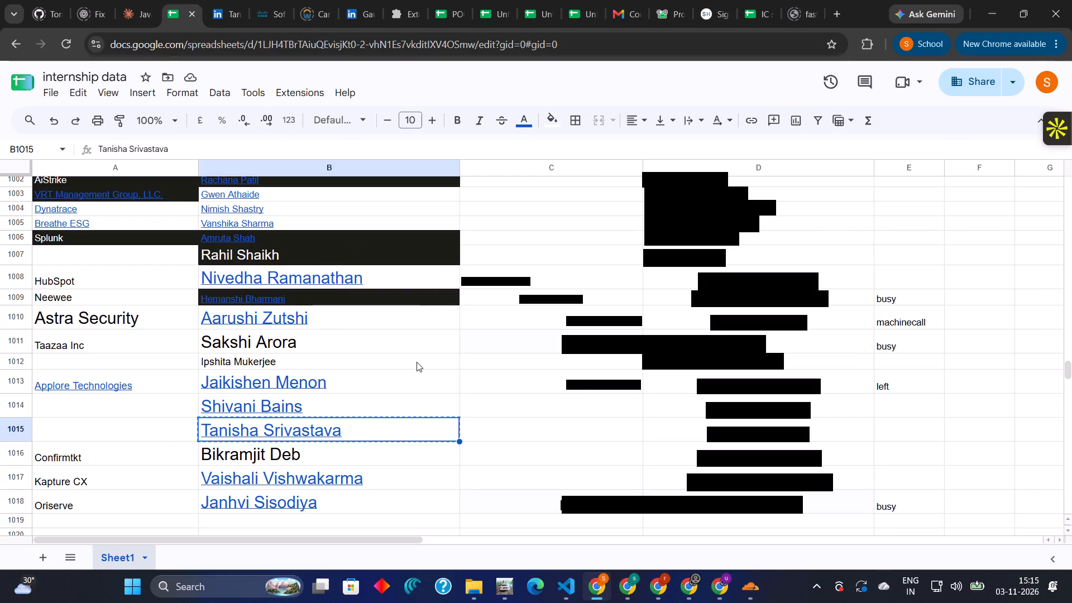
pyautogui.scroll(-1, 468, 451)
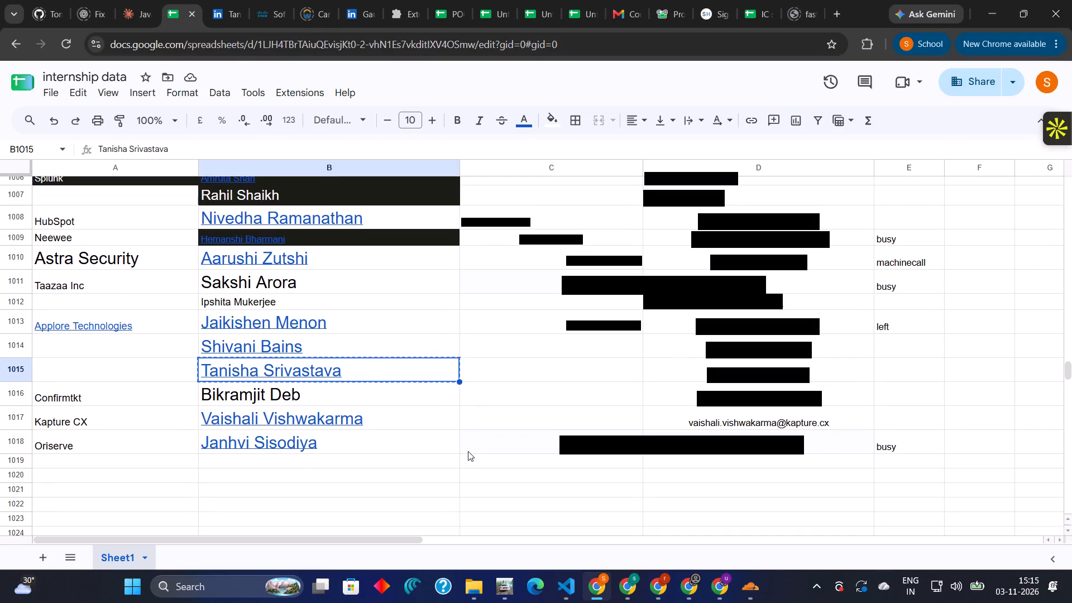
pyautogui.scroll(-1, 468, 451)
pyautogui.click(525, 452)
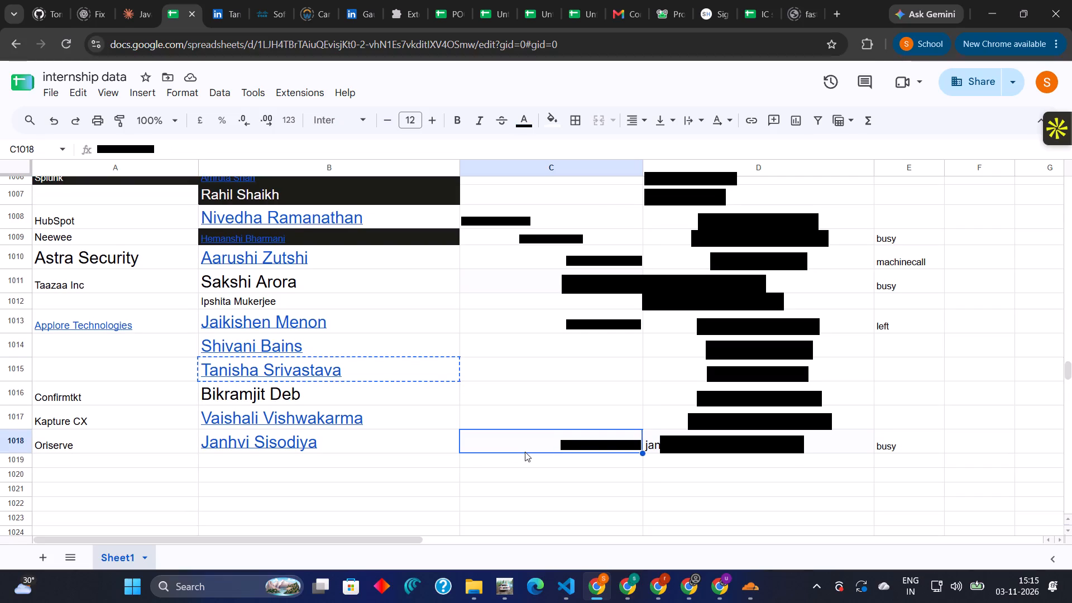
# Look back through the earlier recruiters' call statuses in internship data and select the Vetic recruiter's phone number in cell C949.
pyautogui.scroll(1, 525, 452)
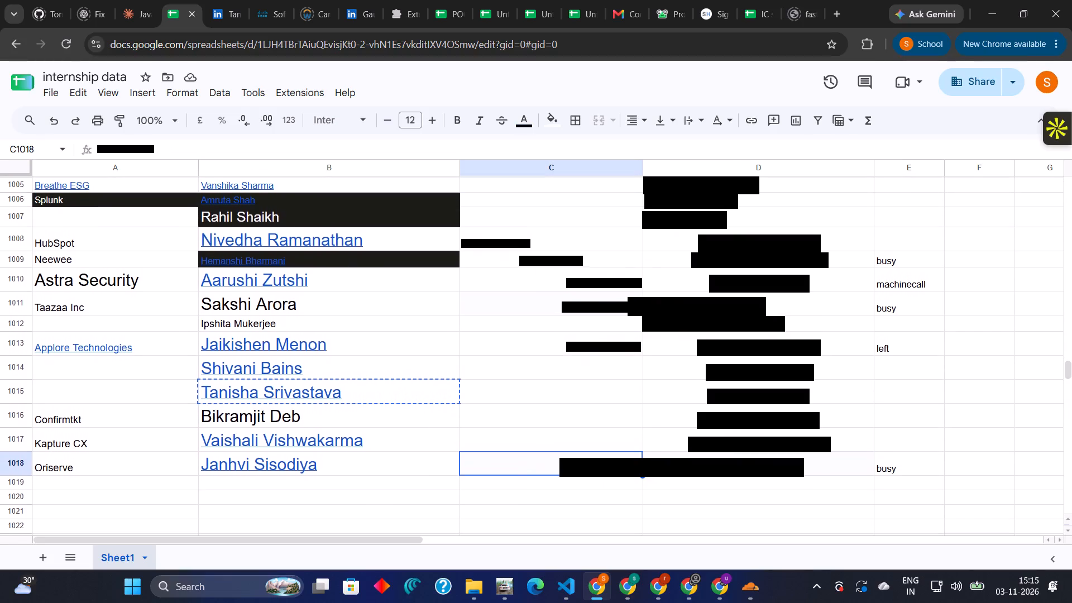
pyautogui.scroll(1, 525, 452)
pyautogui.scroll(6, 490, 352)
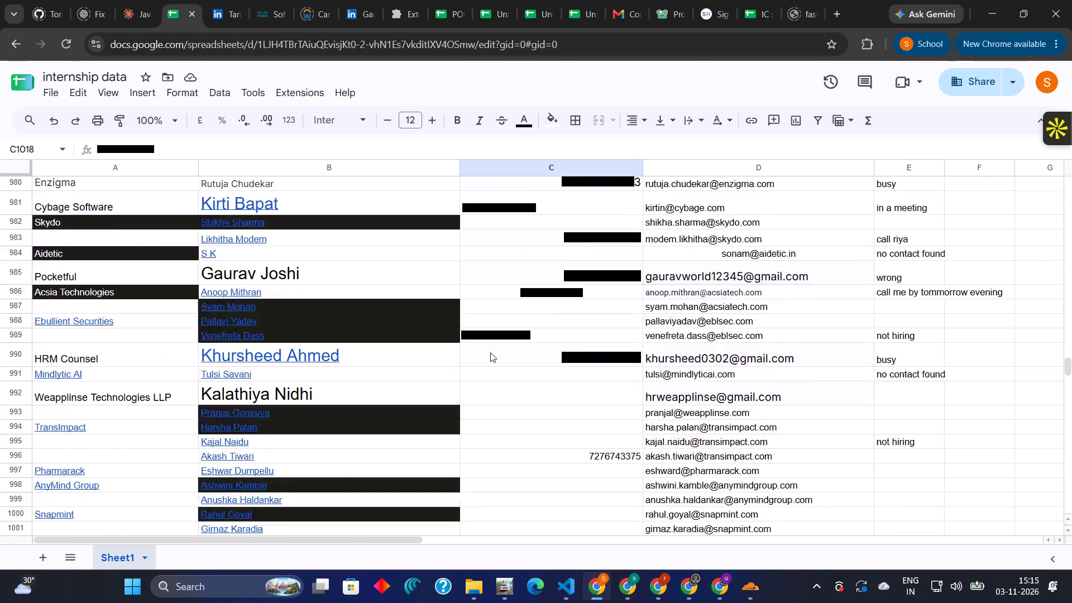
pyautogui.scroll(-1, 490, 352)
pyautogui.hscroll(1, 490, 352)
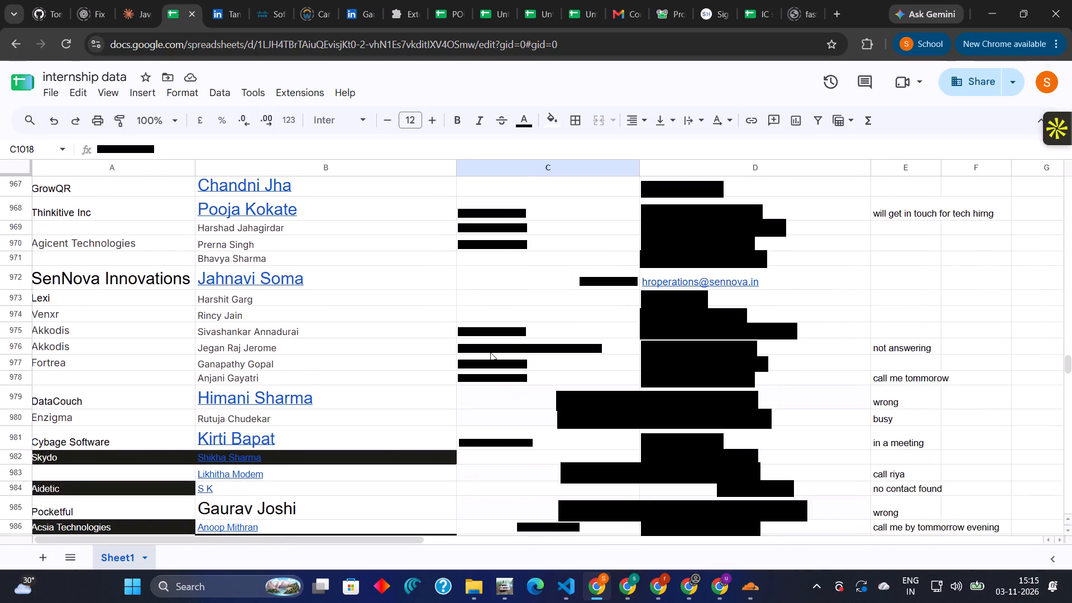
pyautogui.hscroll(1, 314, 453)
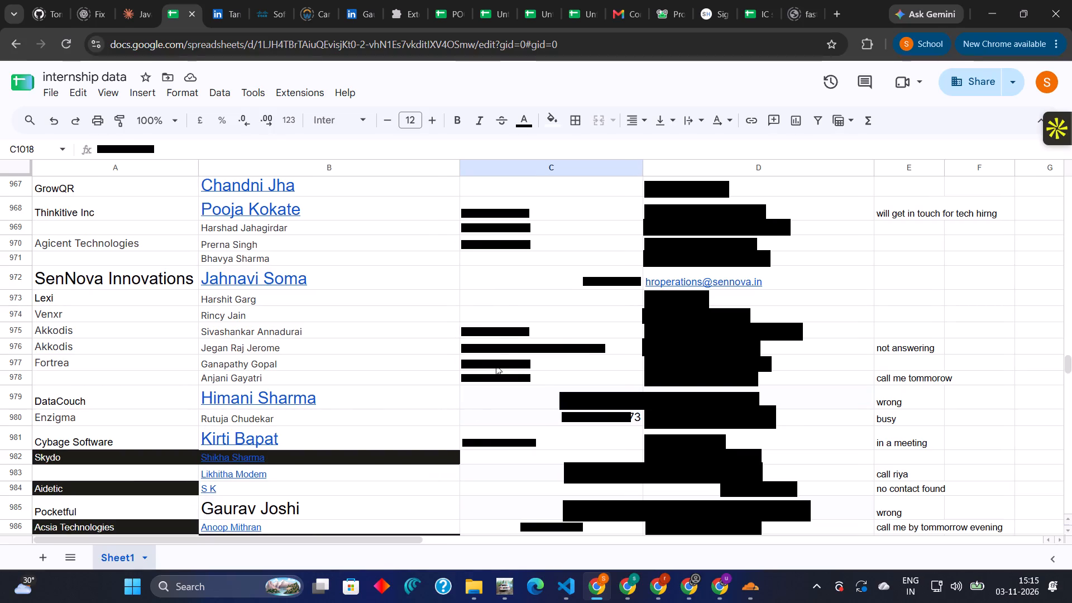
pyautogui.scroll(2, 491, 352)
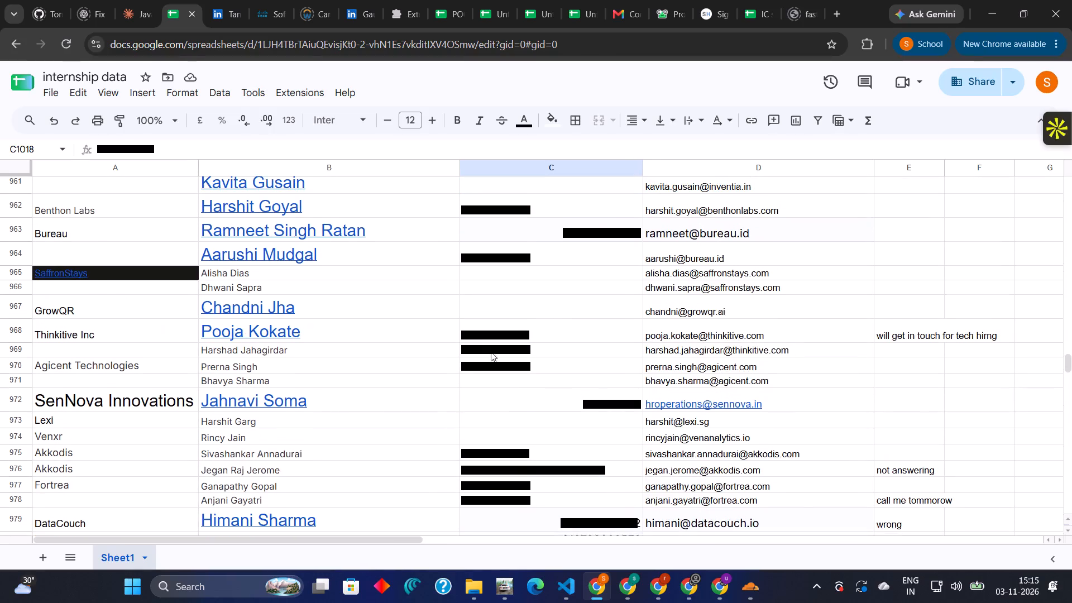
pyautogui.scroll(4, 491, 352)
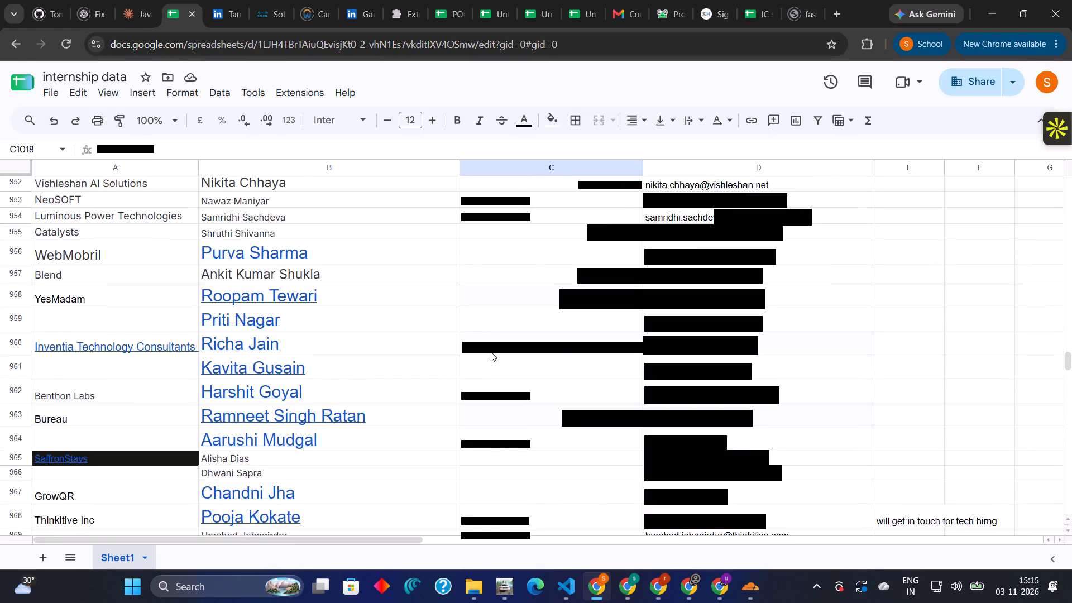
pyautogui.scroll(1, 491, 352)
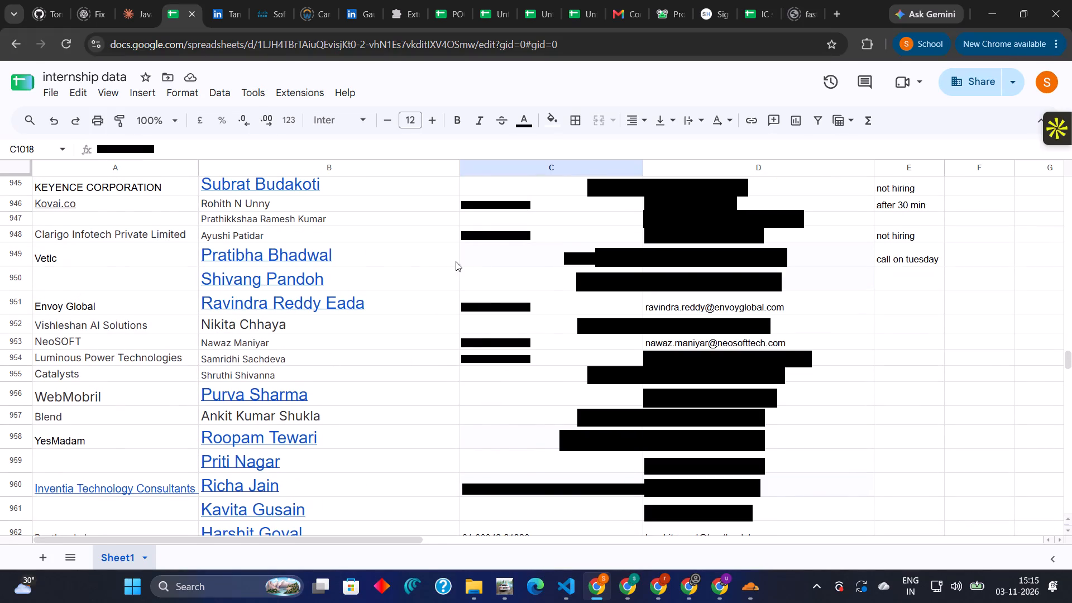
pyautogui.click(551, 262)
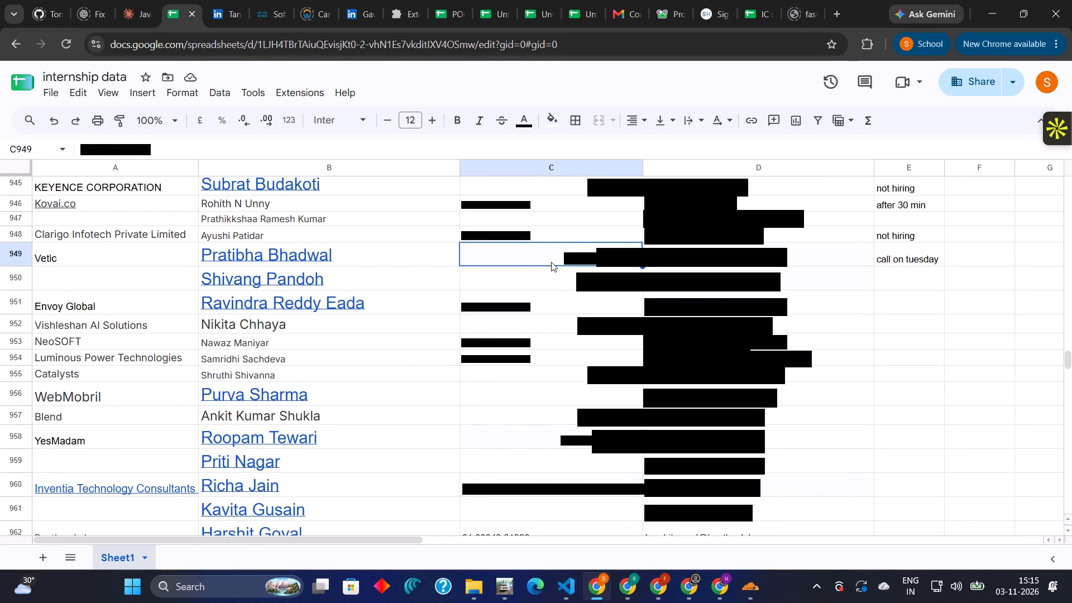
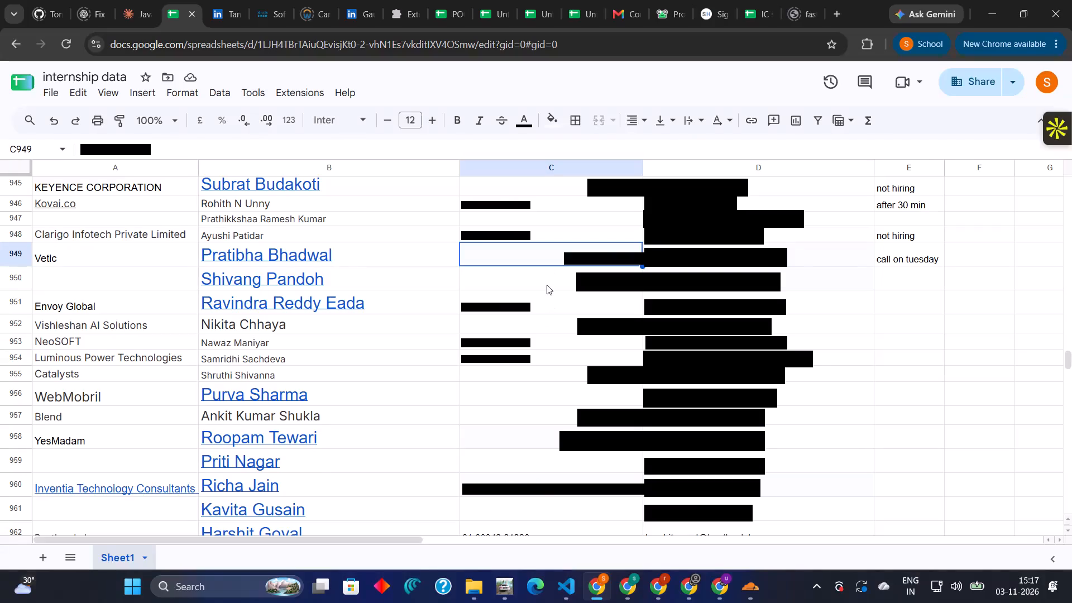
# Select the phone number in cell C950 of internship data, in the row just below the Vetic recruiter.
pyautogui.click(547, 286)
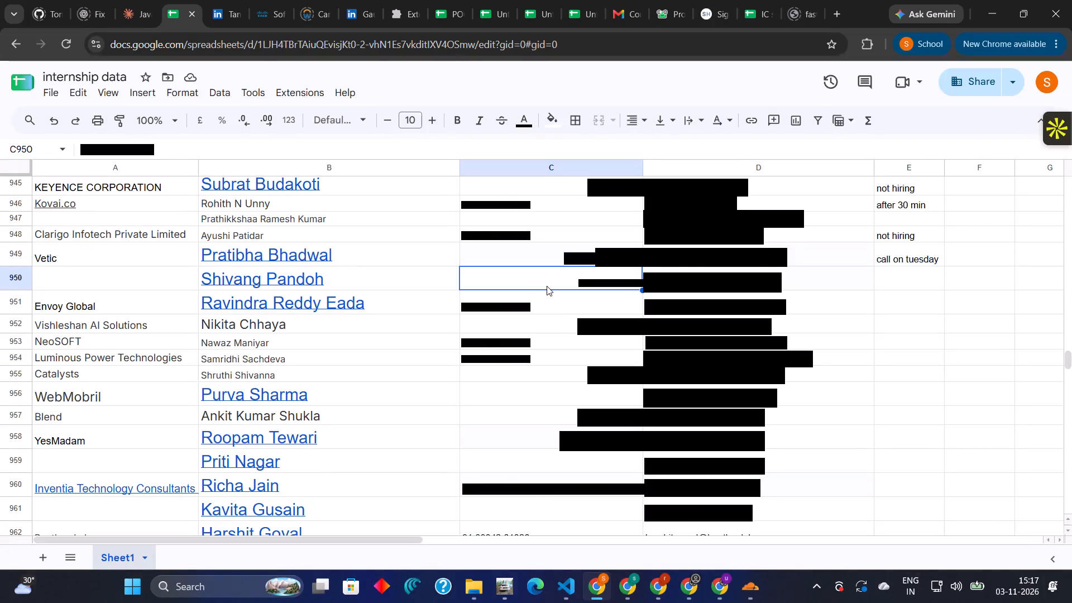
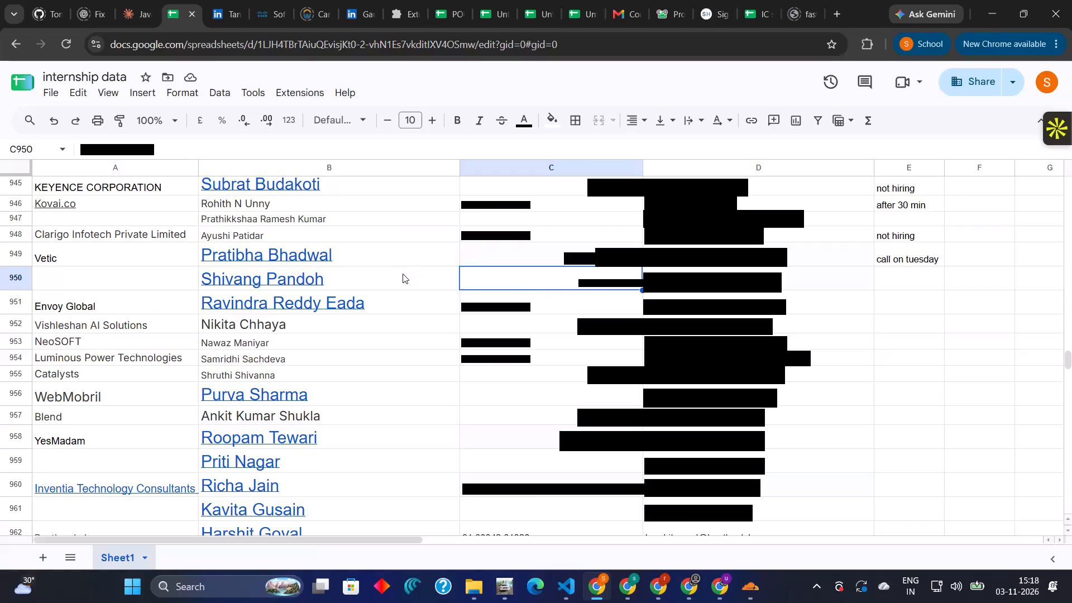
# Look up the recruiter from cell B950 of internship data on LinkedIn, check their profile, and return to the sheet.
pyautogui.click(358, 274)
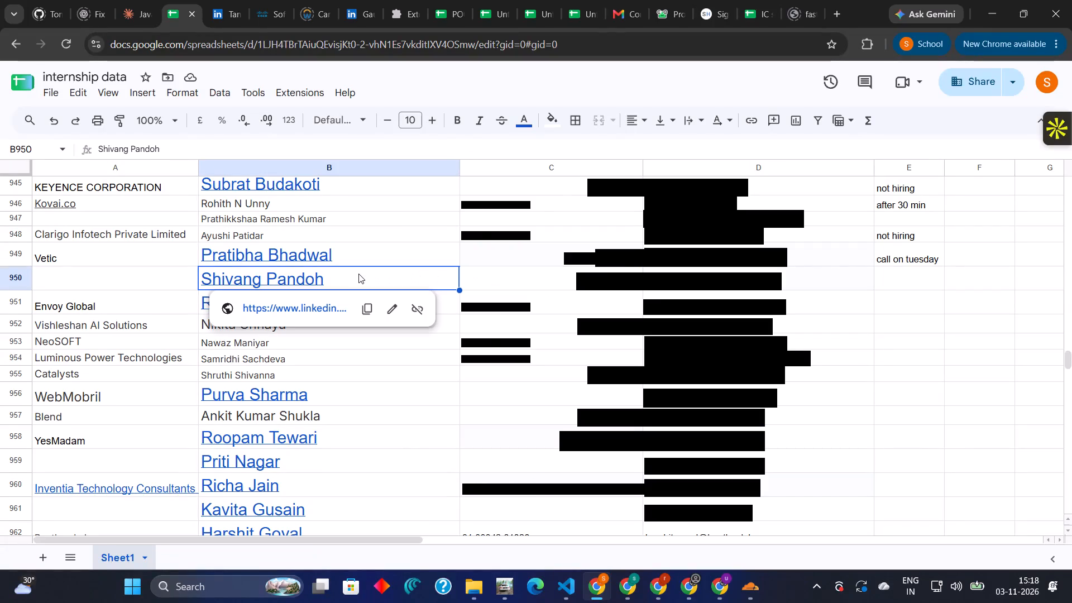
pyautogui.hotkey('ctrl', 'c')
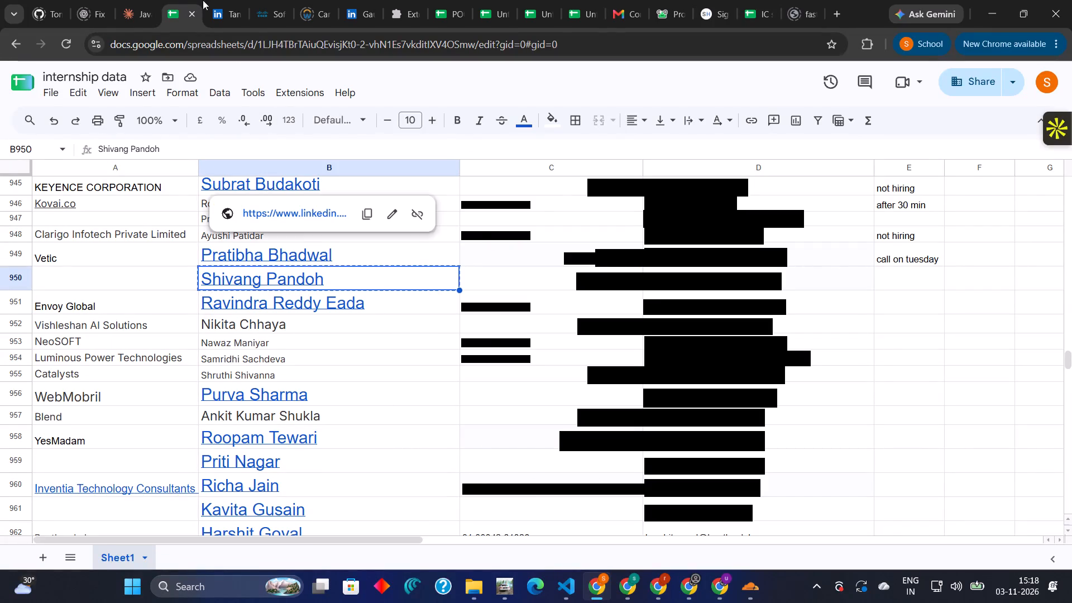
pyautogui.click(243, 14)
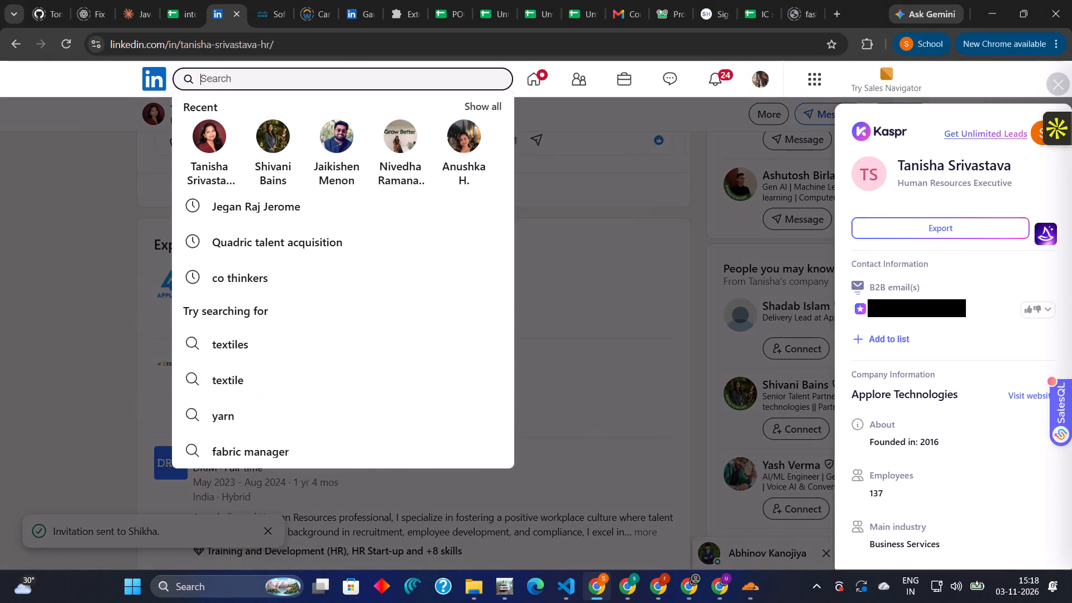
pyautogui.hotkey('ctrl', 'v')
pyautogui.click(267, 111)
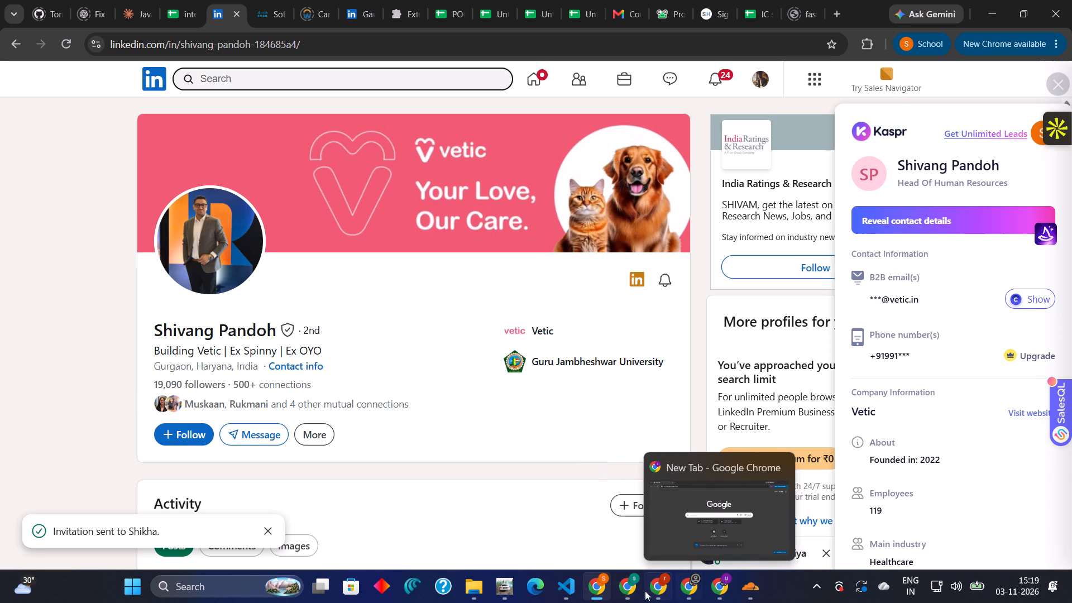
pyautogui.click(597, 538)
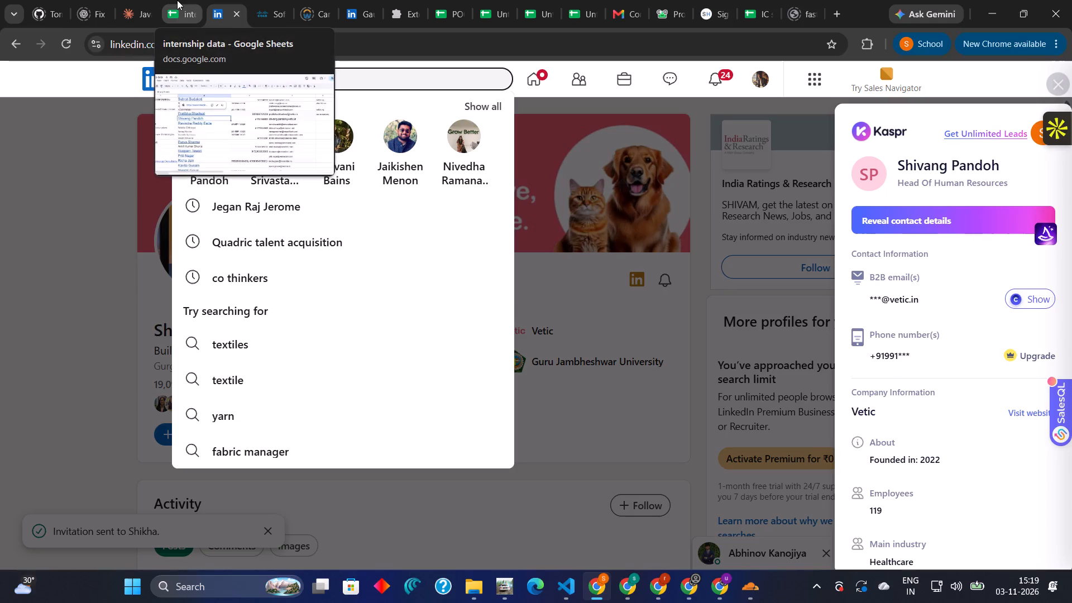
pyautogui.click(177, 0)
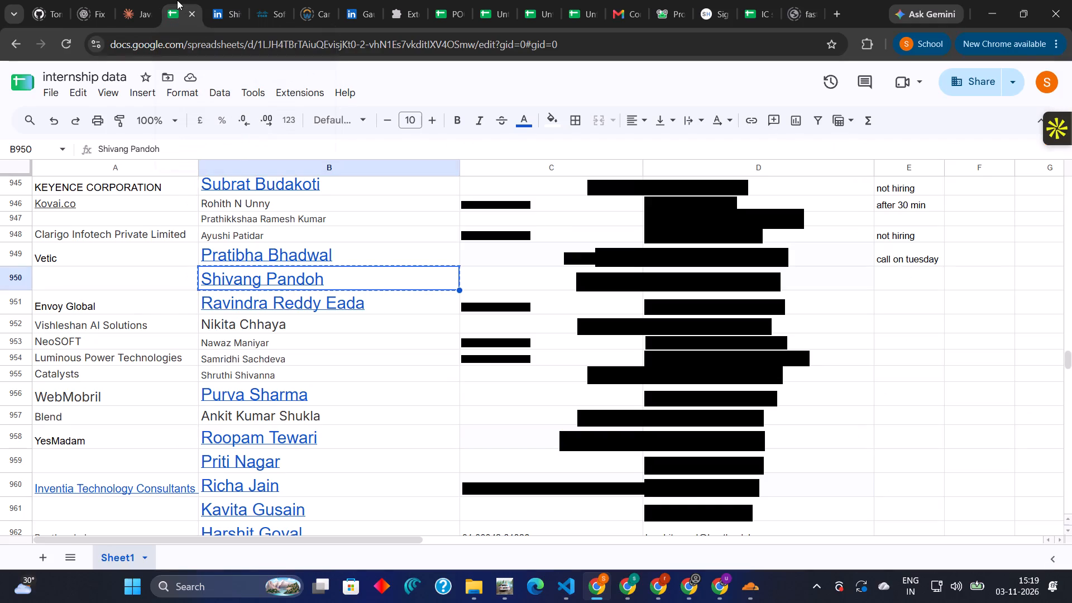
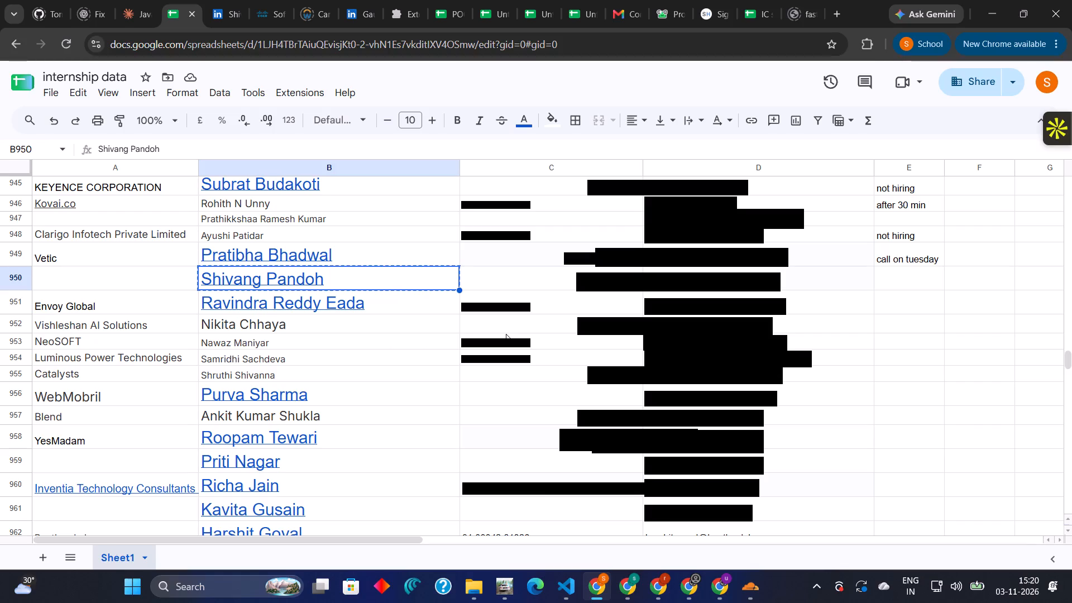
# Find the Agicent Technologies recruiter in row 970 of internship data and select their phone number cell, C970.
pyautogui.scroll(-3, 530, 461)
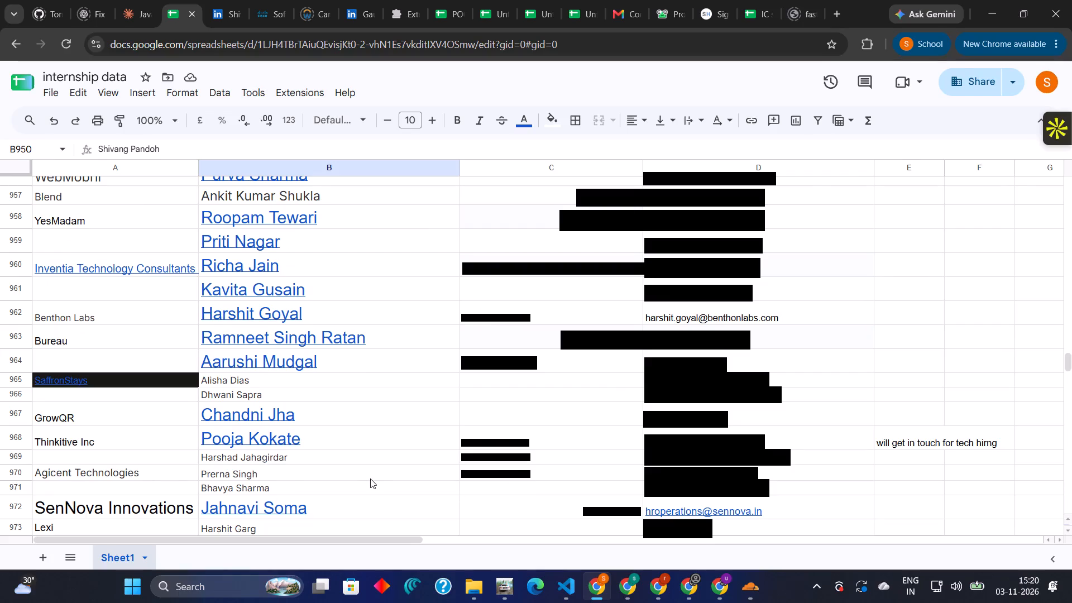
pyautogui.scroll(-1, 364, 476)
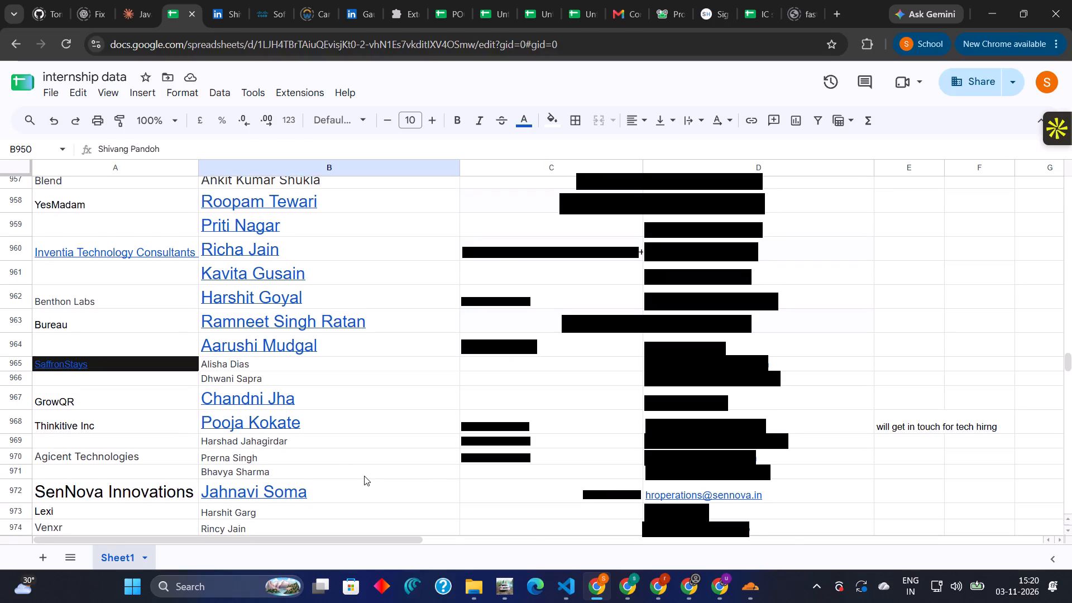
pyautogui.scroll(-1, 364, 476)
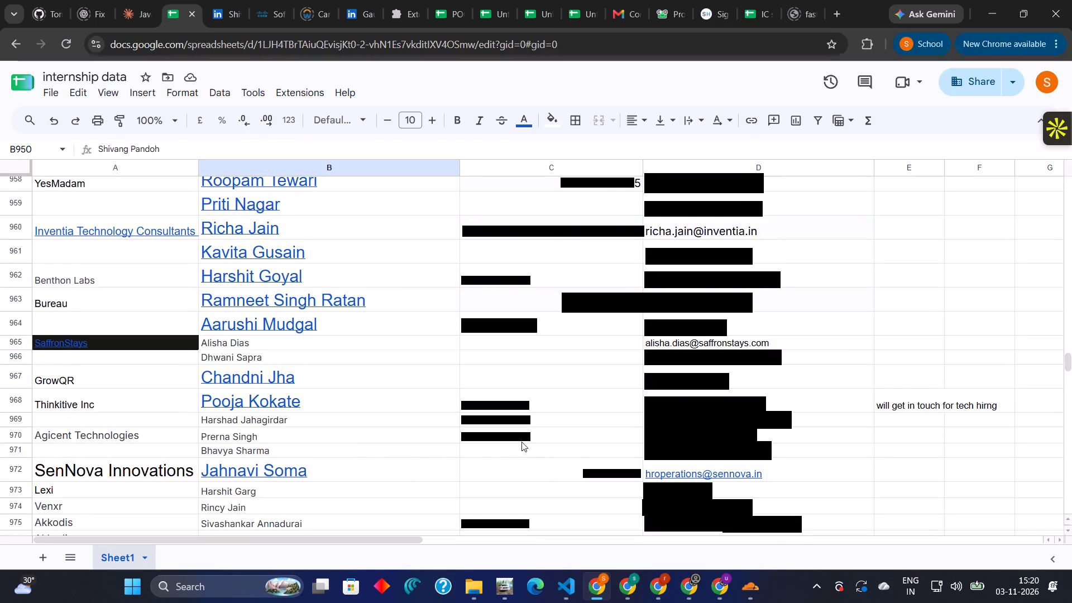
pyautogui.click(519, 434)
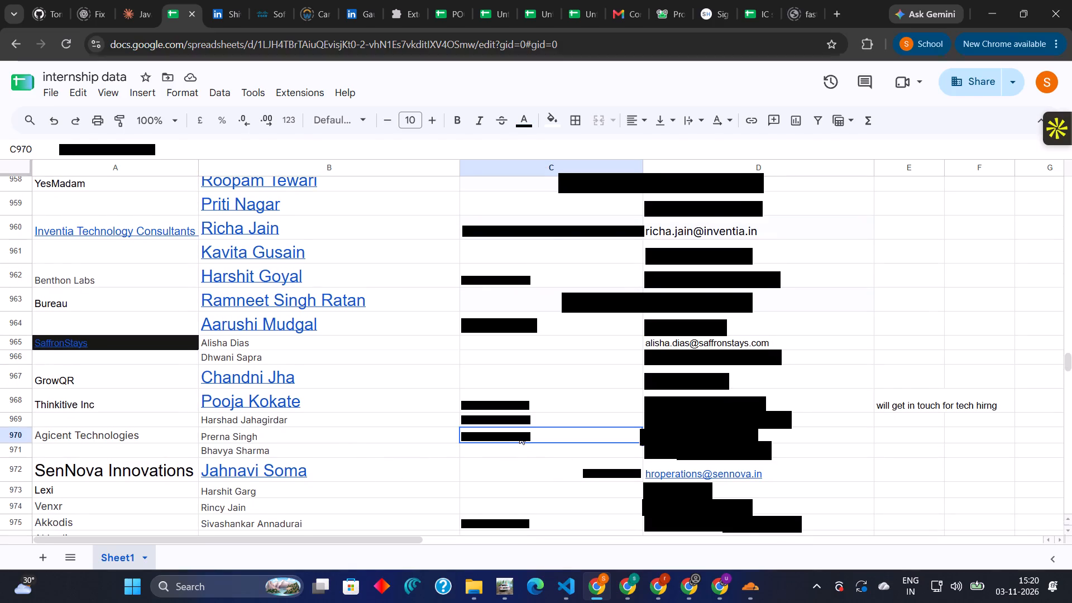
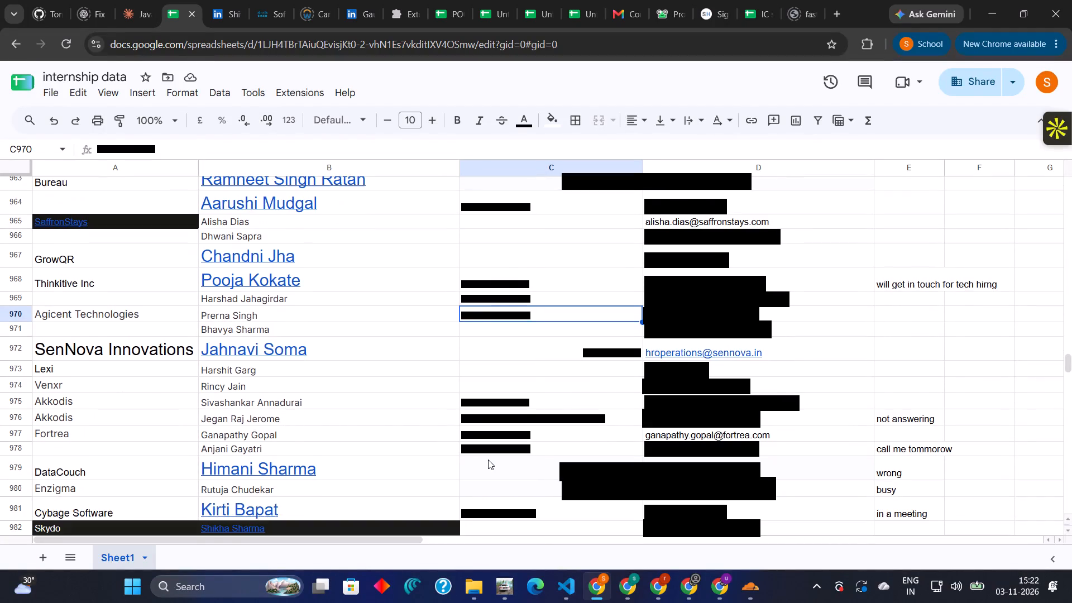
# Review the recruiter contacts and call statuses in internship data from the DataCouch row 979 down to the HubSpot row 1008.
pyautogui.click(395, 460)
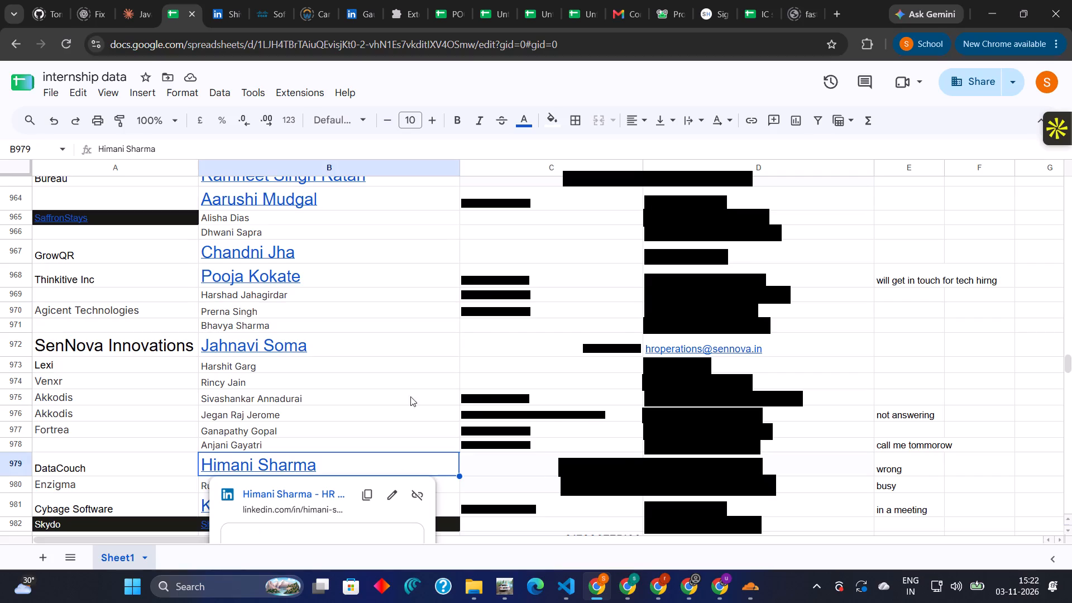
pyautogui.scroll(-1, 363, 389)
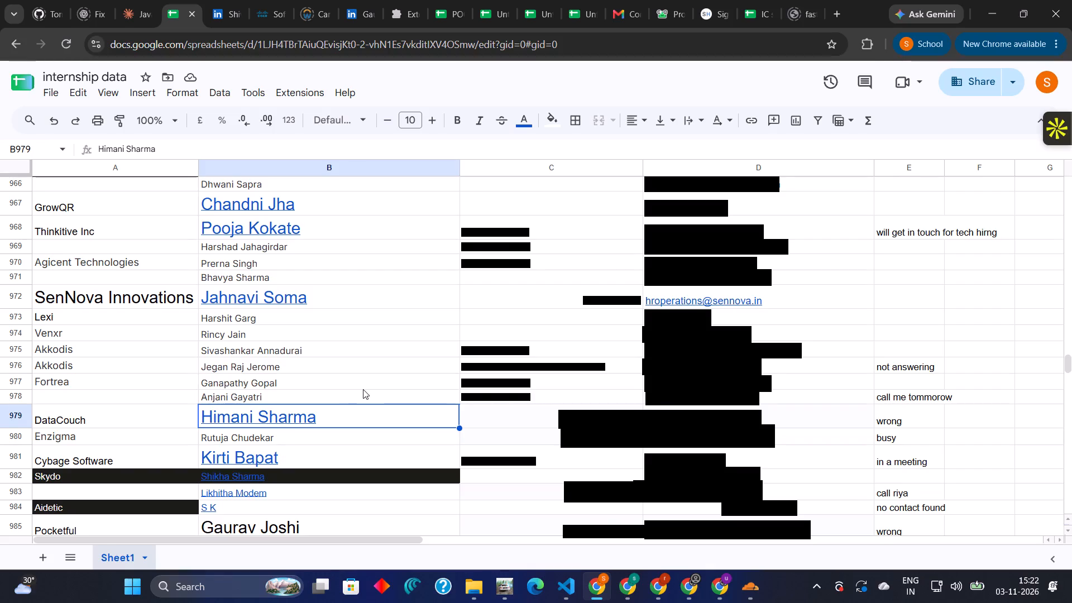
pyautogui.scroll(-1, 567, 473)
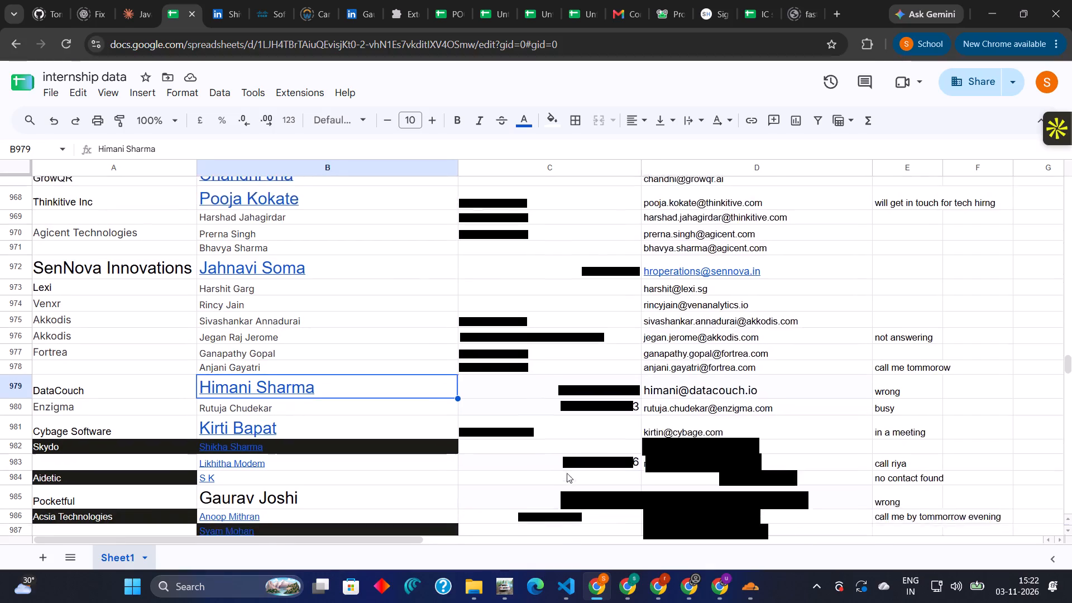
pyautogui.scroll(-1, 567, 473)
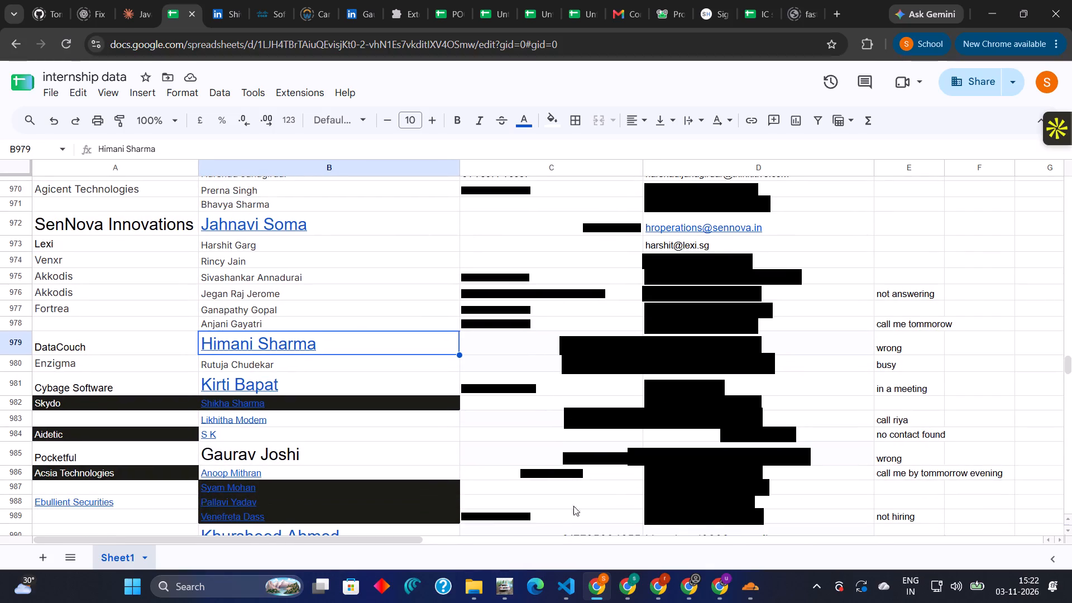
pyautogui.scroll(-2, 578, 514)
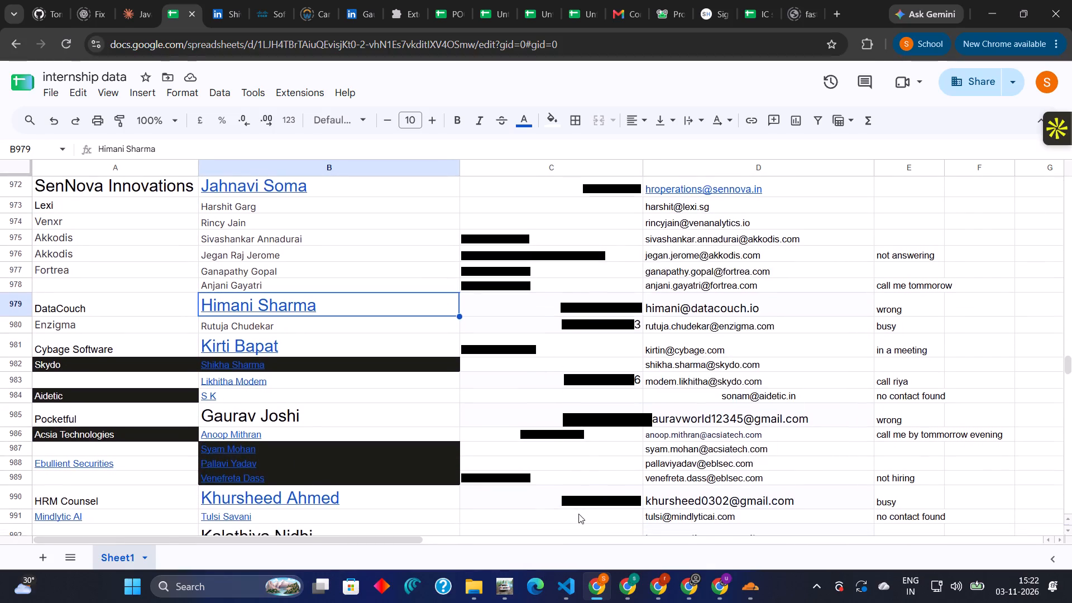
pyautogui.scroll(-2, 578, 514)
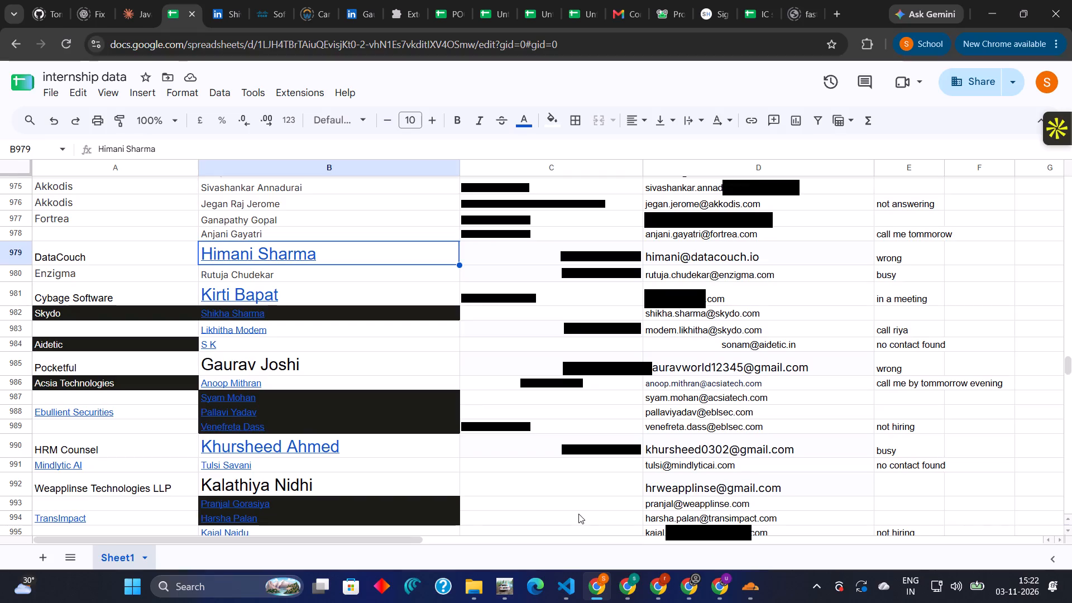
pyautogui.scroll(-2, 578, 514)
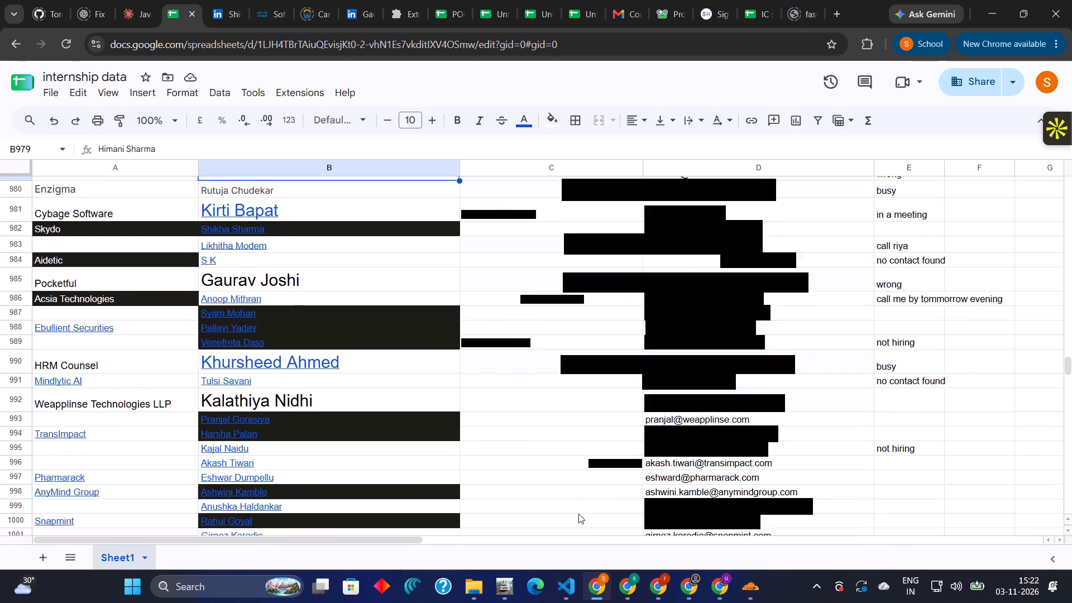
pyautogui.scroll(-2, 578, 514)
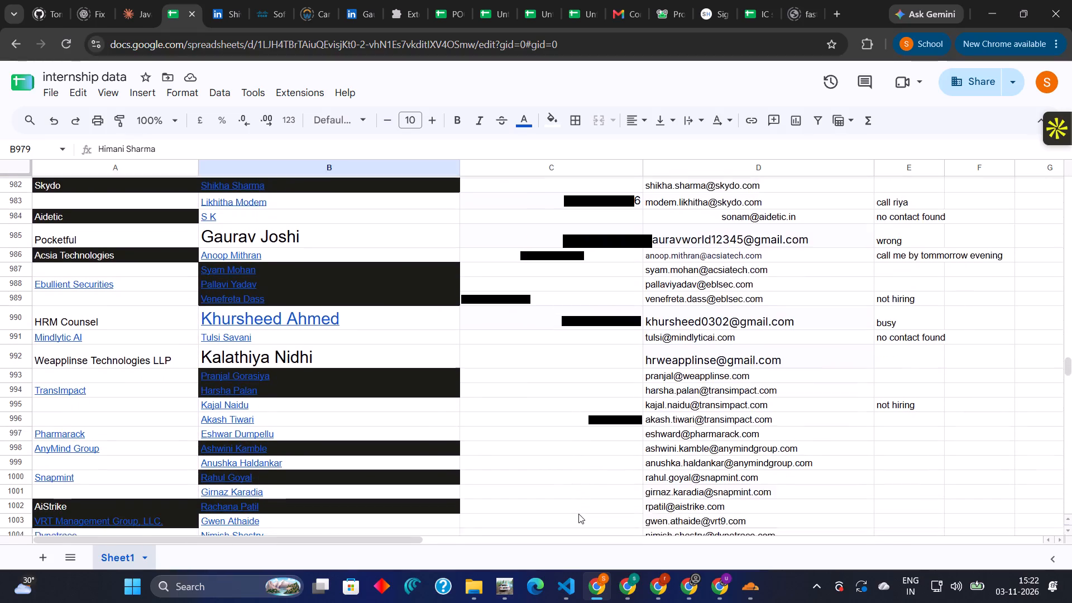
pyautogui.scroll(-2, 578, 514)
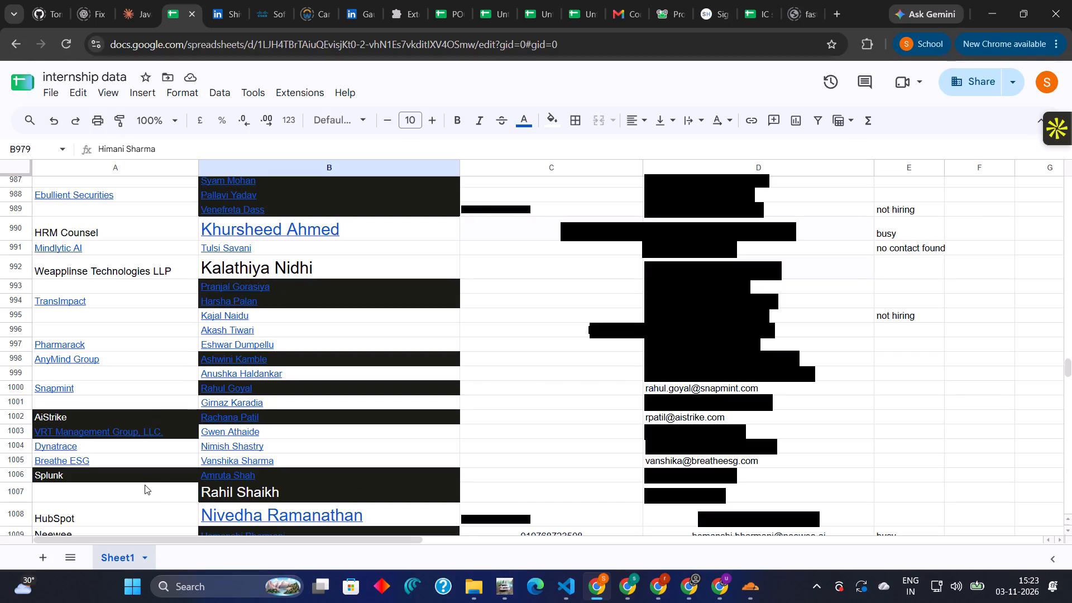
# Look back through the earlier recruiter rows up to NeoSOFT in row 953, checking for phone numbers without a call status.
pyautogui.hscroll(1, 145, 485)
pyautogui.scroll(1, 145, 485)
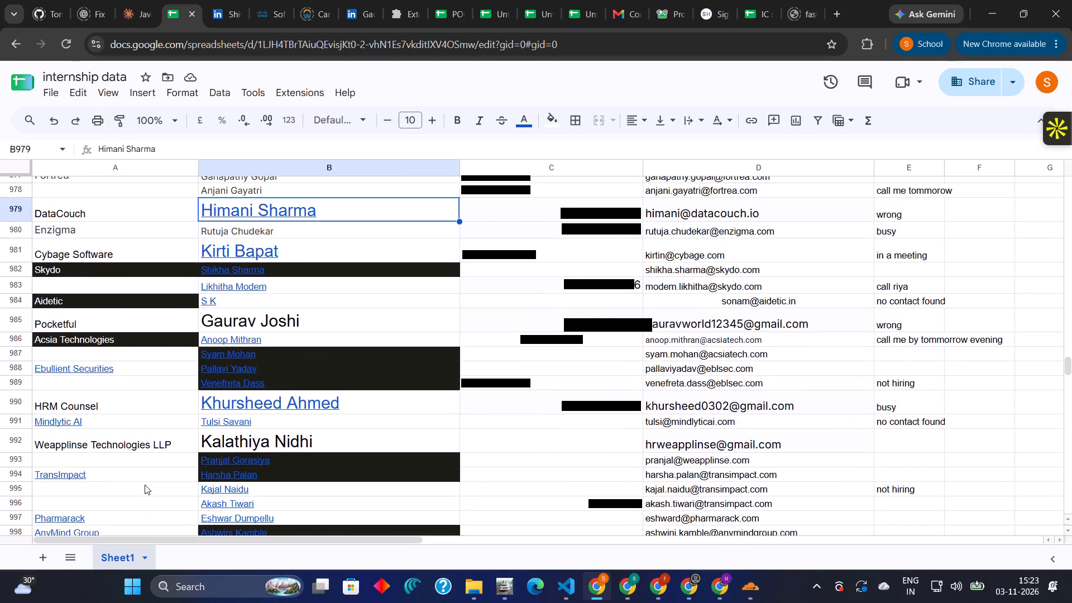
pyautogui.scroll(2, 145, 485)
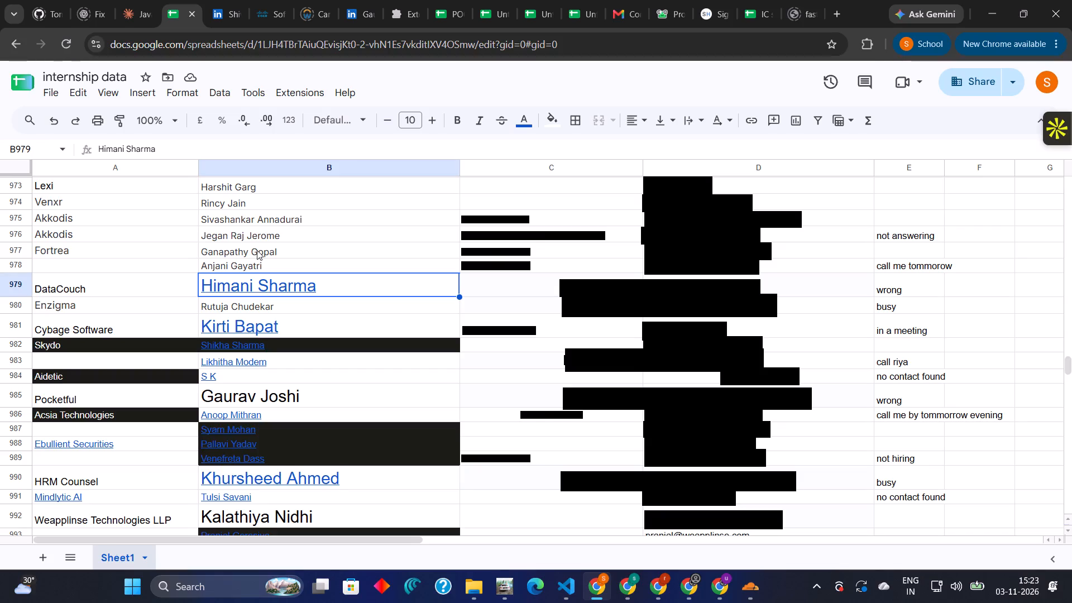
pyautogui.scroll(1, 257, 250)
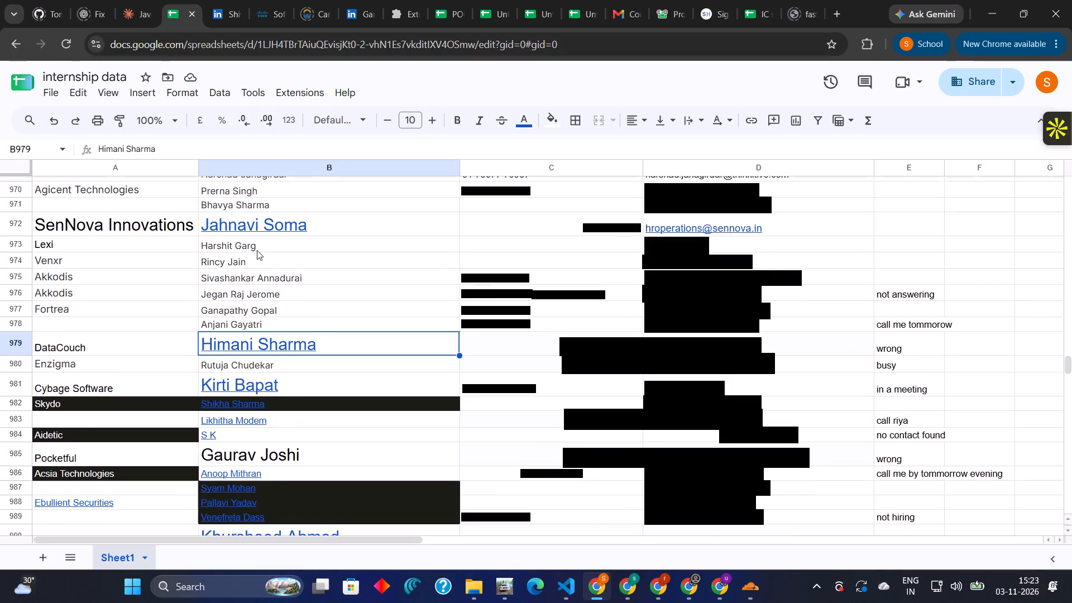
pyautogui.scroll(2, 257, 250)
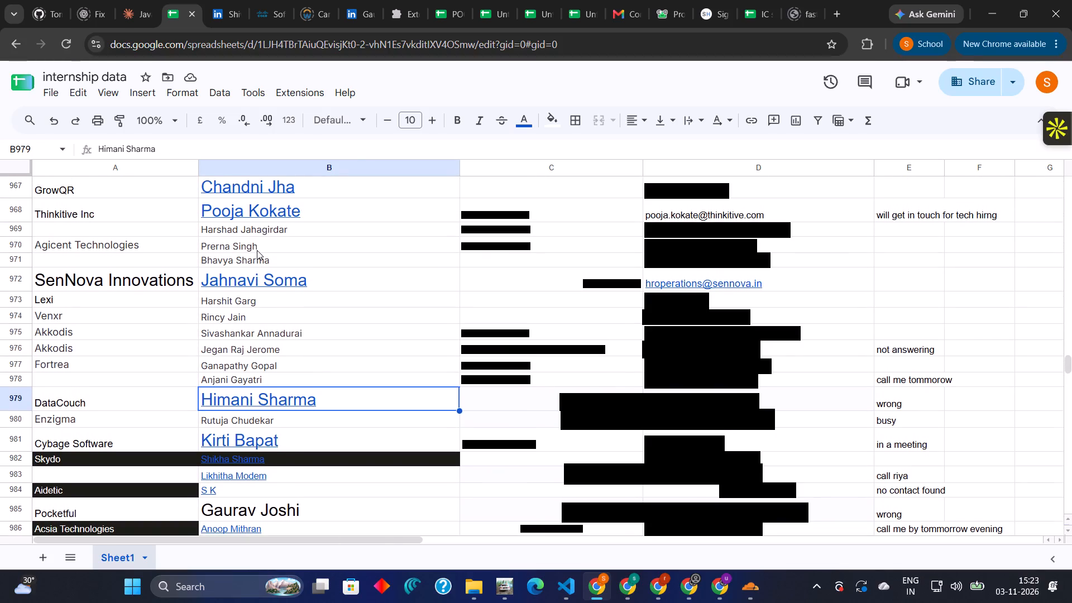
pyautogui.scroll(1, 257, 250)
pyautogui.hscroll(1, 257, 250)
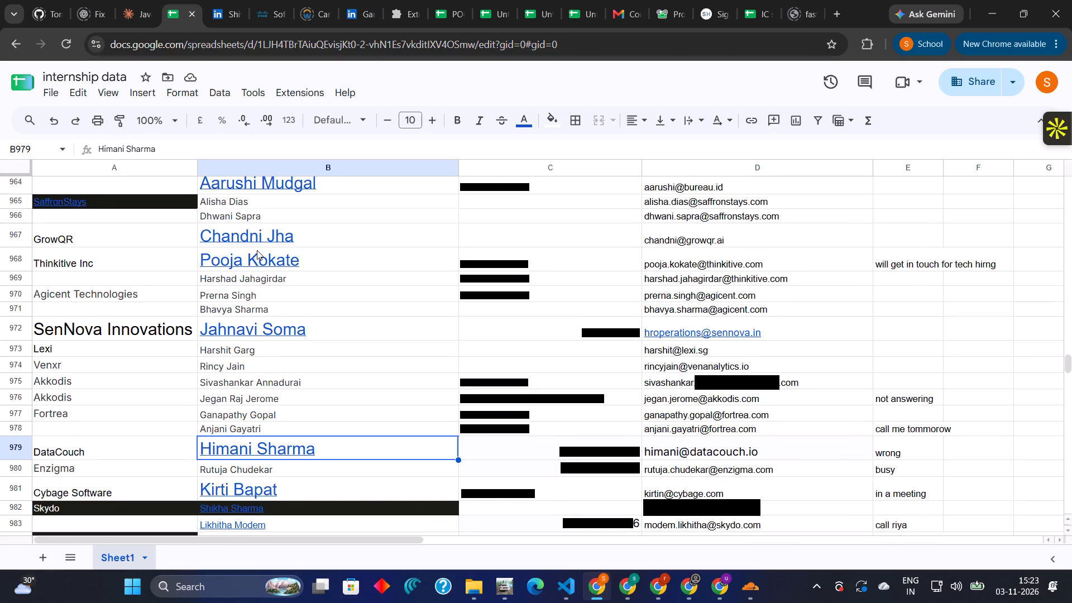
pyautogui.scroll(2, 257, 250)
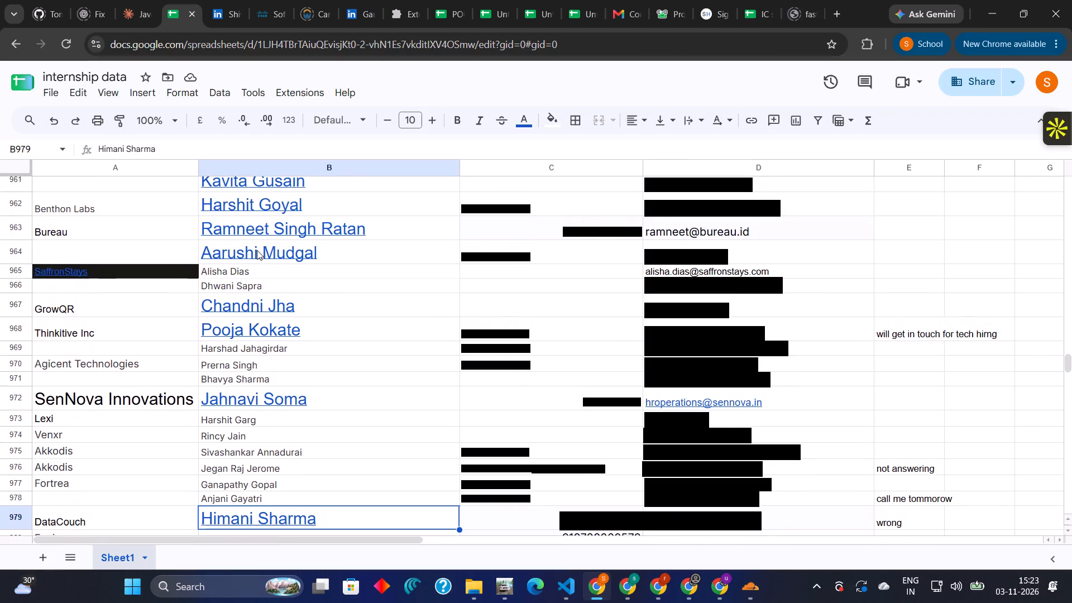
pyautogui.scroll(2, 257, 250)
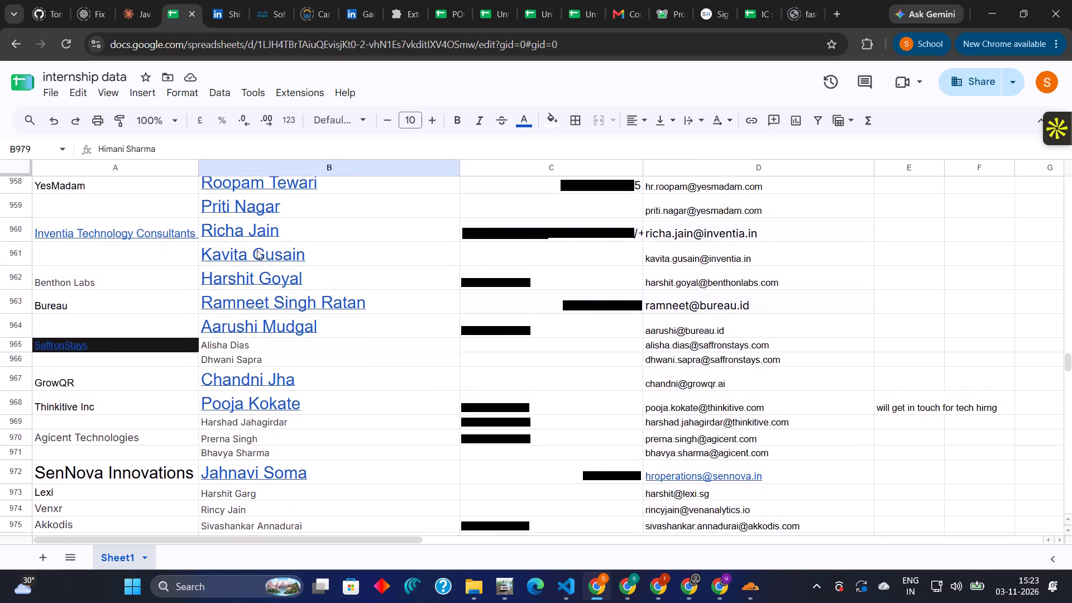
pyautogui.scroll(3, 257, 250)
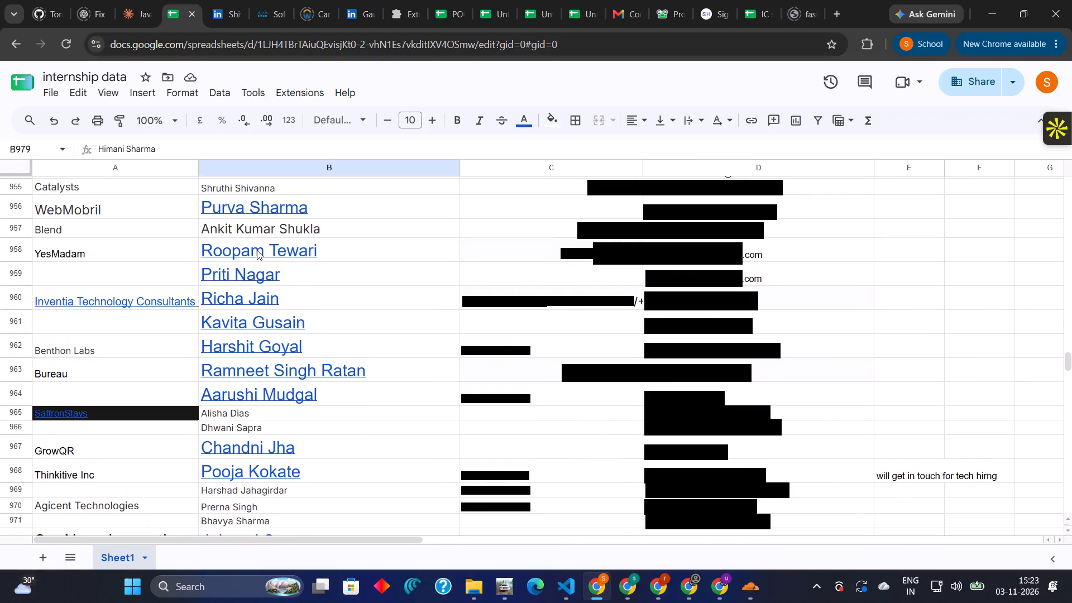
pyautogui.hscroll(2, 257, 250)
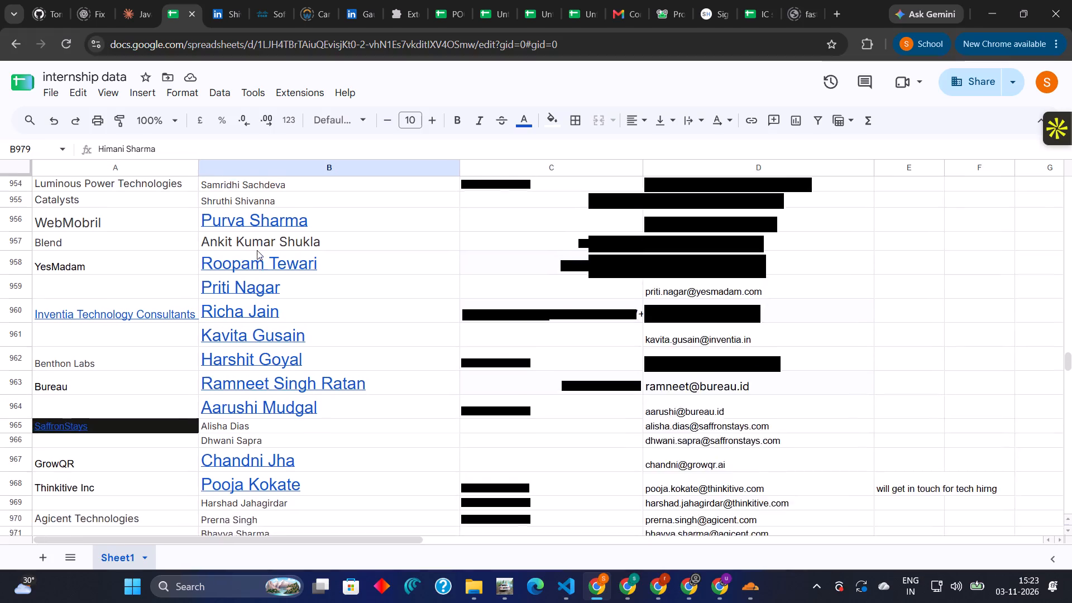
pyautogui.hscroll(1, 257, 250)
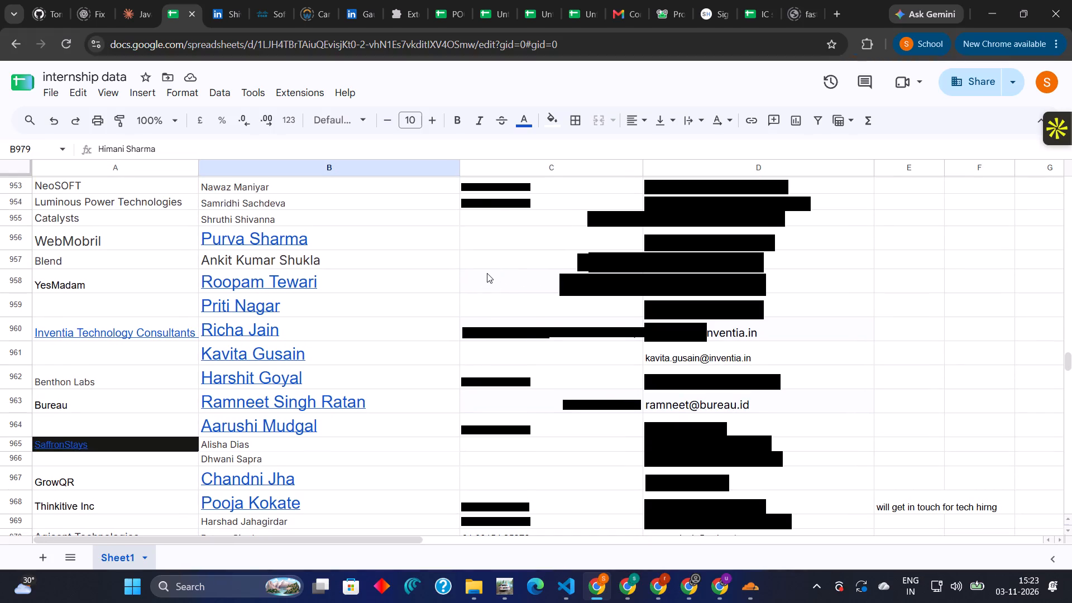
# Find the HubSpot recruiter's phone number in row 1008 and record the call status "busy" in E1008.
pyautogui.scroll(-3, 487, 273)
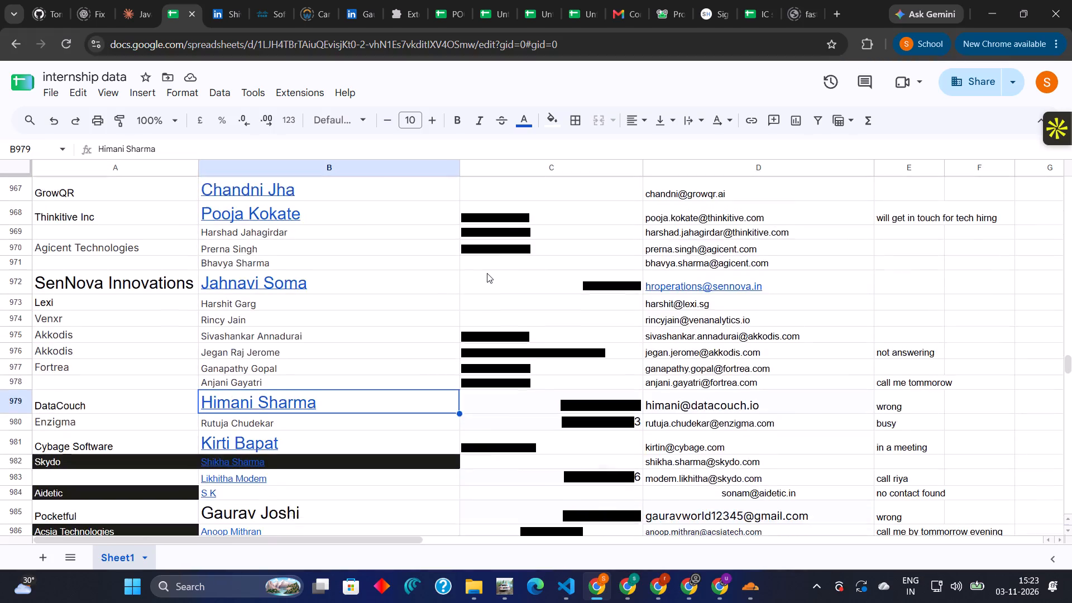
pyautogui.scroll(-4, 487, 273)
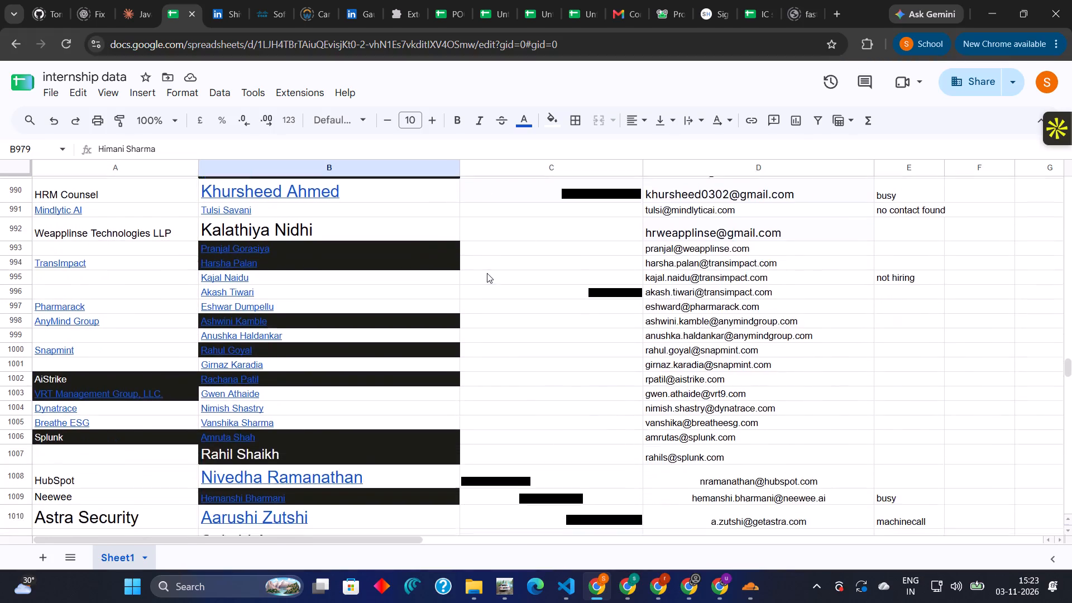
pyautogui.scroll(-1, 487, 273)
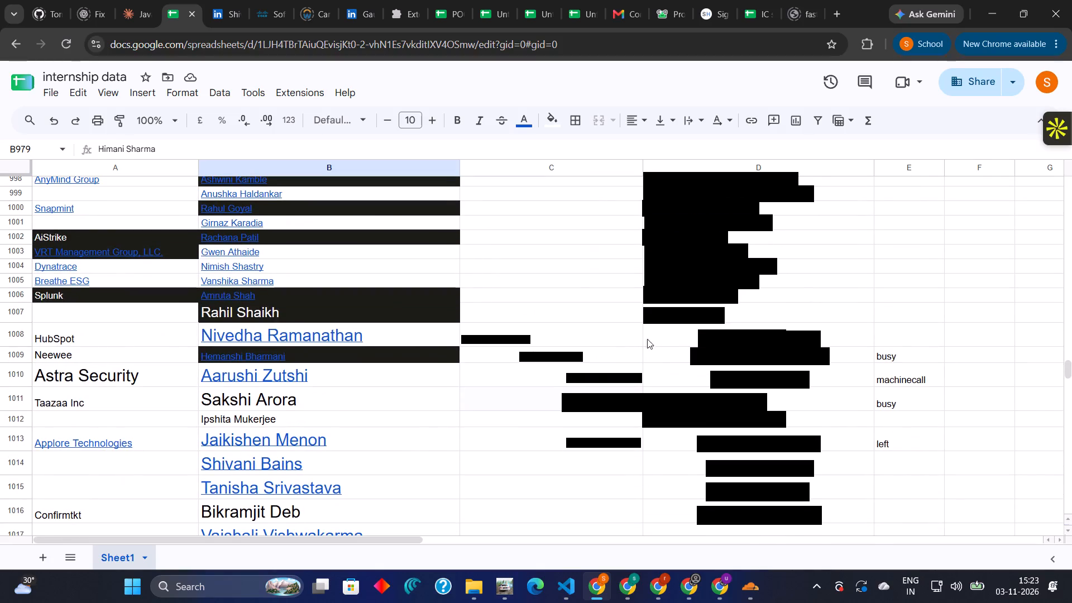
pyautogui.click(617, 339)
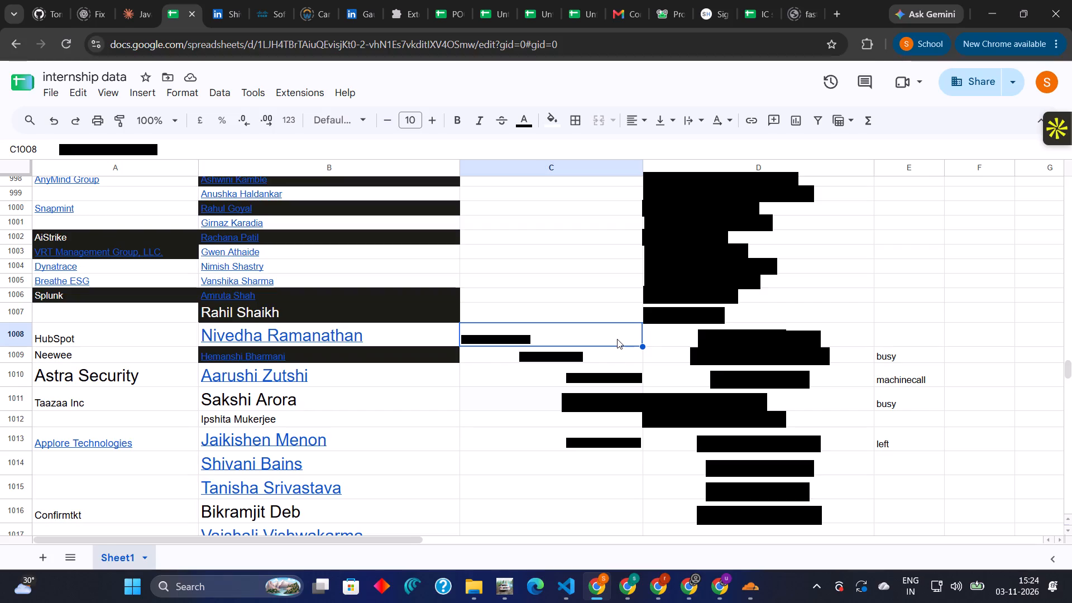
pyautogui.click(877, 326)
pyautogui.write('busy')
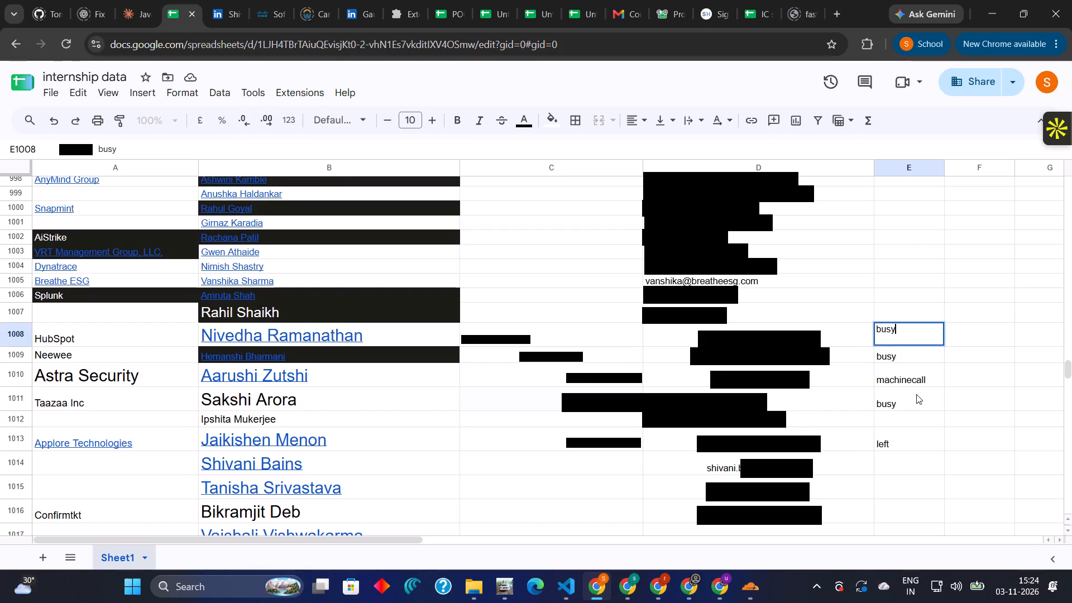
pyautogui.click(916, 394)
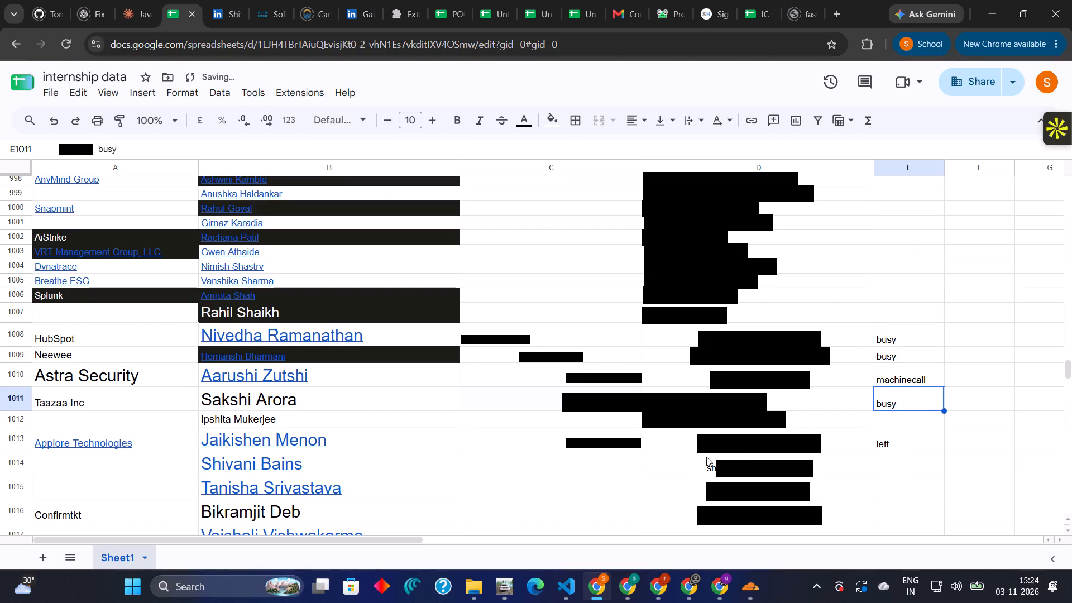
# Find the Oriserve recruiter in row 1018 and select their phone number cell, C1018.
pyautogui.click(624, 472)
pyautogui.scroll(-2, 624, 472)
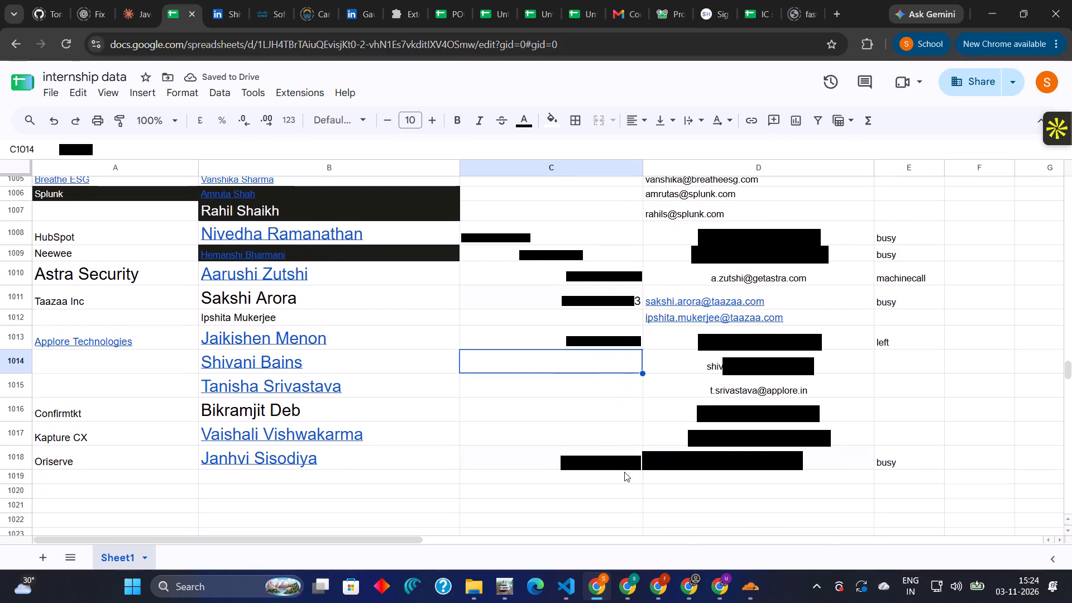
pyautogui.click(620, 459)
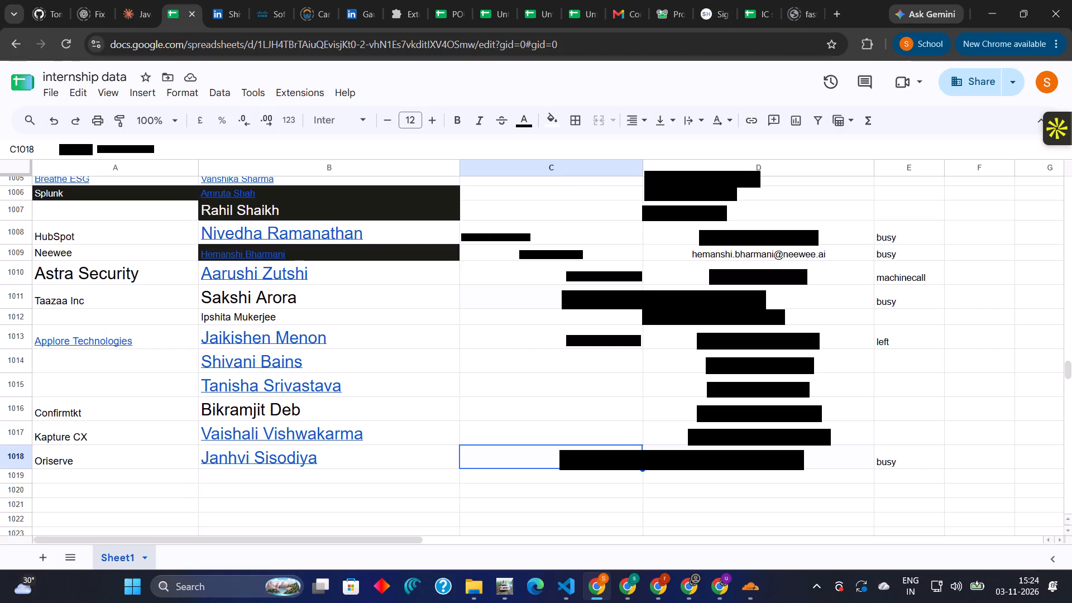
# Review the recruiter rows from Oriserve back up to Envoy Global in row 951 for phone numbers lacking a call status.
pyautogui.scroll(1, 620, 459)
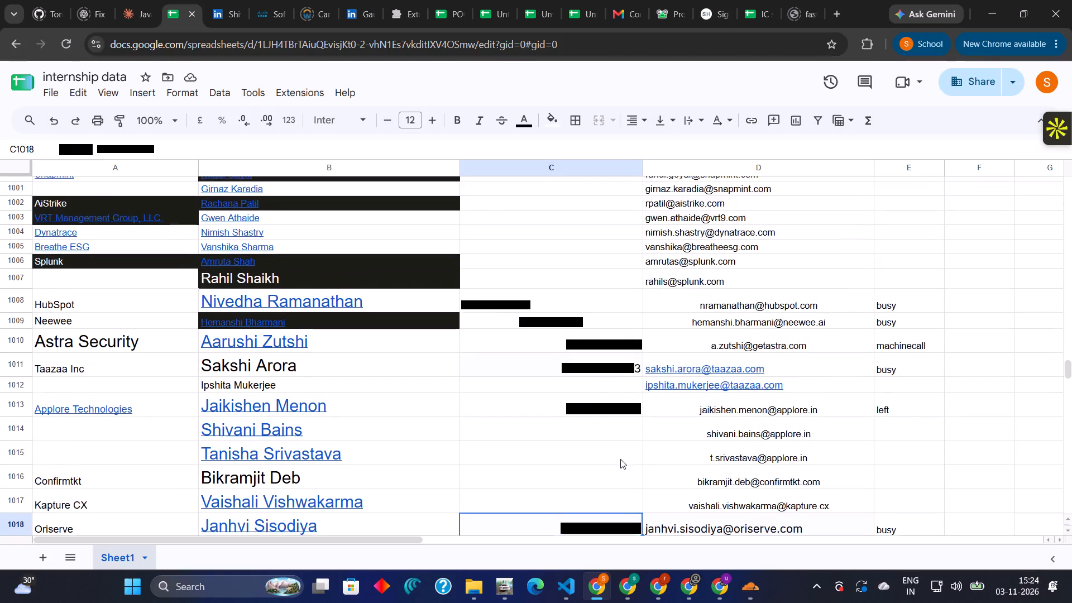
pyautogui.scroll(5, 620, 459)
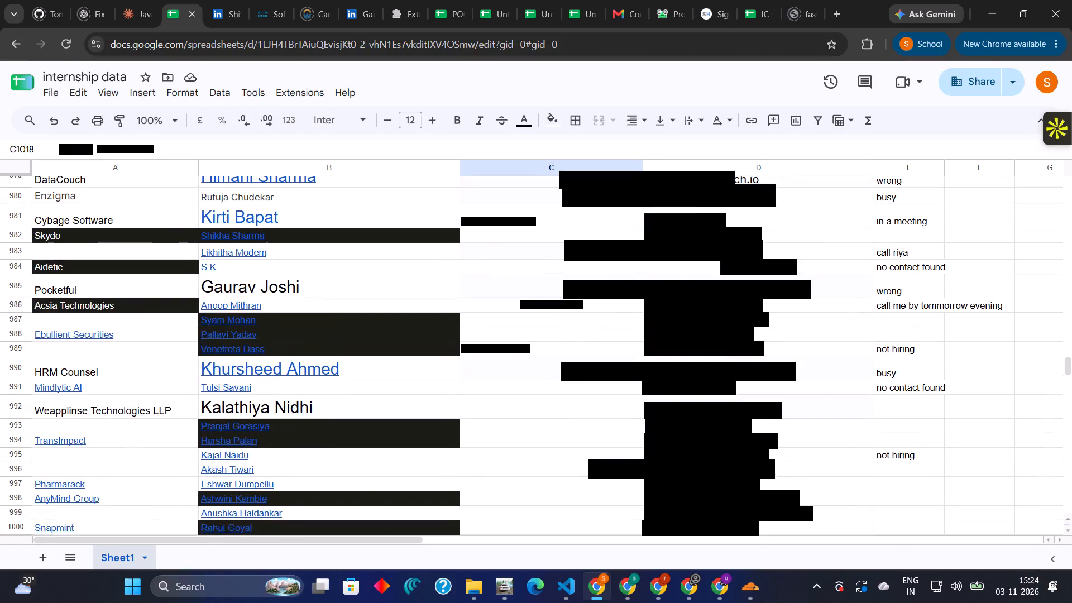
pyautogui.scroll(3, 620, 459)
pyautogui.hscroll(2, 620, 459)
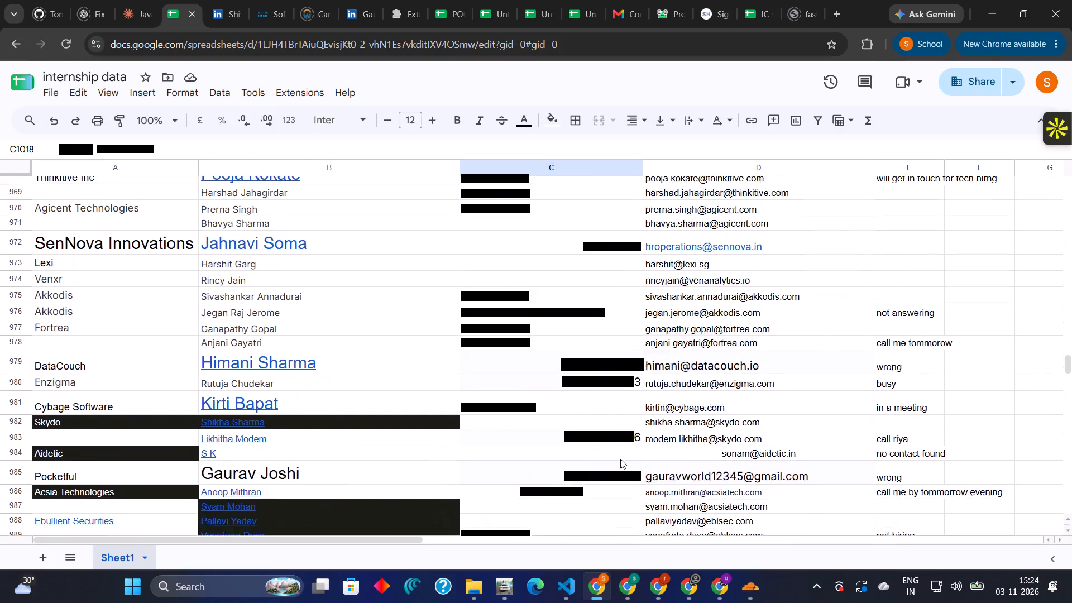
pyautogui.hscroll(3, 620, 459)
pyautogui.scroll(2, 620, 459)
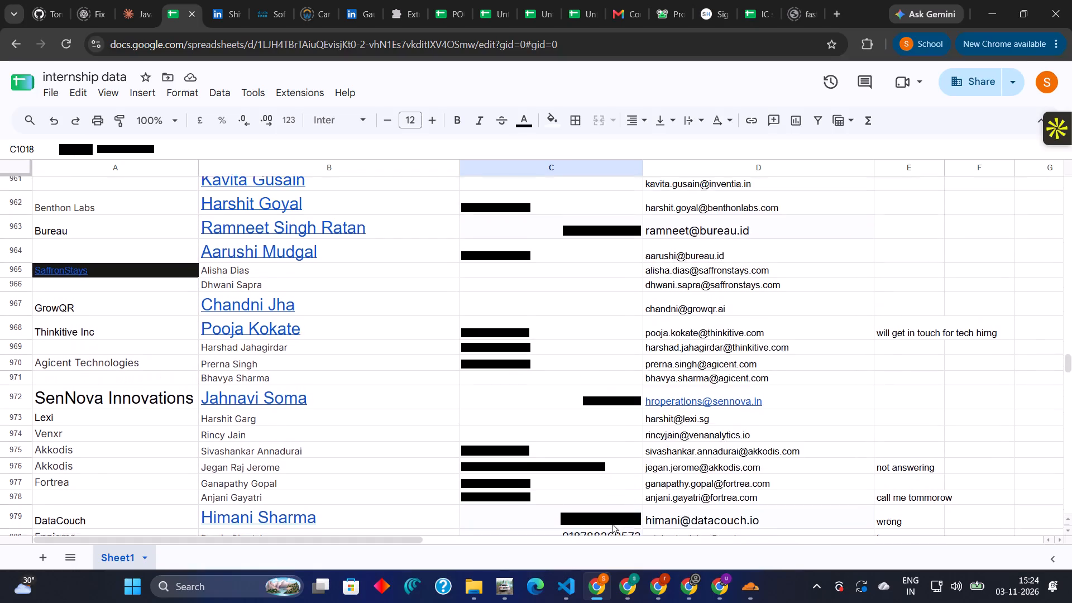
pyautogui.scroll(4, 612, 524)
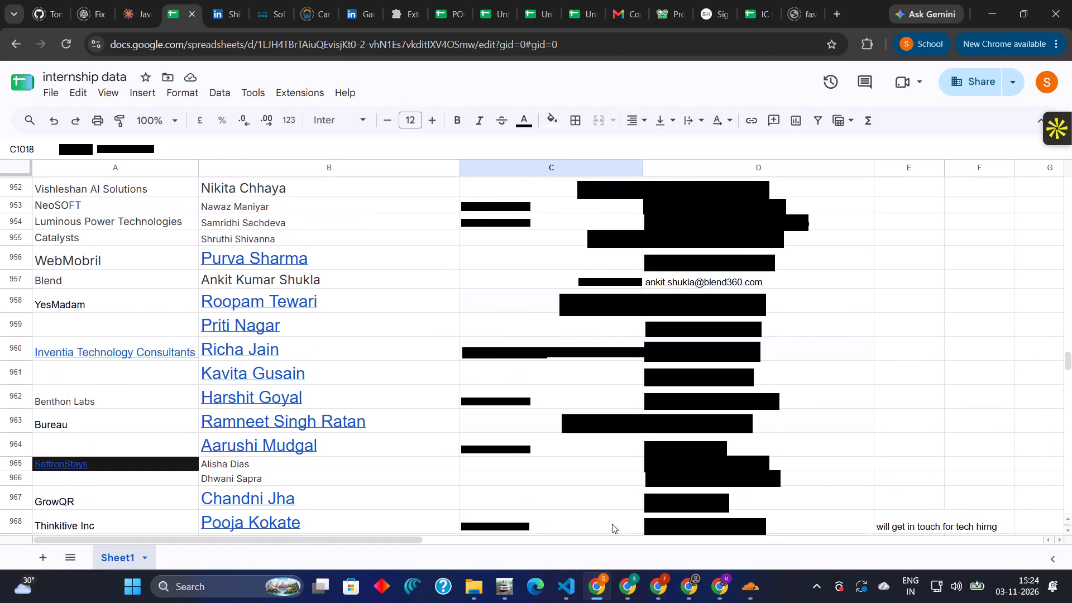
pyautogui.scroll(1, 612, 524)
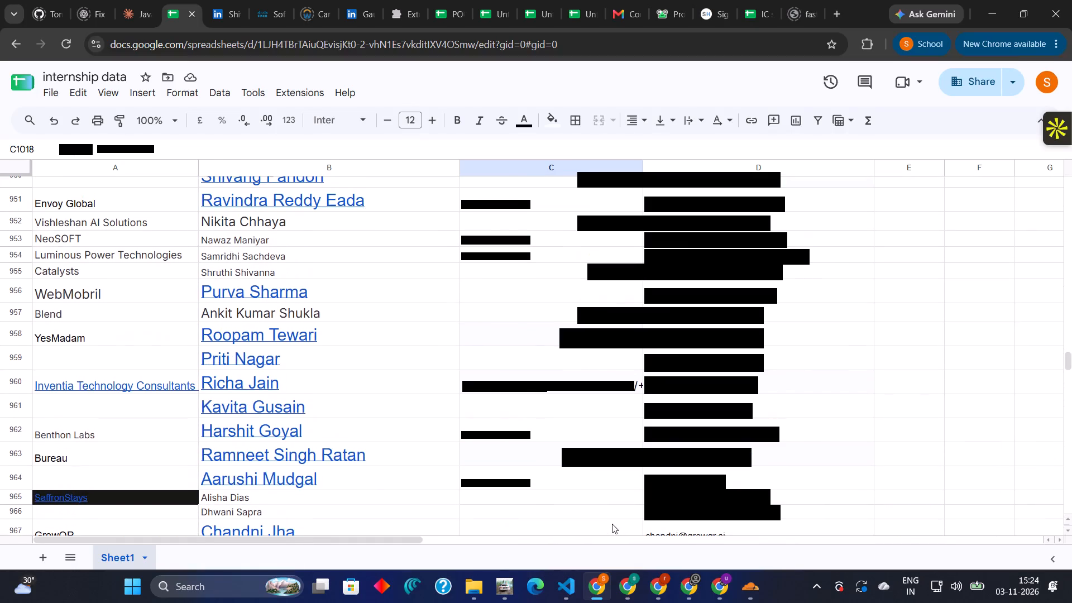
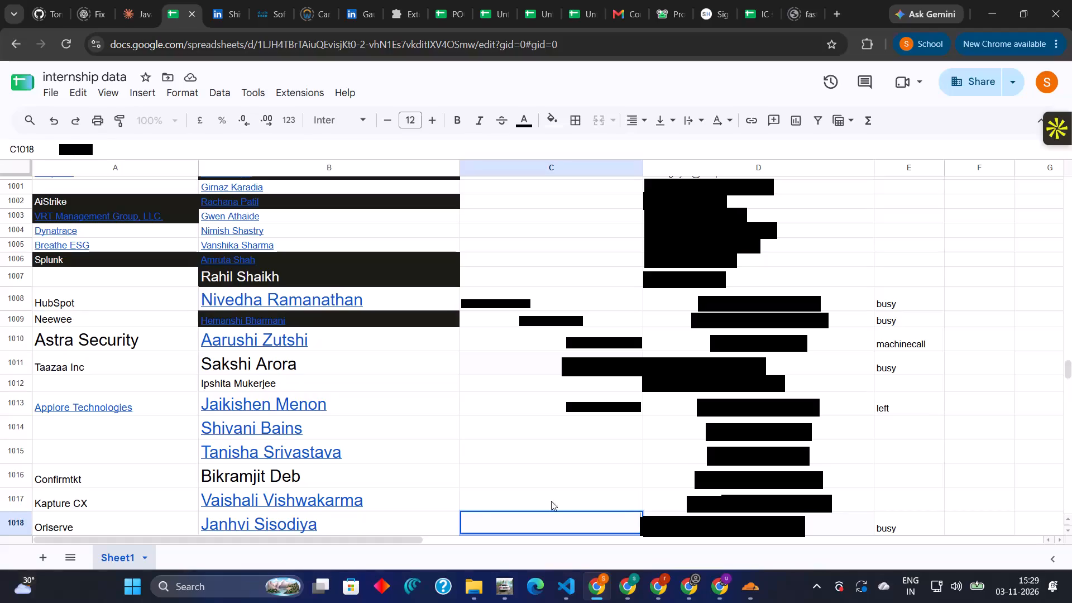
# Switch to LinkedIn and open the home feed.
pyautogui.click(229, 15)
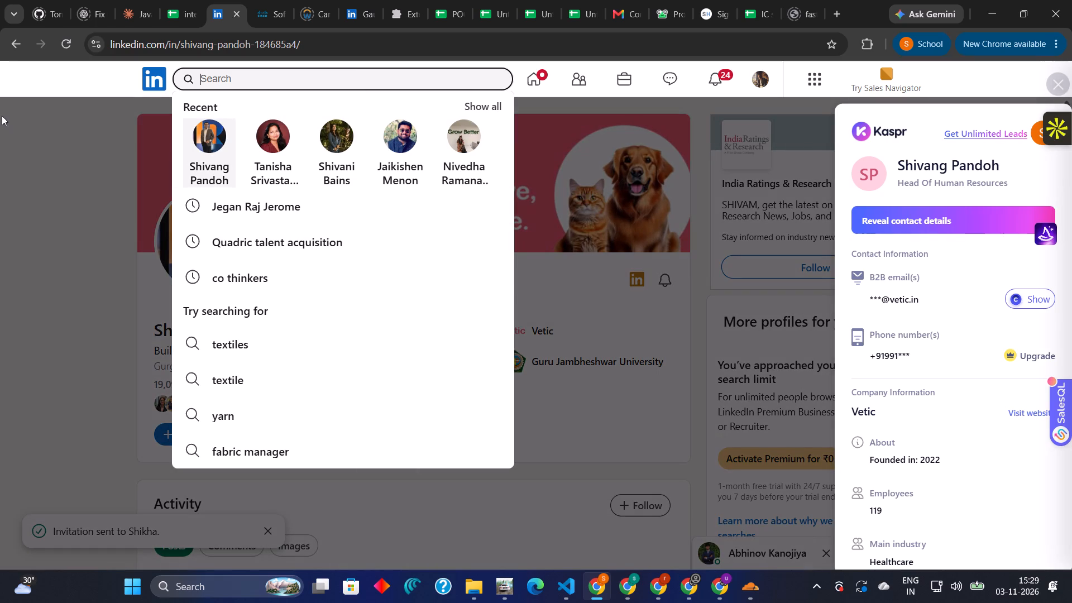
pyautogui.click(27, 111)
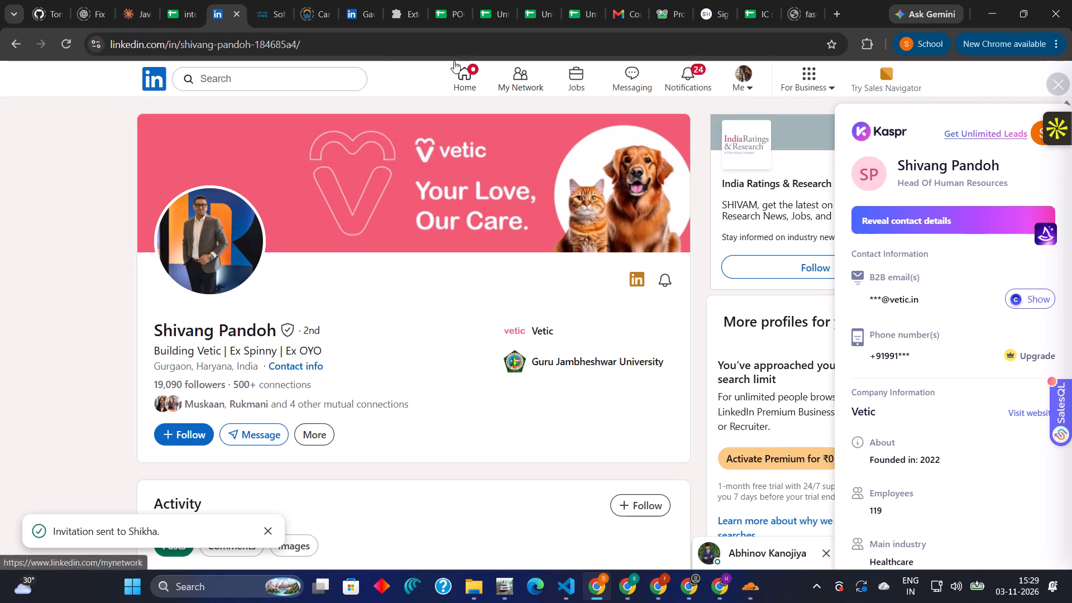
pyautogui.click(461, 84)
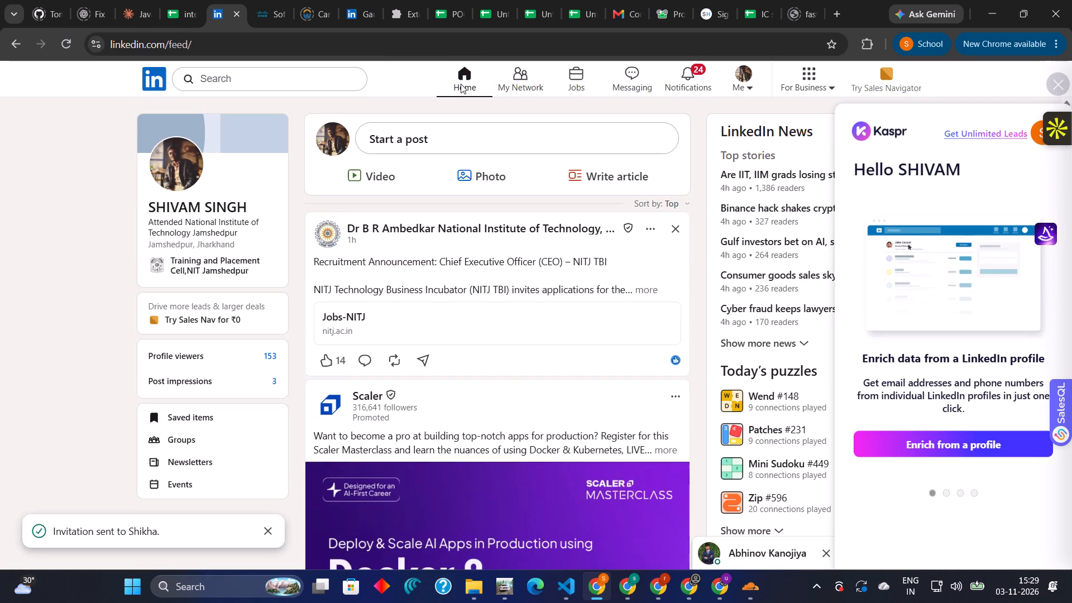
# Read the full NIT Jalandhar CEO recruitment post in the feed and look through the posts below it.
pyautogui.click(649, 288)
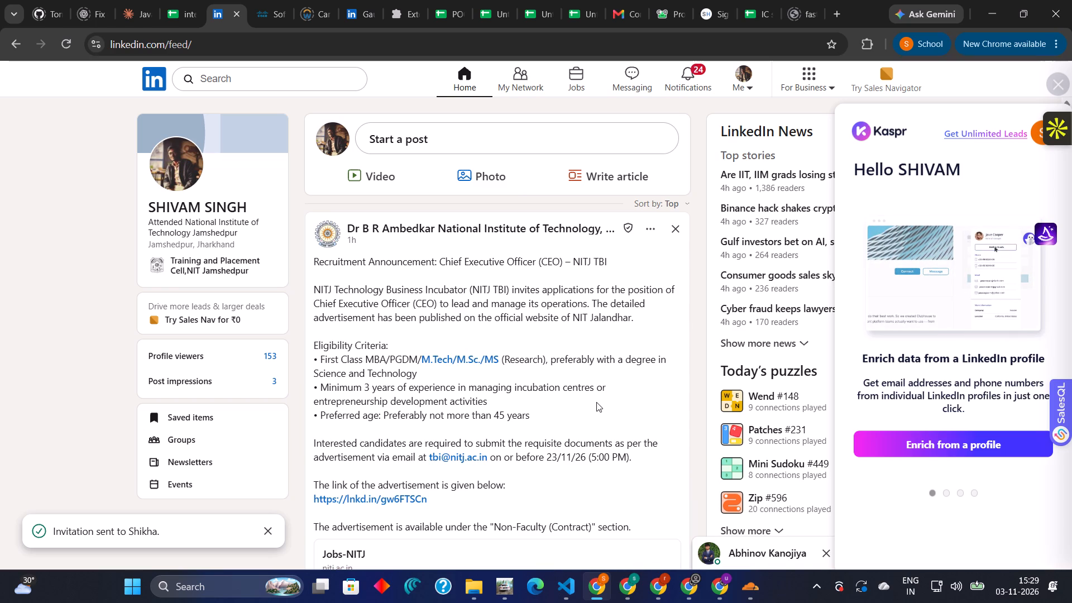
pyautogui.scroll(-1, 596, 402)
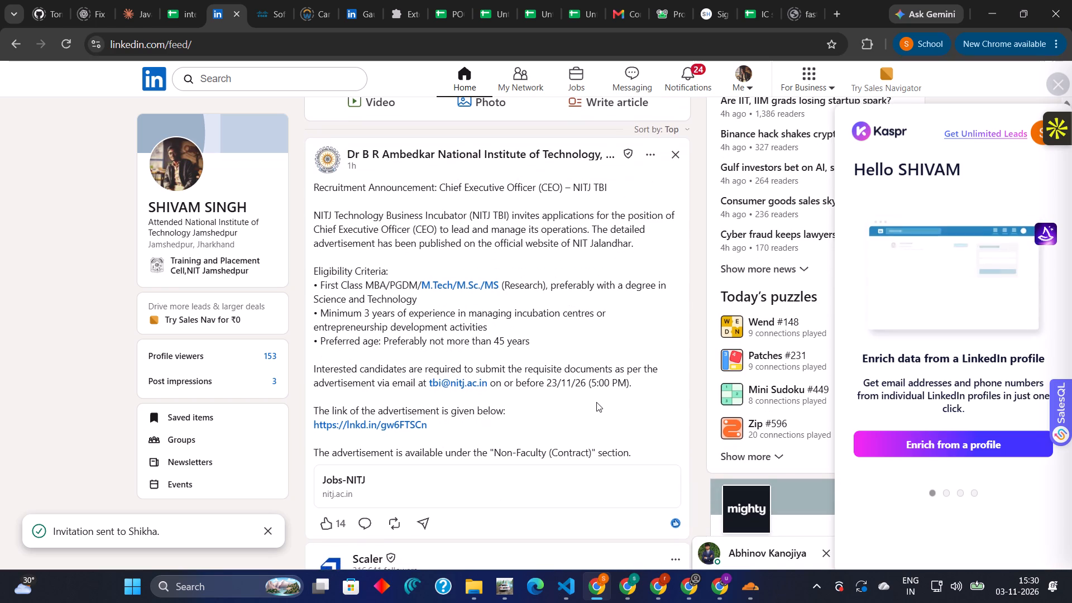
pyautogui.scroll(-1, 596, 402)
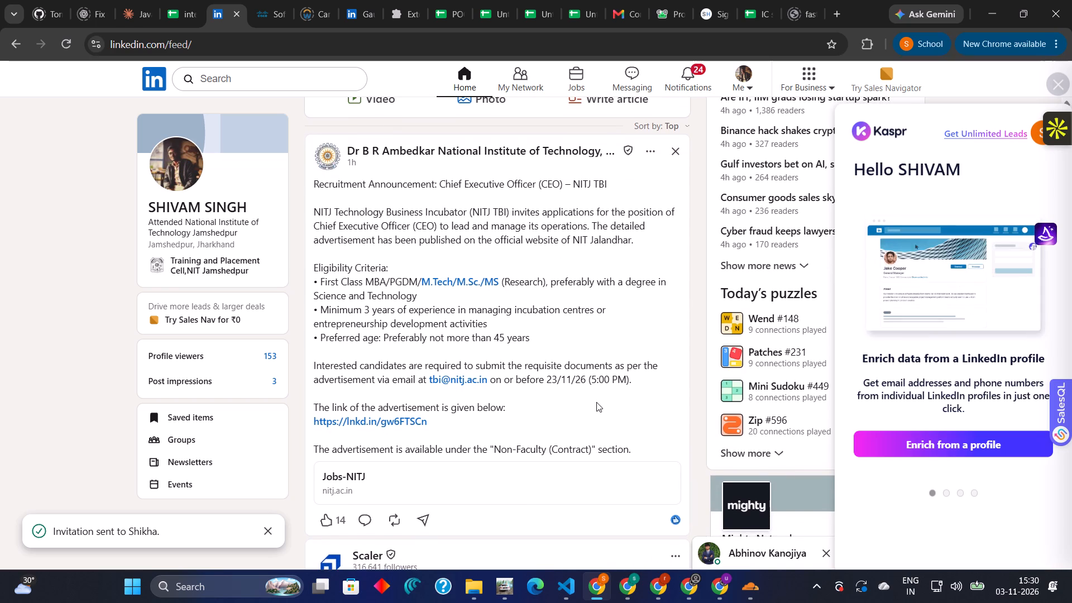
pyautogui.scroll(-2, 596, 402)
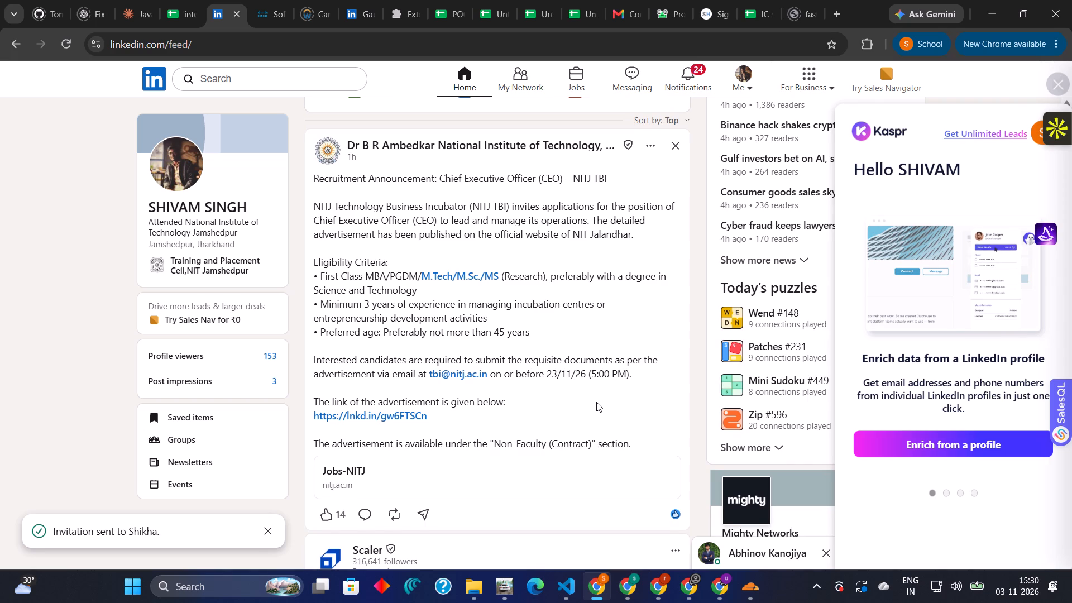
pyautogui.scroll(-1, 596, 402)
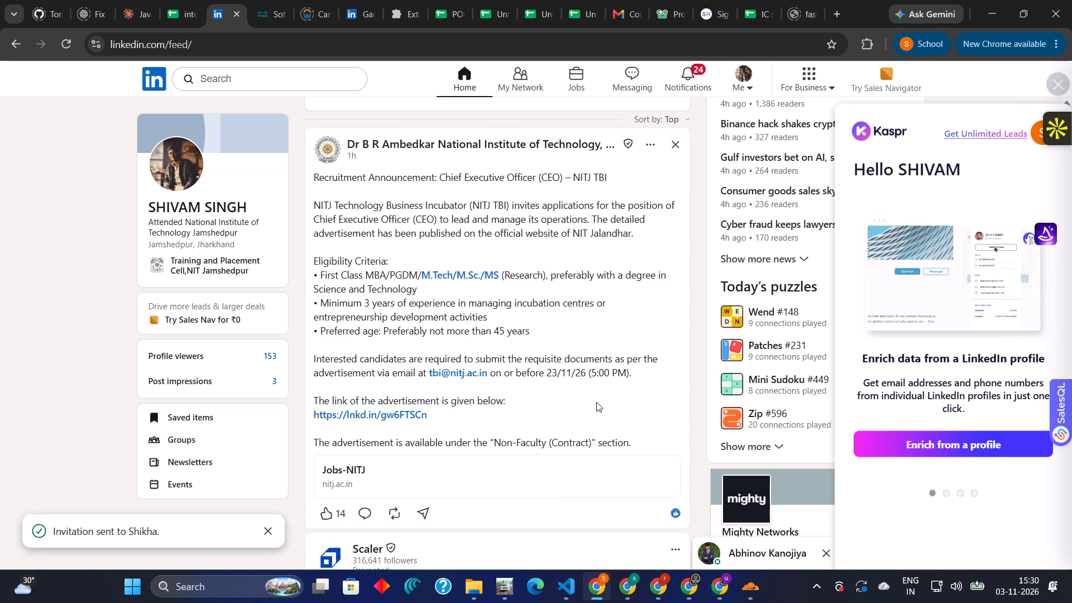
pyautogui.scroll(-2, 596, 402)
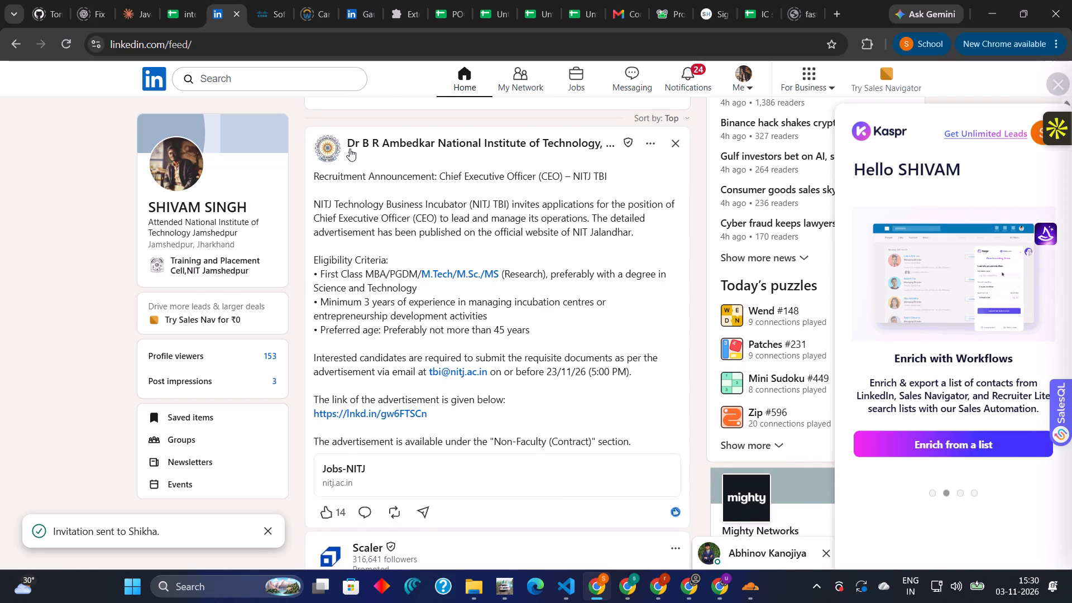
pyautogui.scroll(-1, 649, 433)
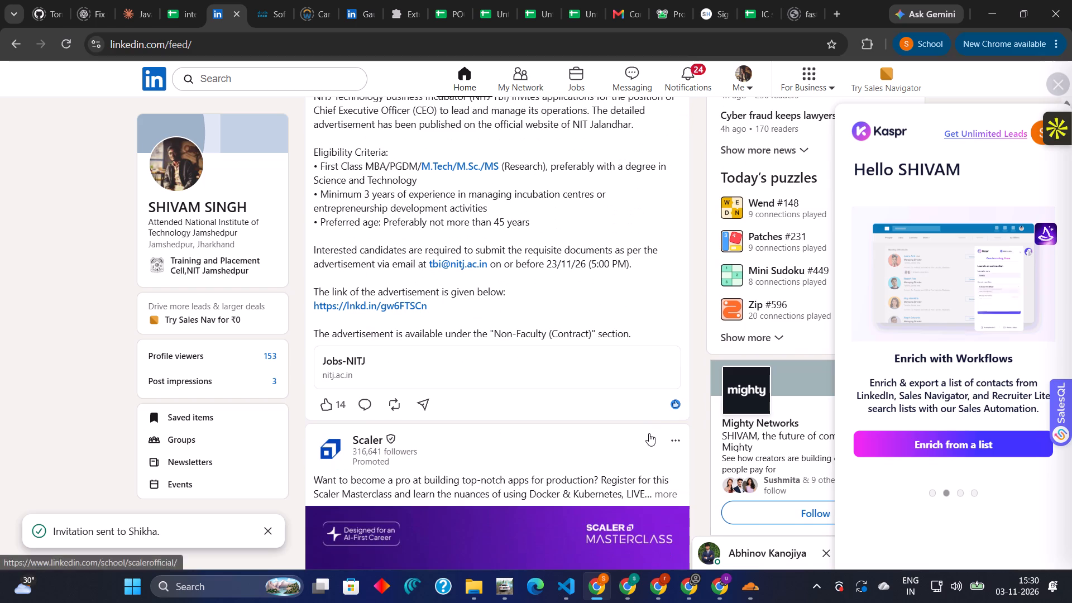
pyautogui.scroll(-1, 553, 399)
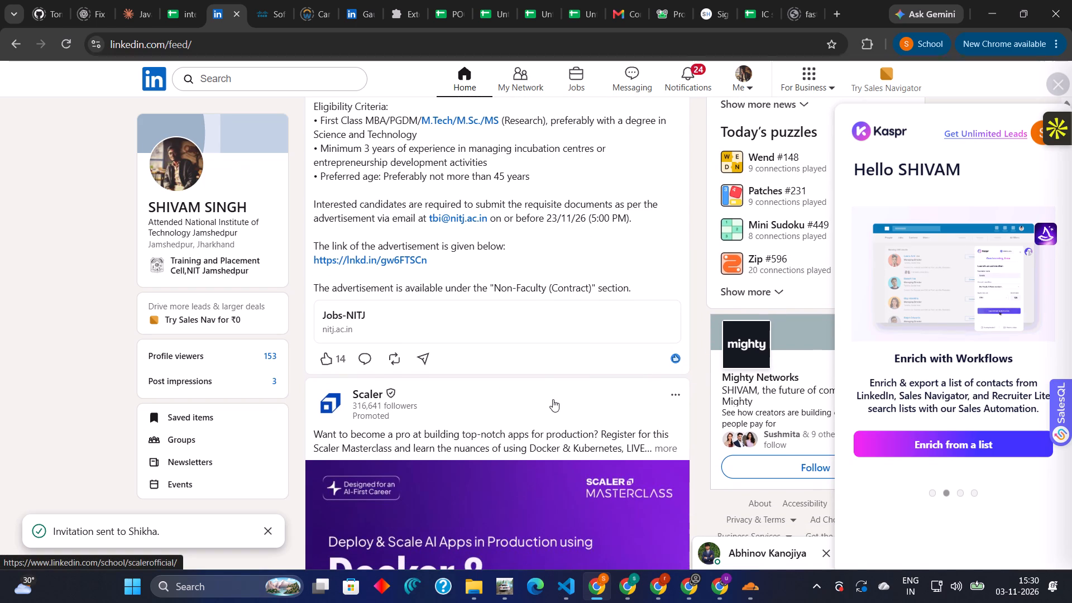
pyautogui.scroll(3, 557, 422)
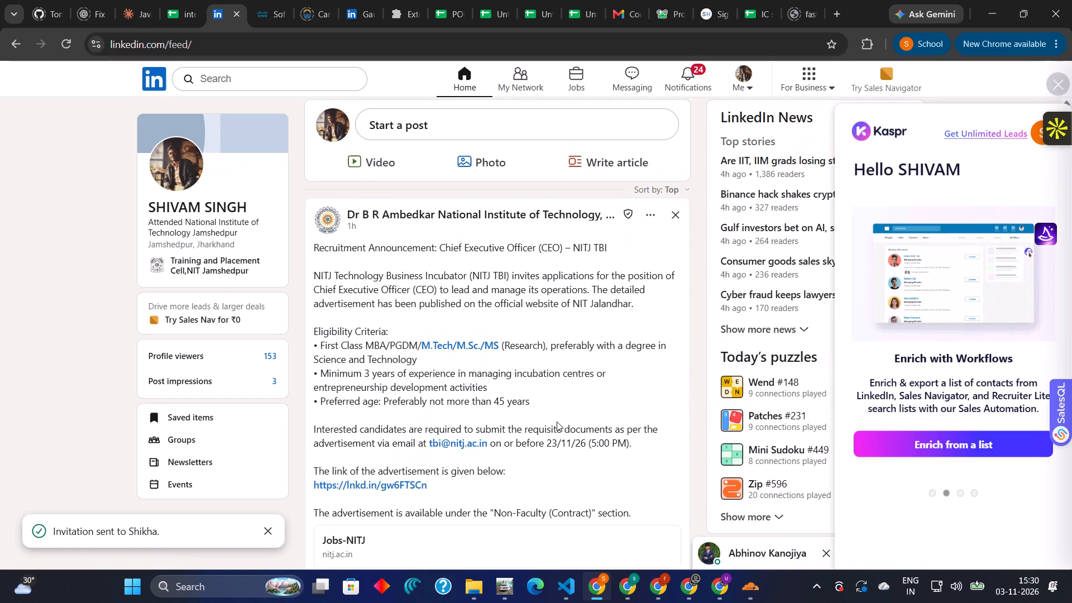
pyautogui.scroll(1, 557, 422)
pyautogui.scroll(-1, 557, 422)
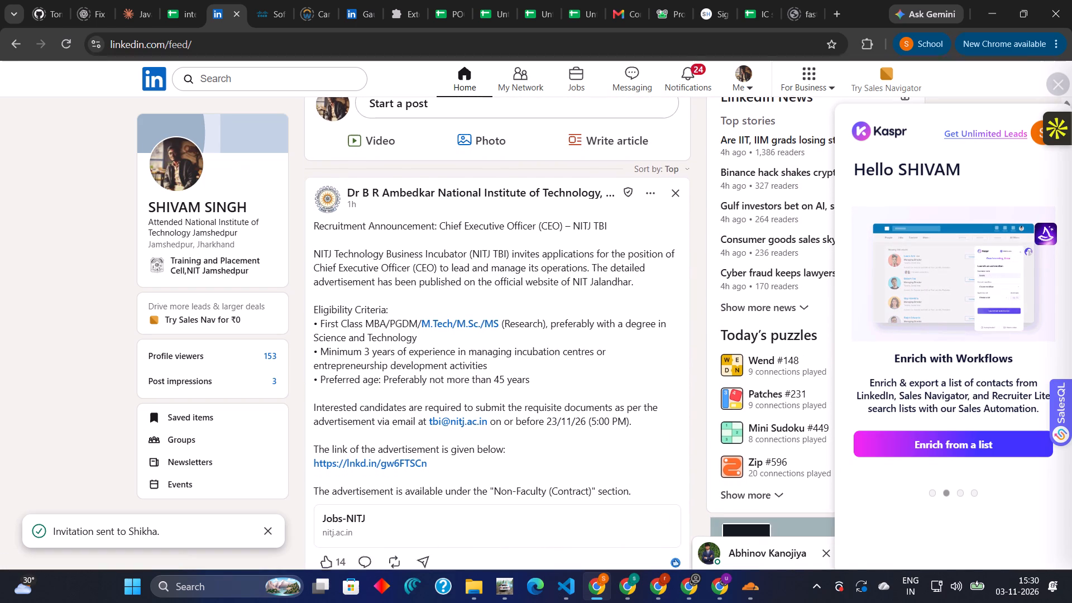
pyautogui.scroll(-2, 557, 422)
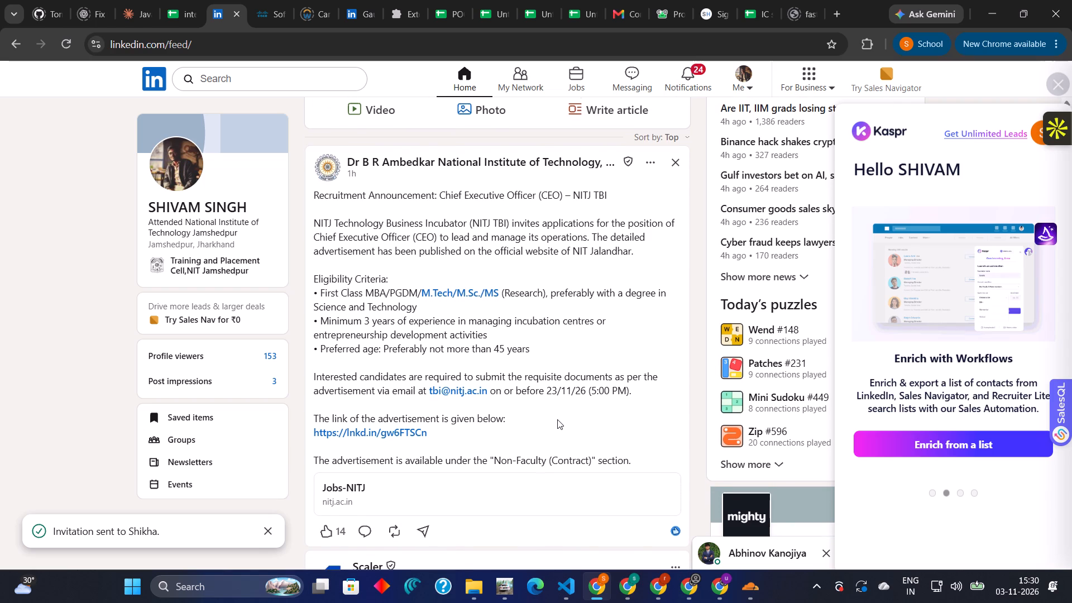
pyautogui.scroll(-3, 557, 419)
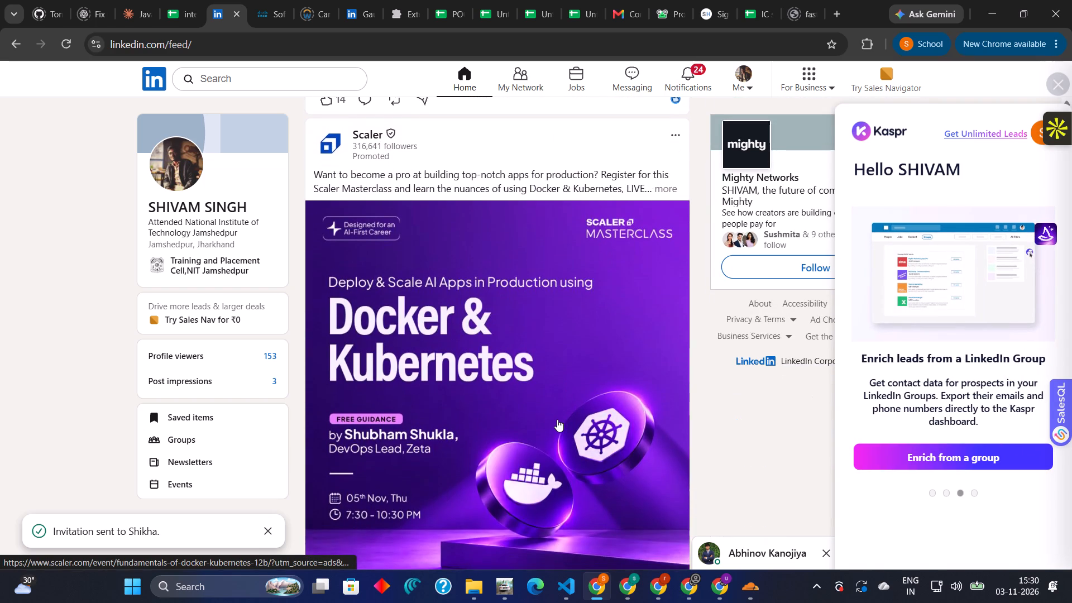
pyautogui.scroll(-2, 557, 419)
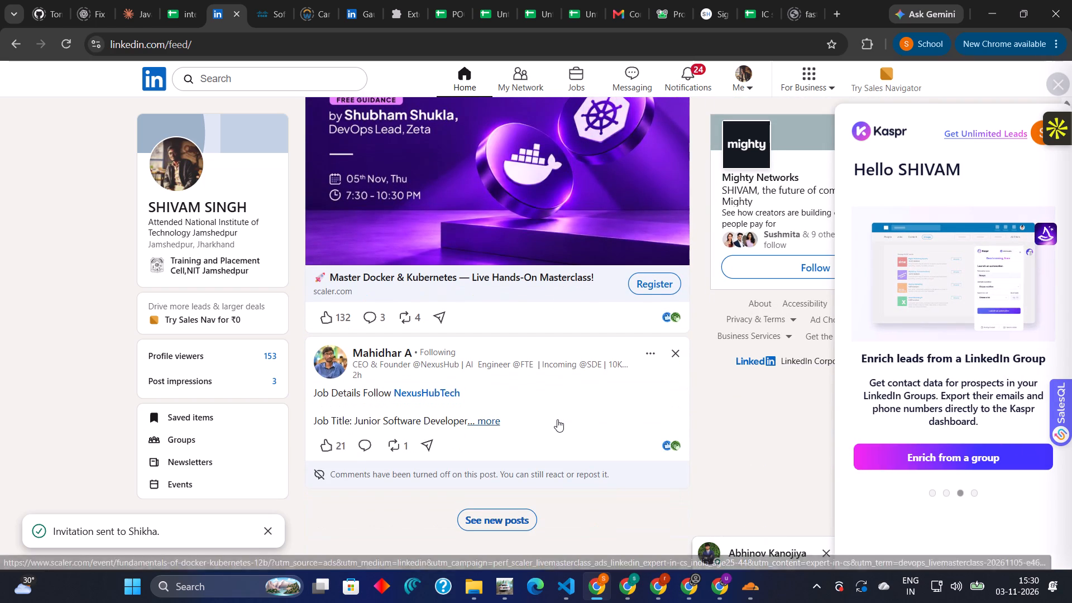
# Load the new feed posts and close the Kaspr panel covering the page.
pyautogui.click(512, 523)
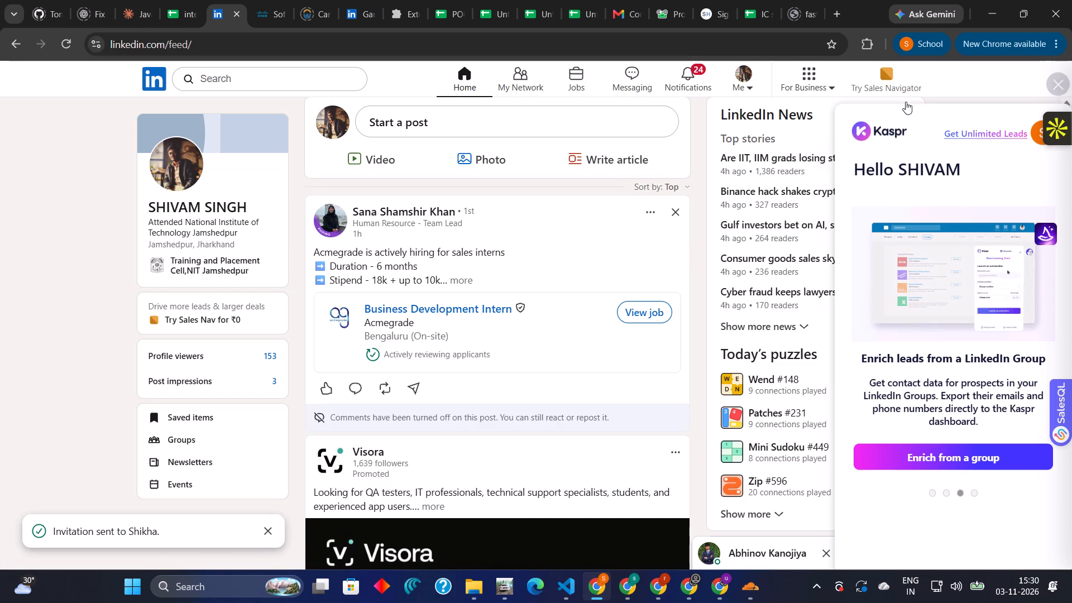
pyautogui.click(1063, 77)
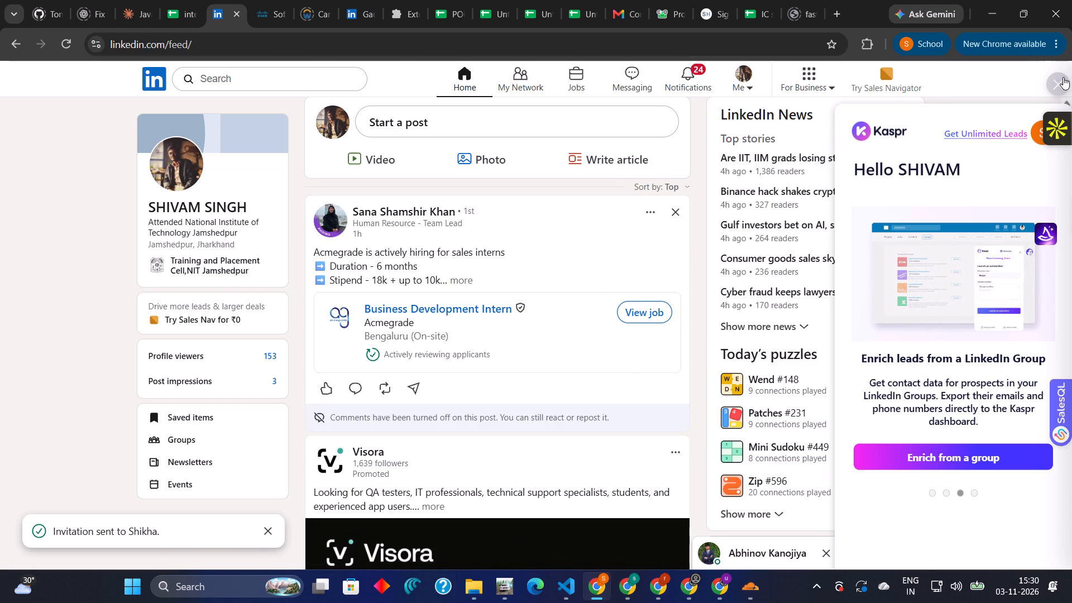
pyautogui.click(1063, 77)
pyautogui.click(1063, 77)
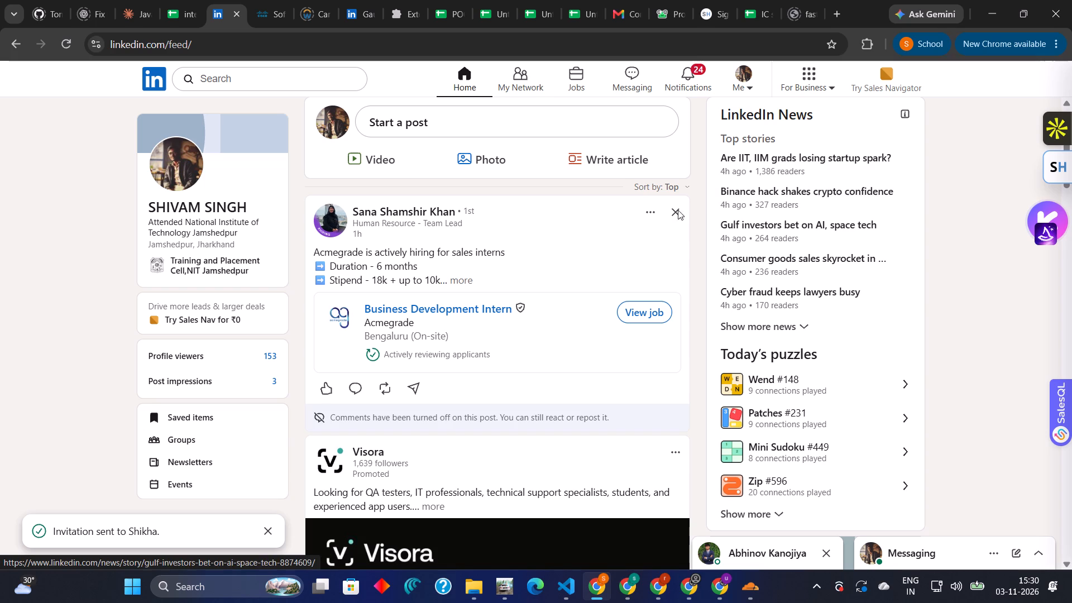
# Read the full Acmegrade sales intern post and look through the hiring posts that follow it.
pyautogui.click(464, 279)
pyautogui.scroll(-3, 464, 279)
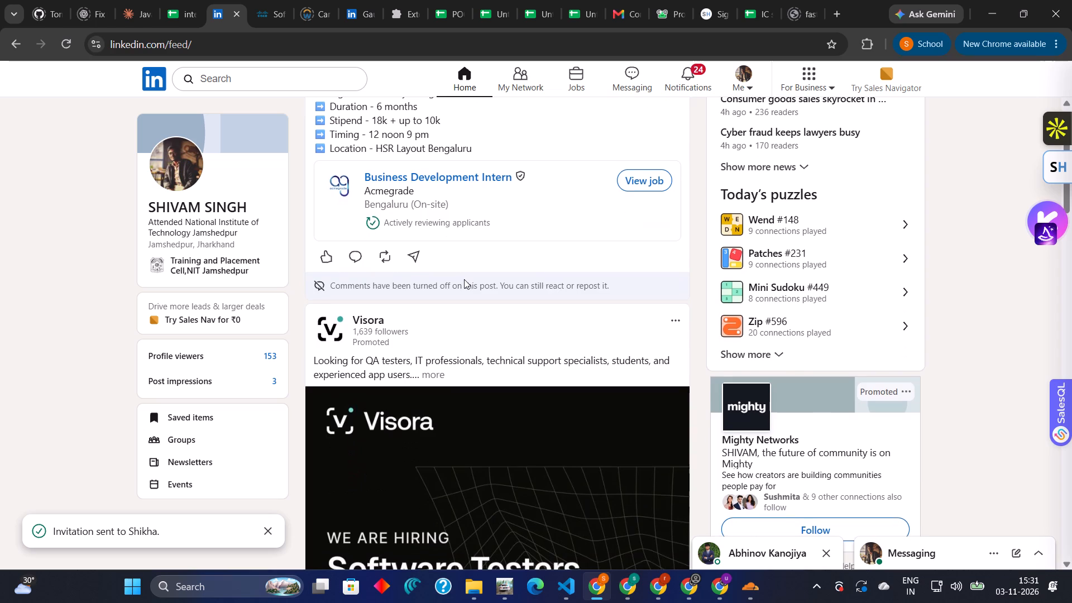
pyautogui.scroll(-4, 464, 279)
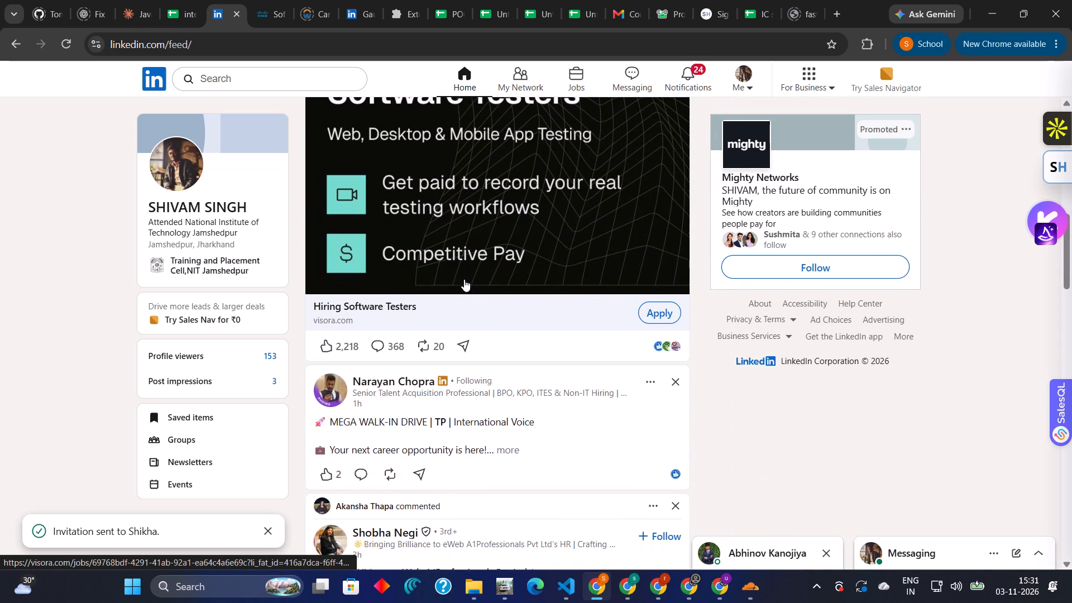
pyautogui.scroll(-3, 499, 433)
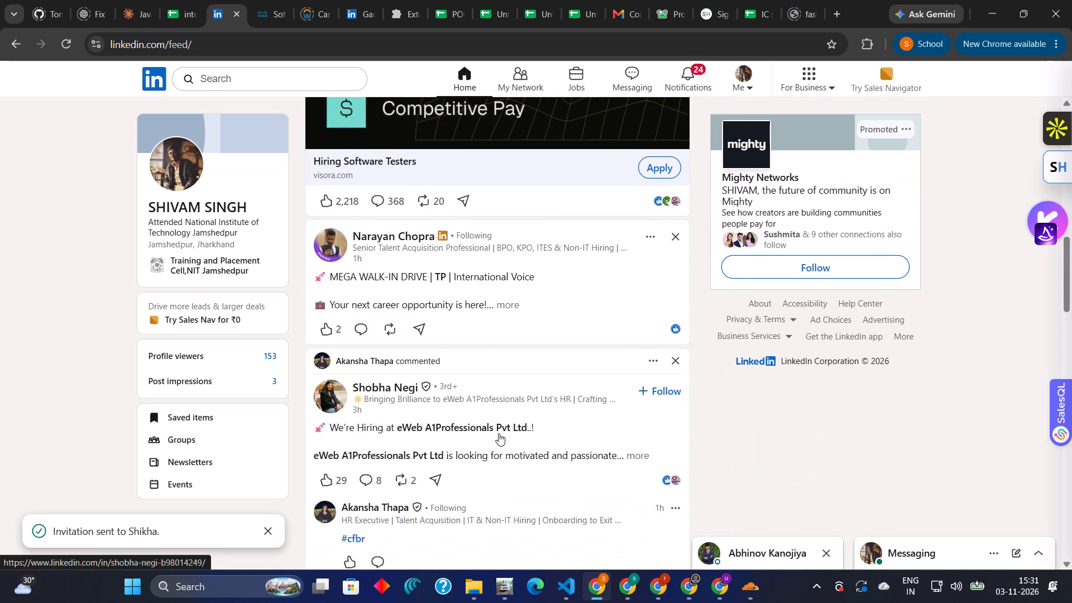
# Expand the eWeb A1Professionals hiring post and examine its open positions and contact details.
pyautogui.scroll(-1, 499, 433)
pyautogui.click(637, 421)
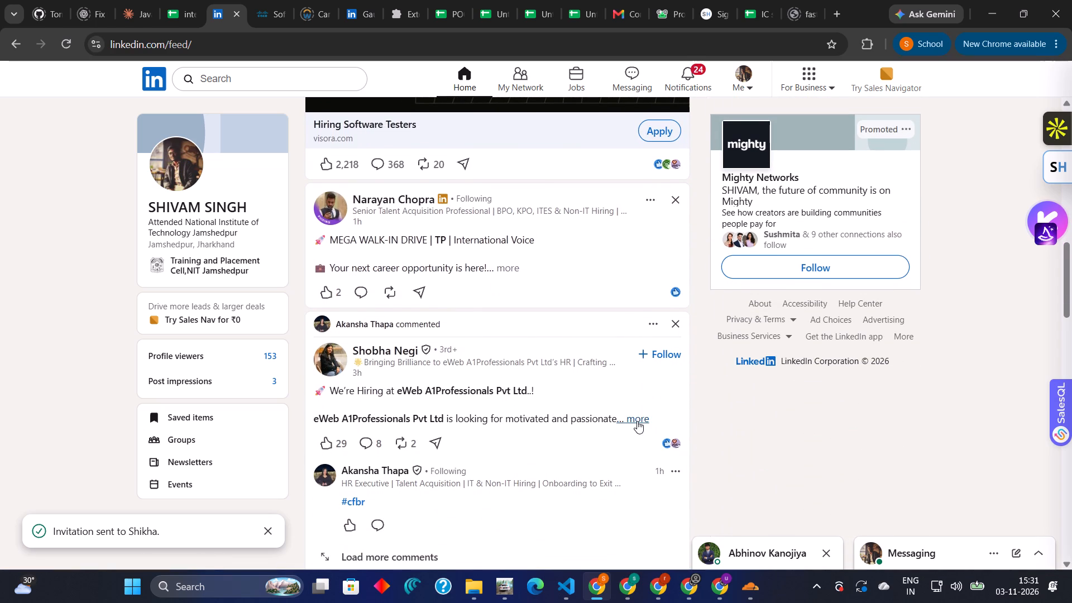
pyautogui.scroll(-1, 637, 421)
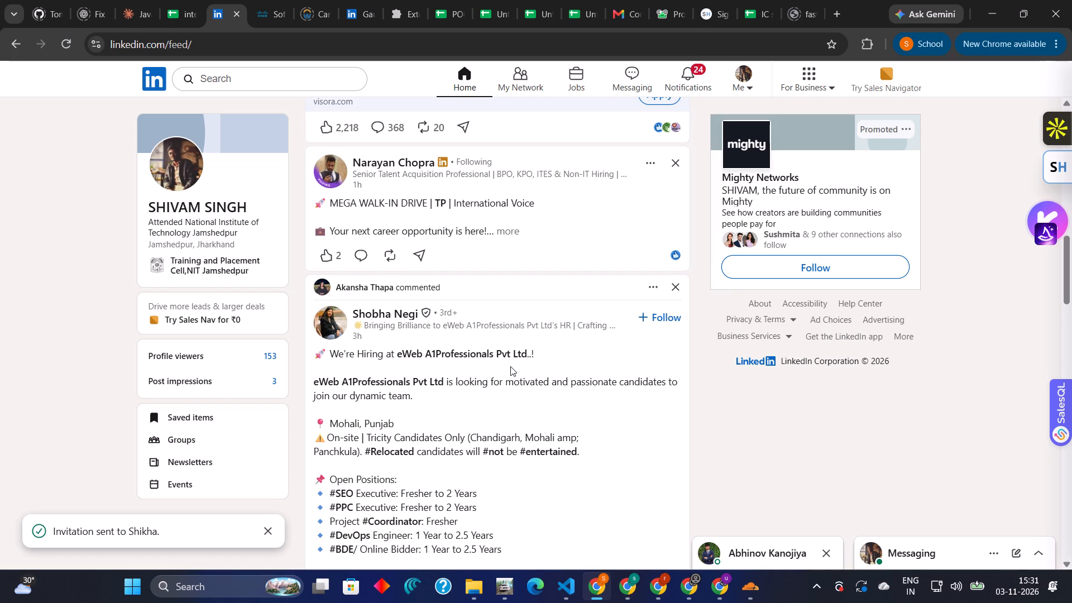
pyautogui.scroll(-1, 510, 366)
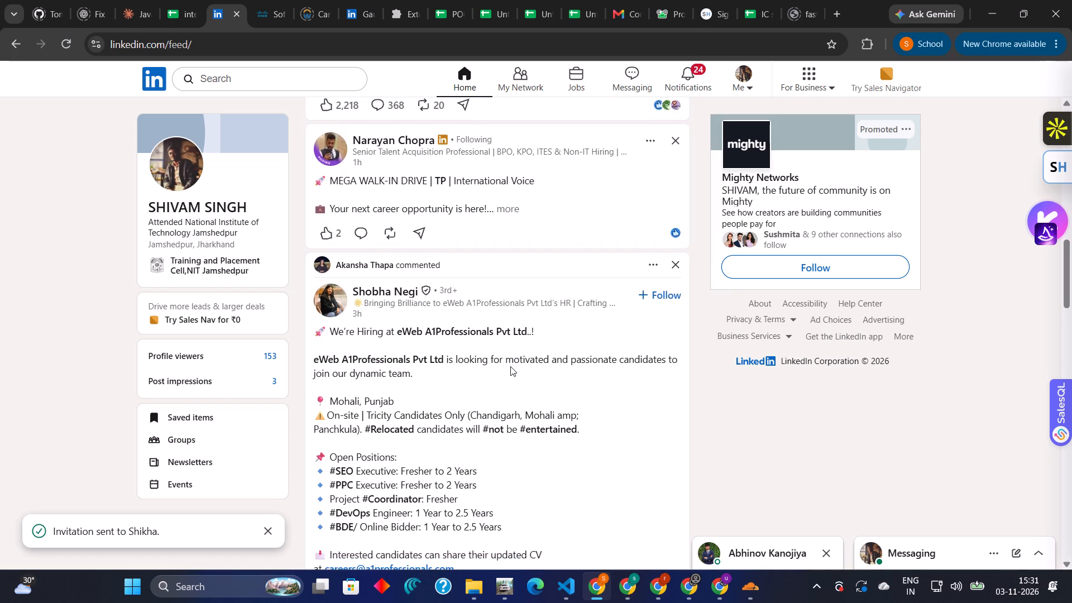
pyautogui.scroll(-4, 510, 366)
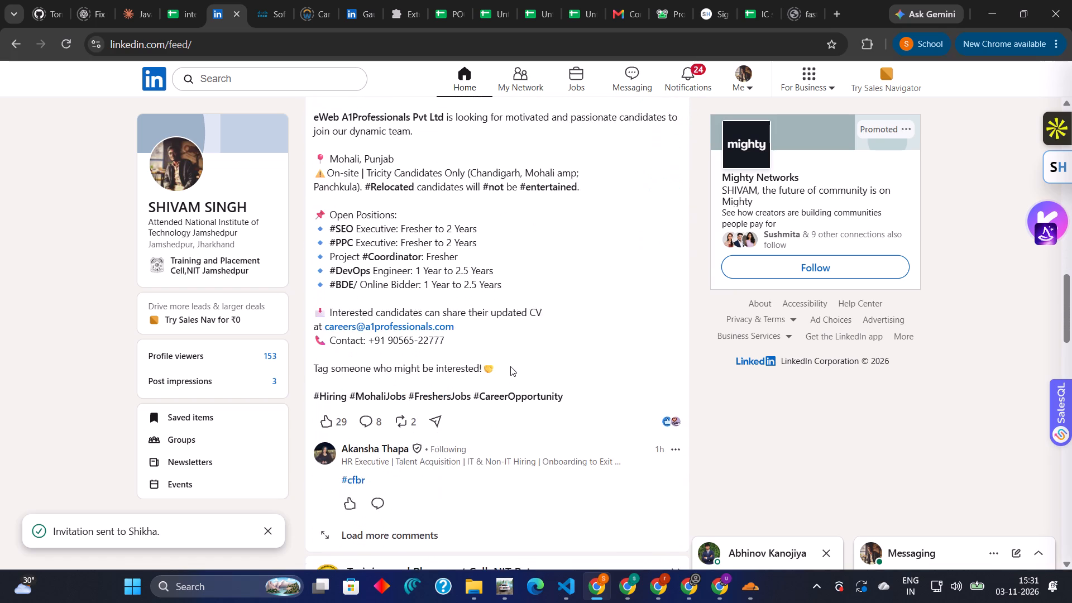
# Expand the NIT Patna placement cell's Keysight internship post and read its text and the congratulations poster.
pyautogui.scroll(-4, 510, 366)
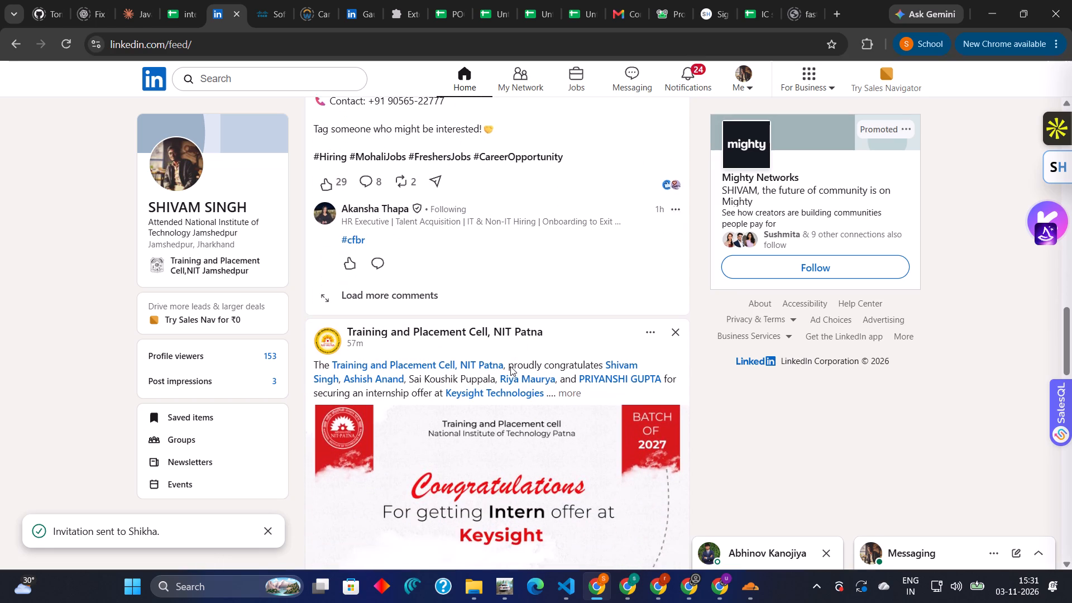
pyautogui.scroll(-1, 510, 366)
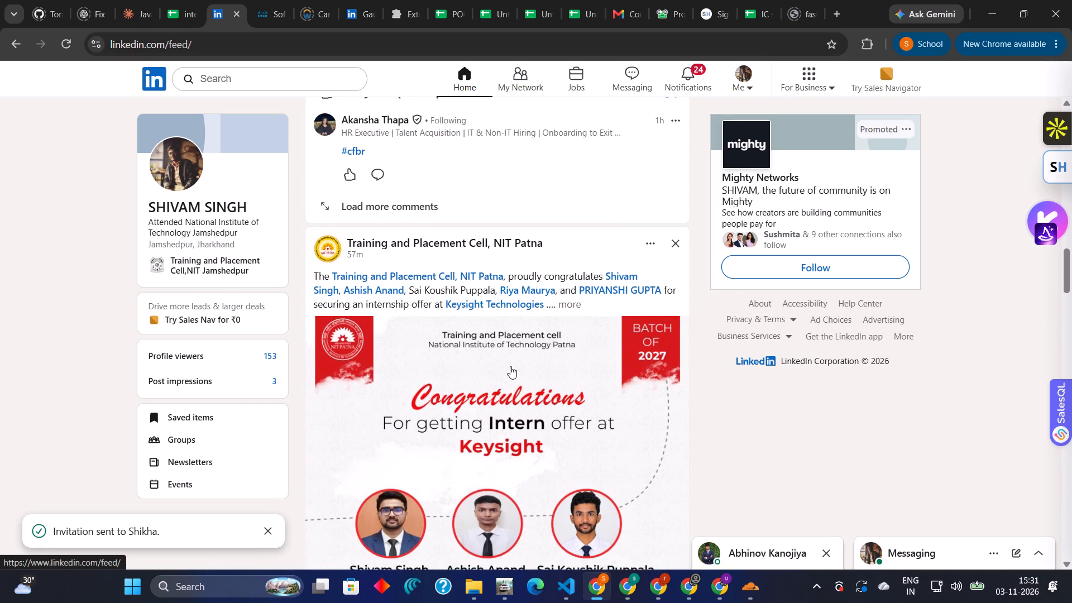
pyautogui.scroll(-1, 510, 366)
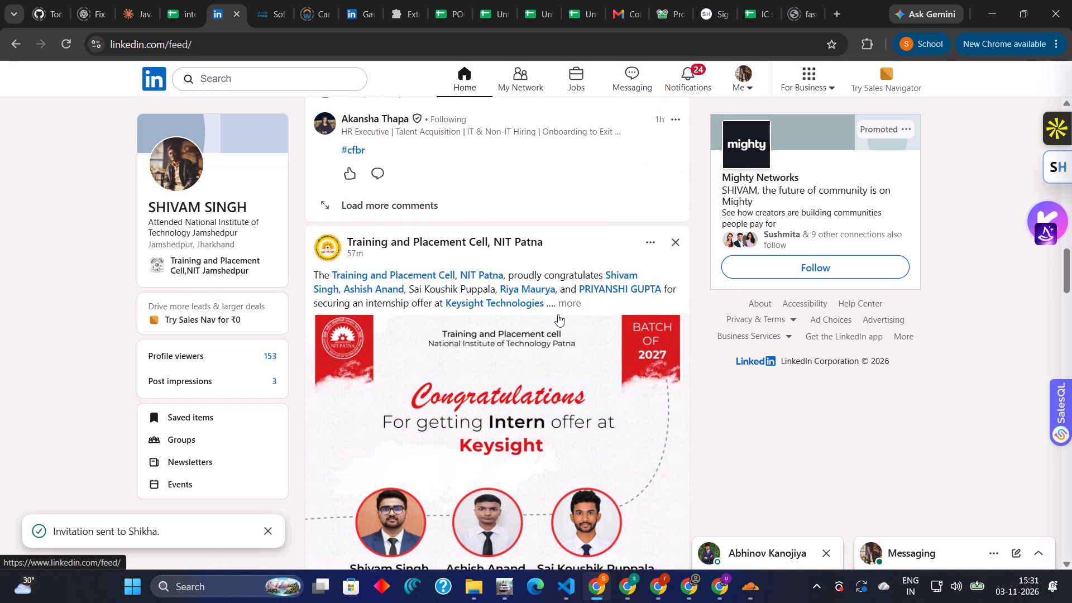
pyautogui.click(563, 301)
pyautogui.scroll(-1, 563, 301)
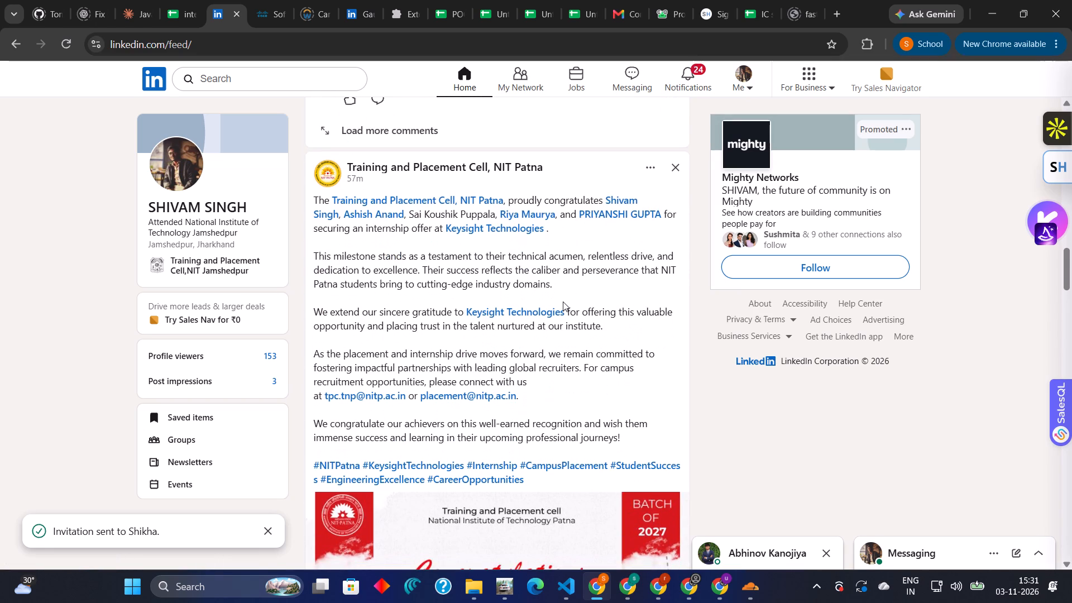
pyautogui.scroll(-1, 563, 301)
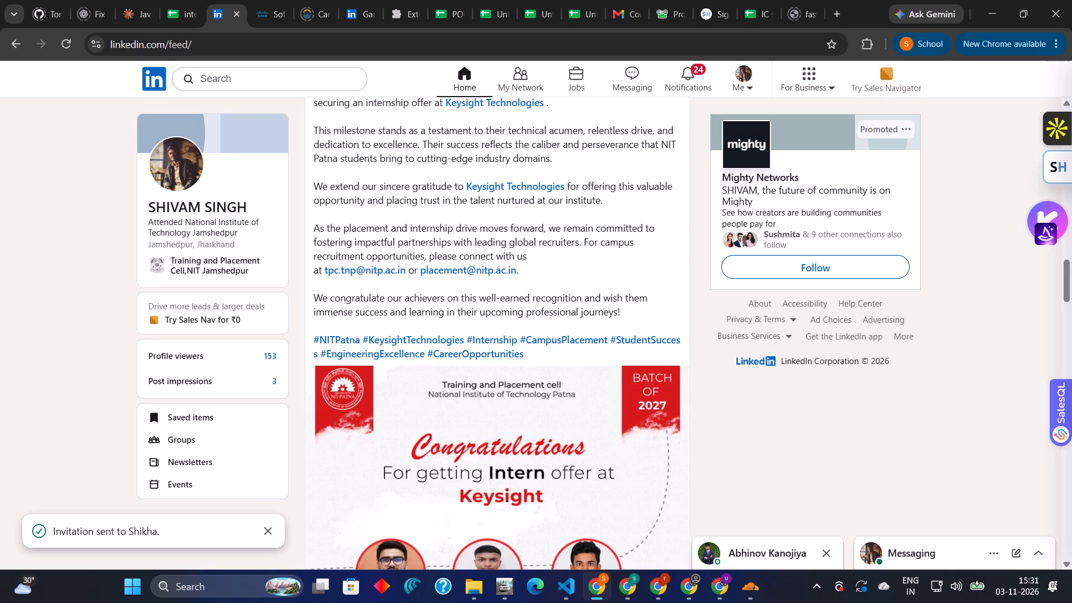
pyautogui.scroll(-1, 563, 301)
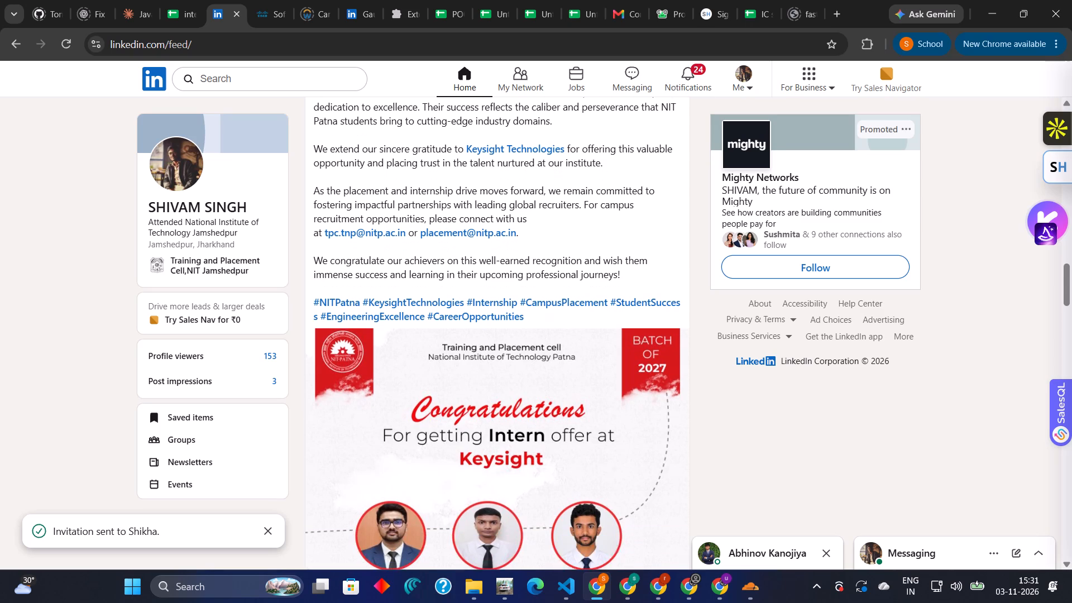
pyautogui.scroll(-1, 563, 301)
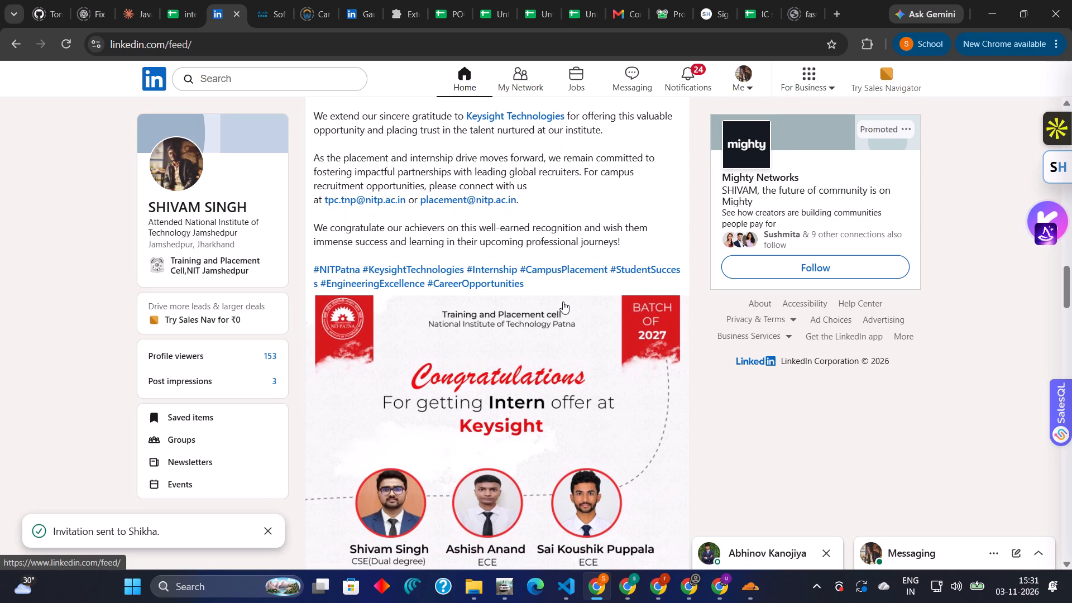
pyautogui.scroll(-1, 563, 301)
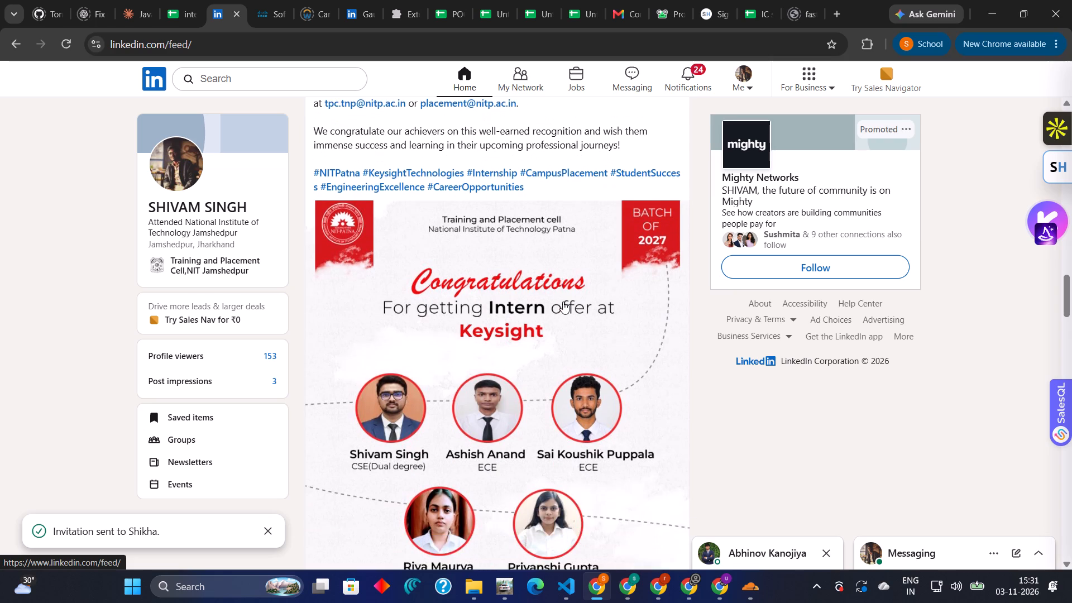
pyautogui.scroll(-1, 563, 301)
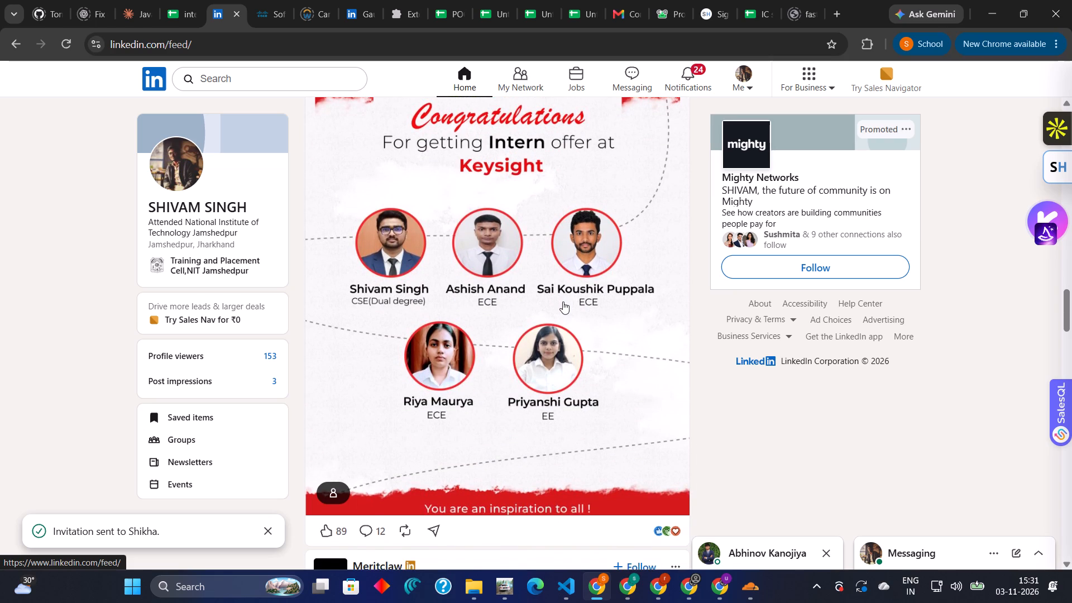
# Look past the Keysight poster and examine the promoted Meritclaw hiring post in the feed.
pyautogui.scroll(-1, 563, 301)
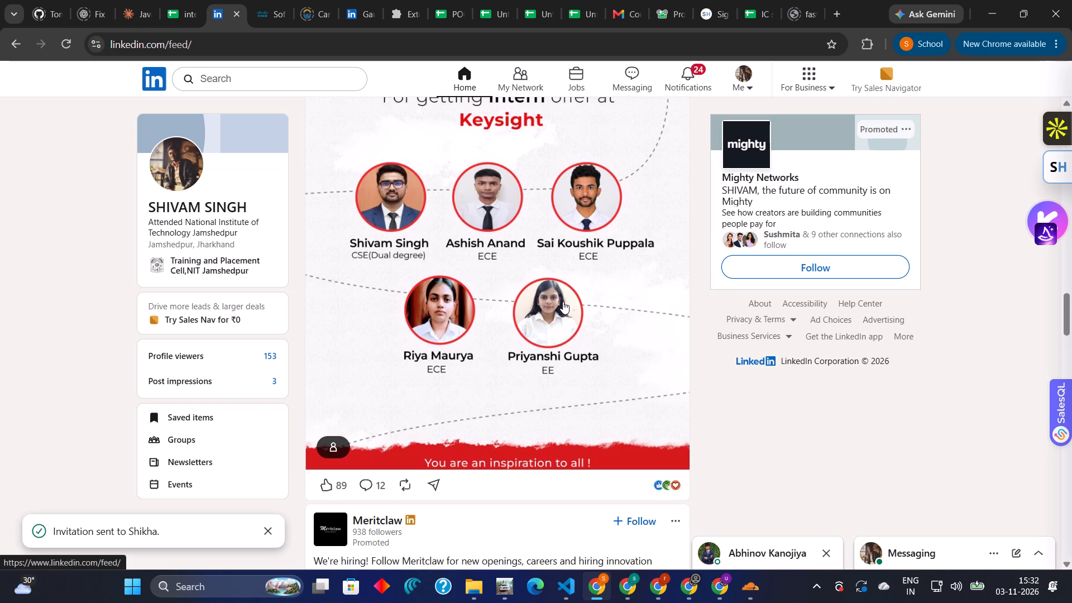
pyautogui.scroll(-4, 563, 301)
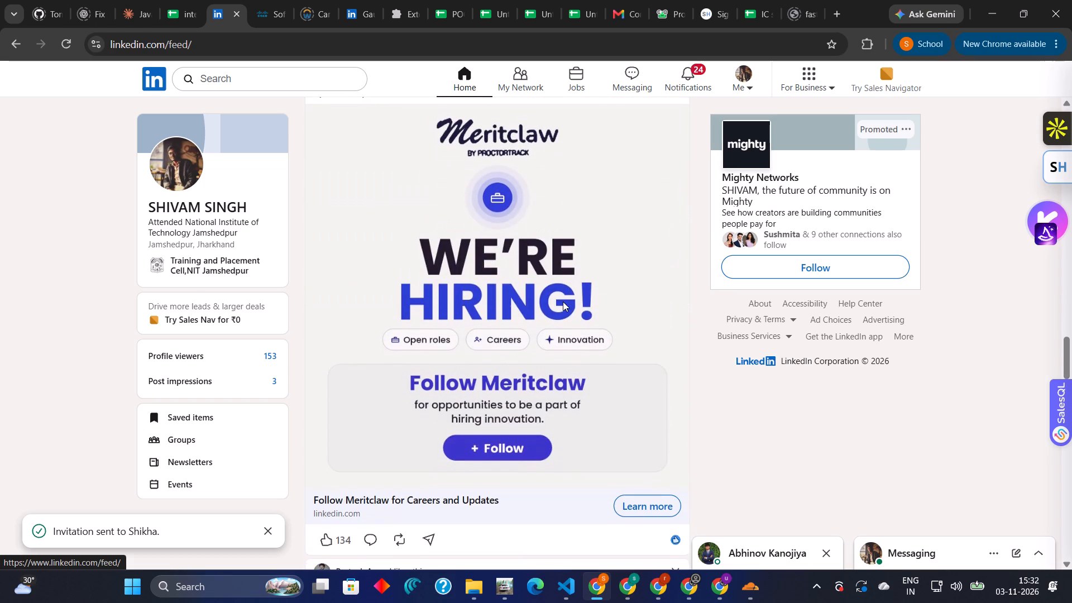
pyautogui.scroll(-1, 563, 301)
pyautogui.scroll(3, 563, 301)
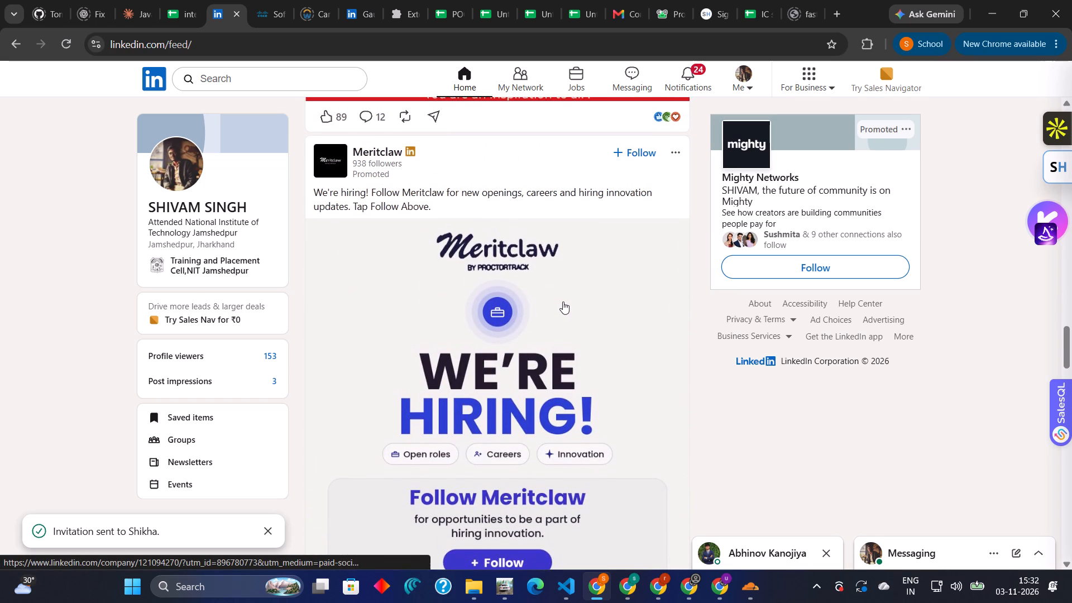
pyautogui.scroll(-1, 561, 334)
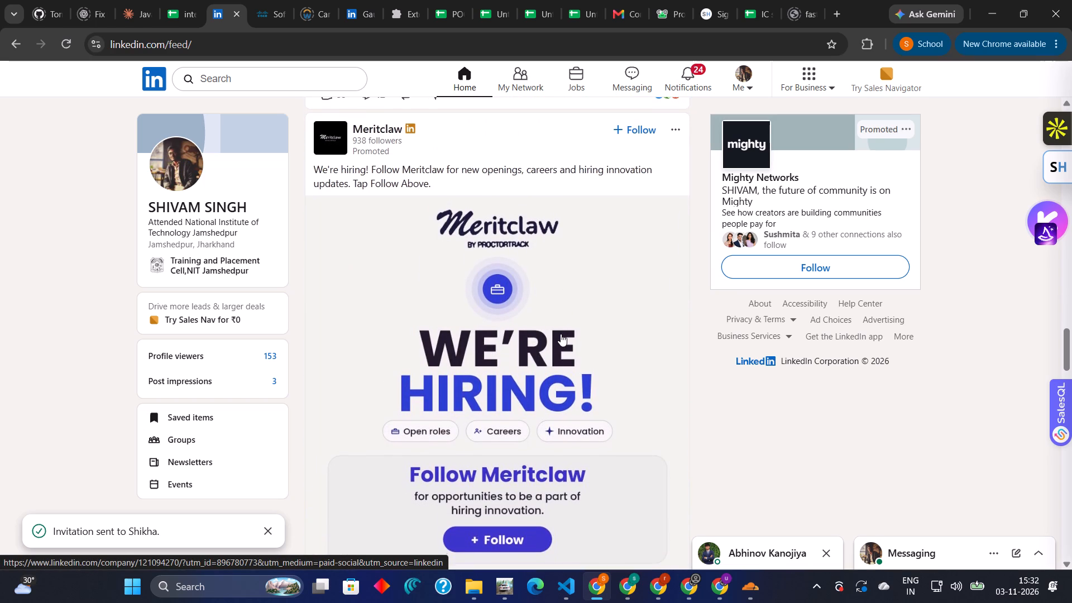
pyautogui.scroll(-2, 561, 334)
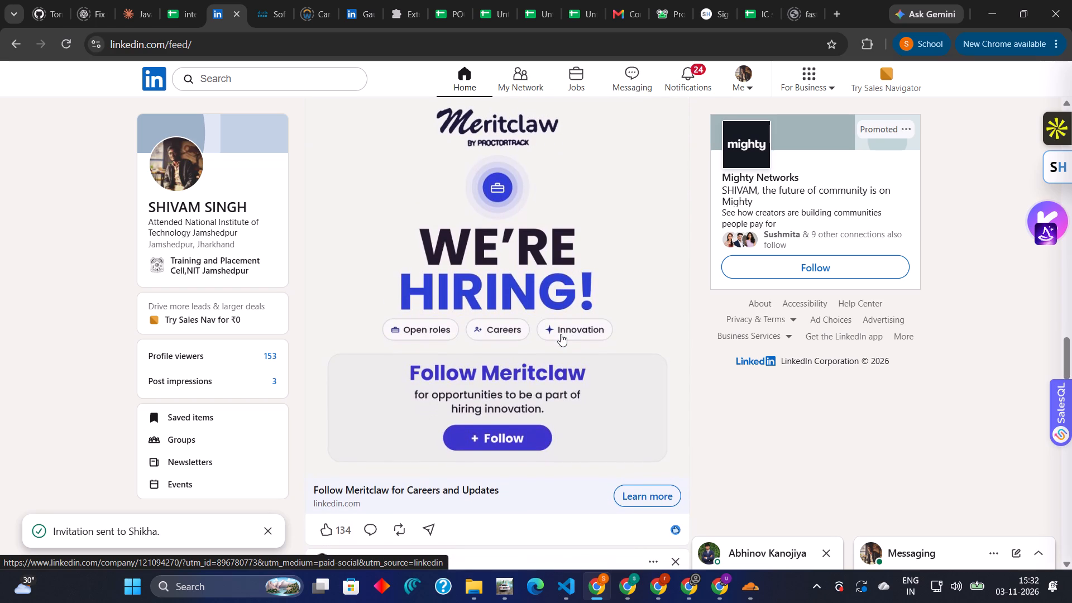
pyautogui.scroll(-4, 561, 334)
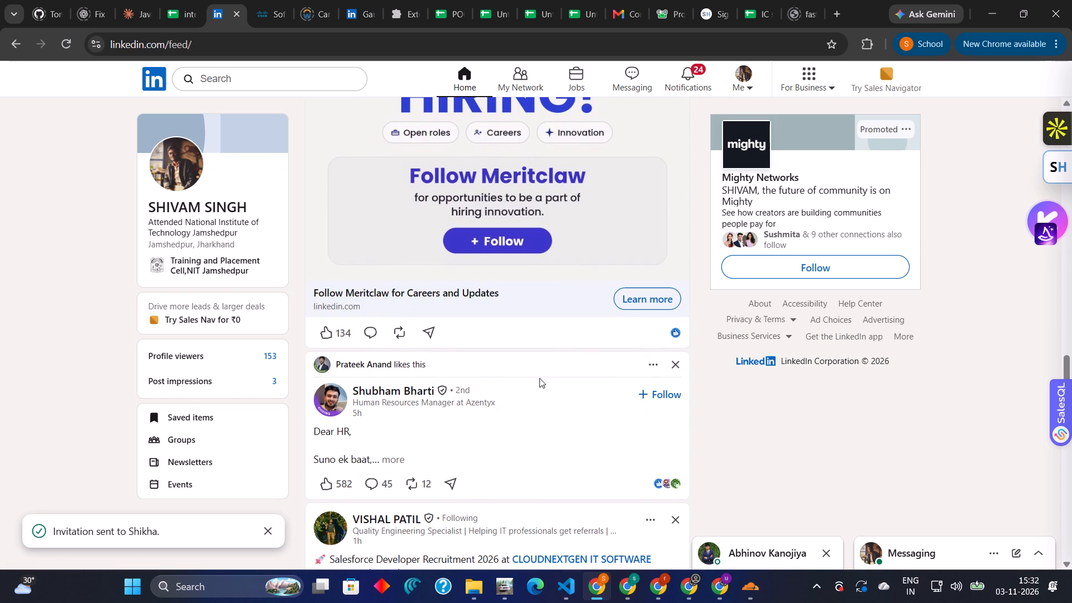
# Expand the Azentyx Human Resources Manager's "Dear HR" post and read it through to its hashtags.
pyautogui.click(393, 462)
pyautogui.scroll(-2, 393, 462)
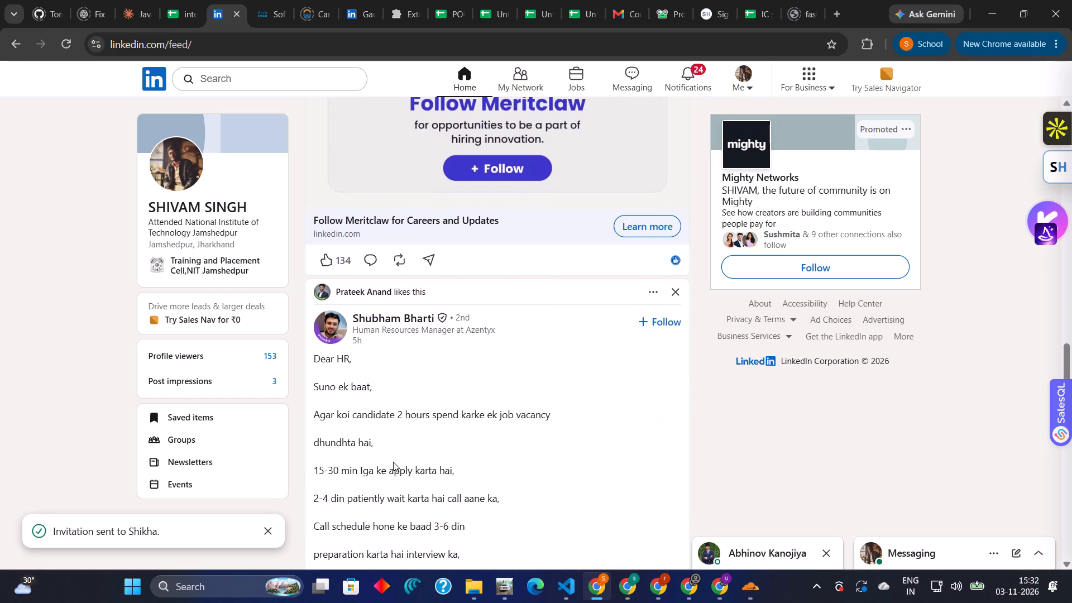
pyautogui.scroll(-2, 393, 462)
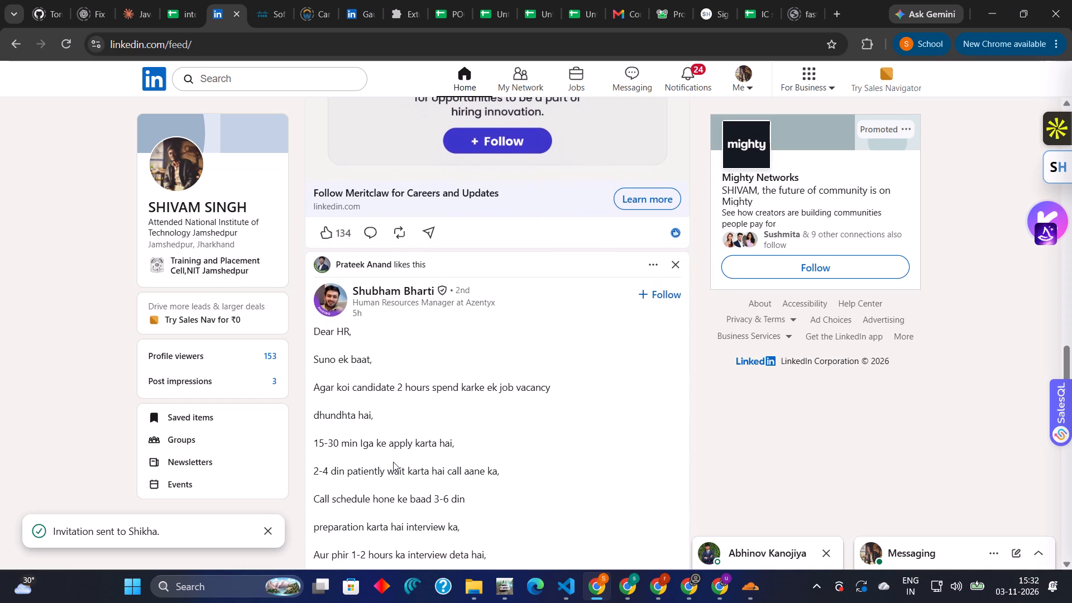
pyautogui.scroll(-2, 393, 462)
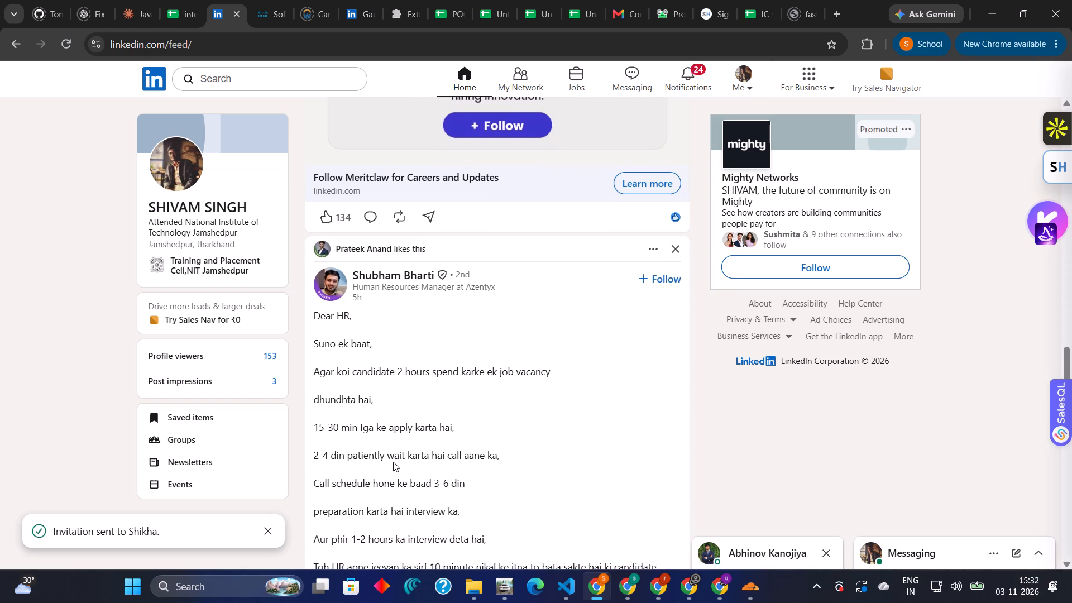
pyautogui.scroll(-2, 393, 462)
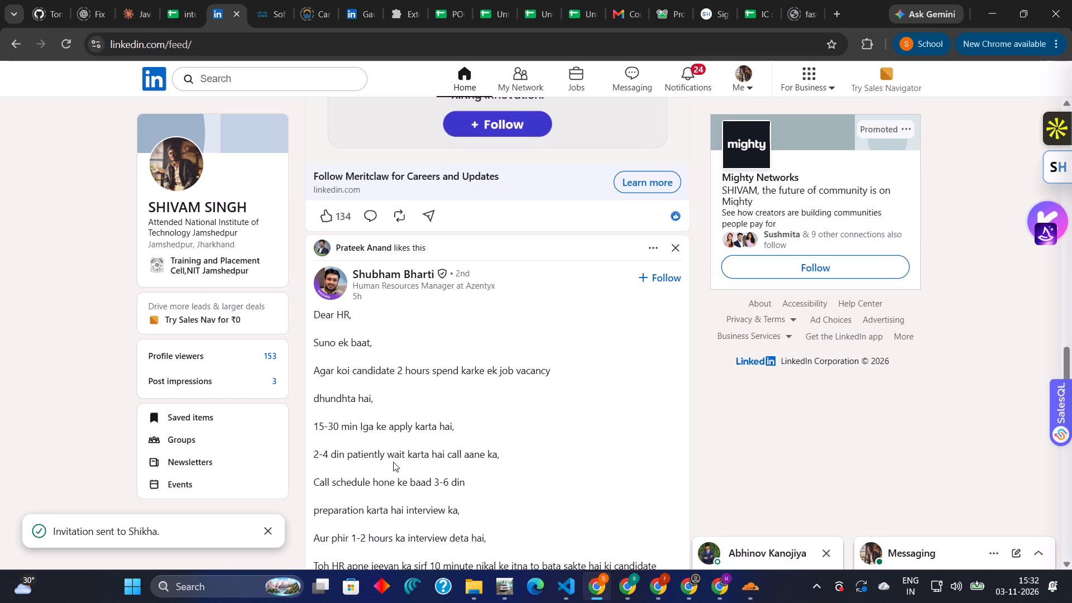
pyautogui.scroll(-2, 423, 549)
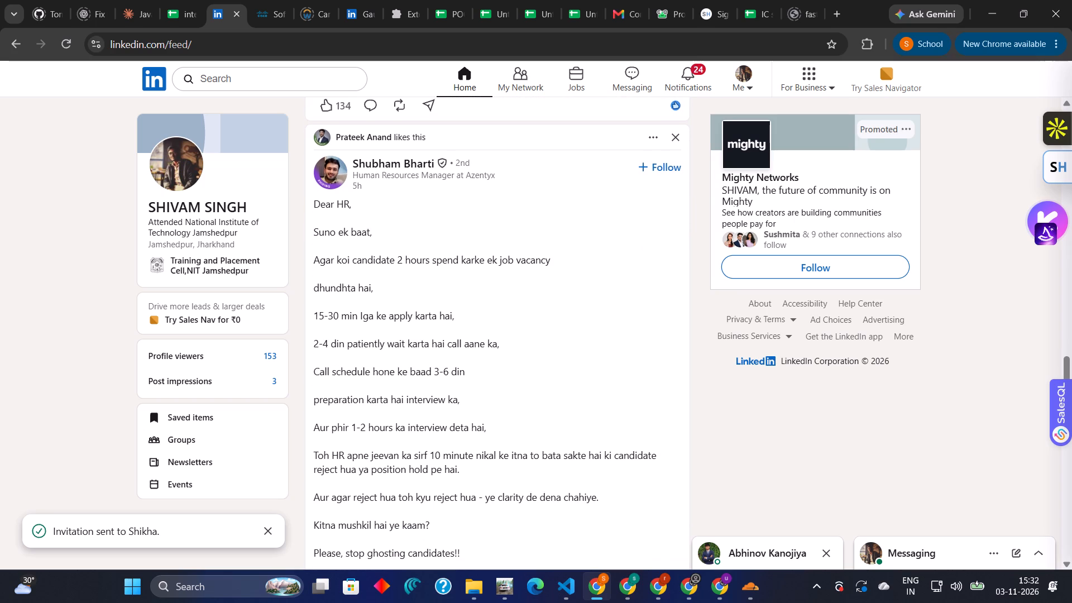
pyautogui.scroll(-1, 423, 549)
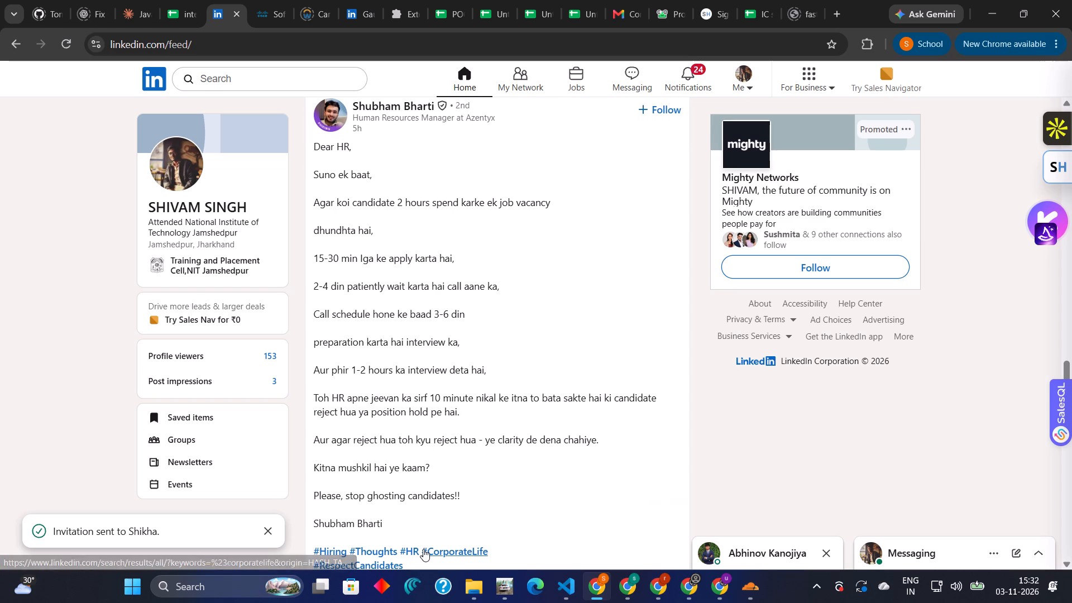
pyautogui.scroll(-1, 423, 549)
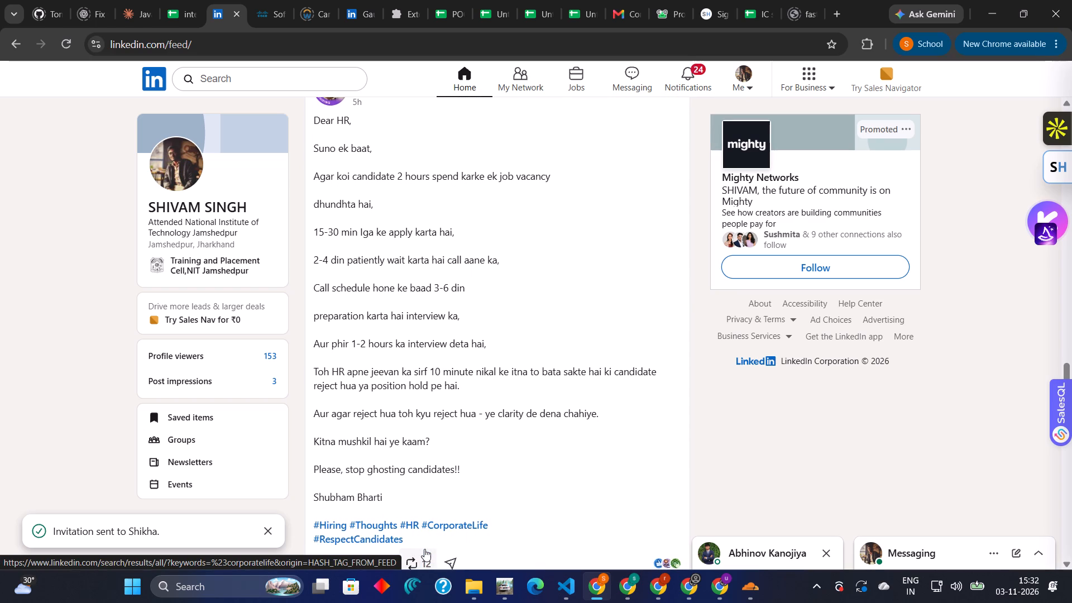
pyautogui.scroll(-2, 424, 549)
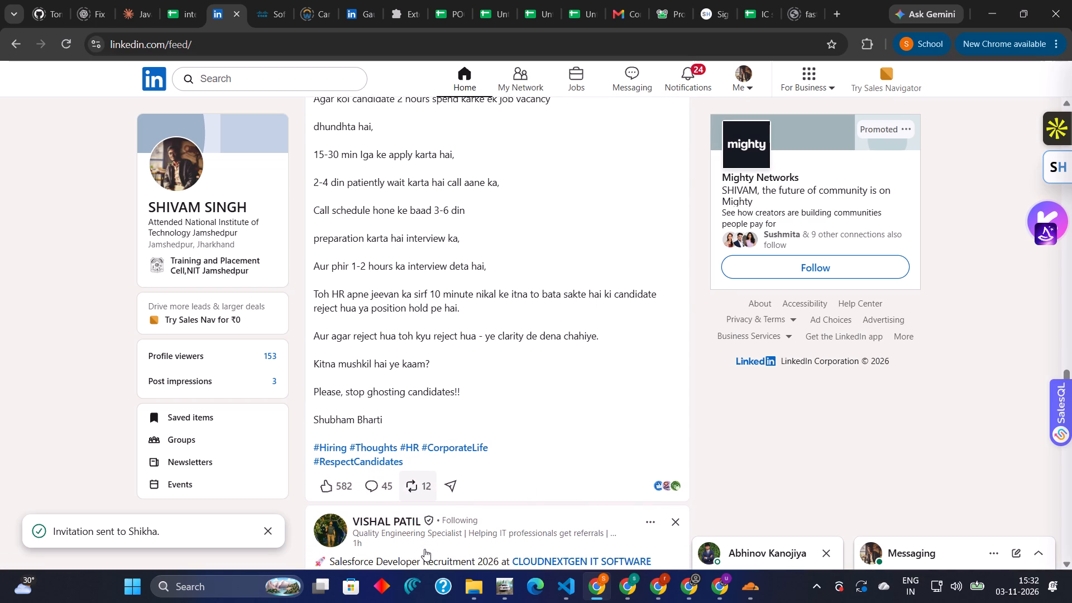
# Look over the CloudNextGen IT Software Solutions Salesforce Developer recruitment post for freshers and continue to the posts below it.
pyautogui.scroll(-2, 424, 549)
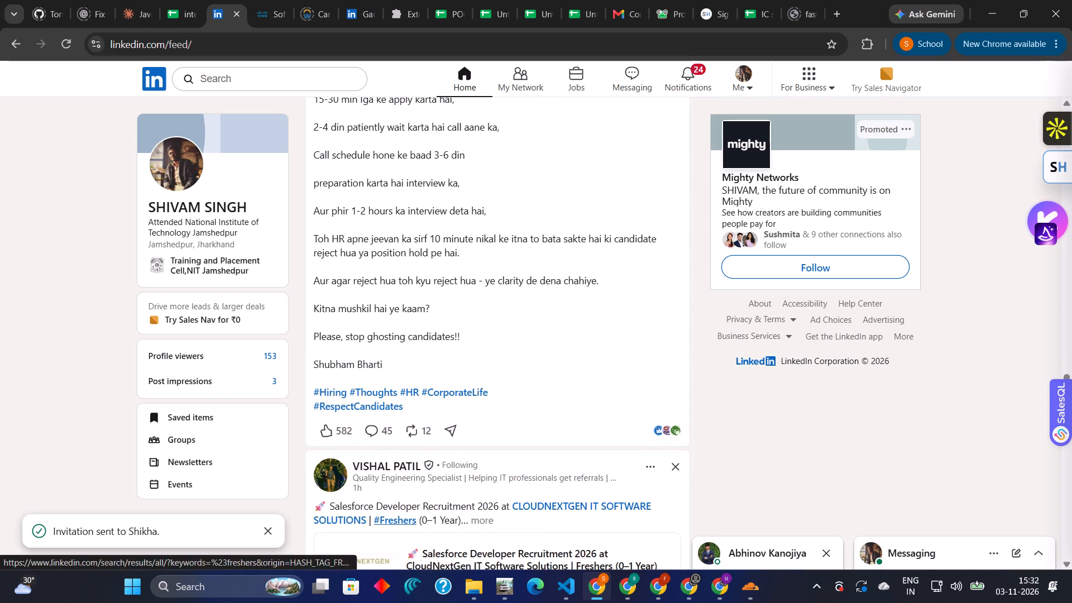
pyautogui.scroll(-2, 442, 485)
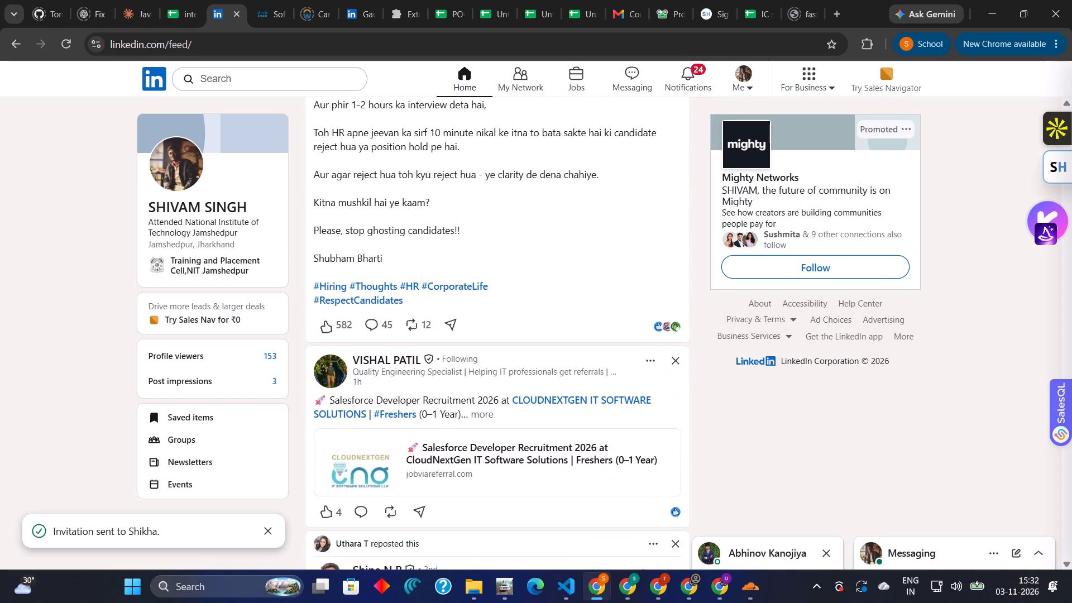
pyautogui.scroll(-2, 426, 482)
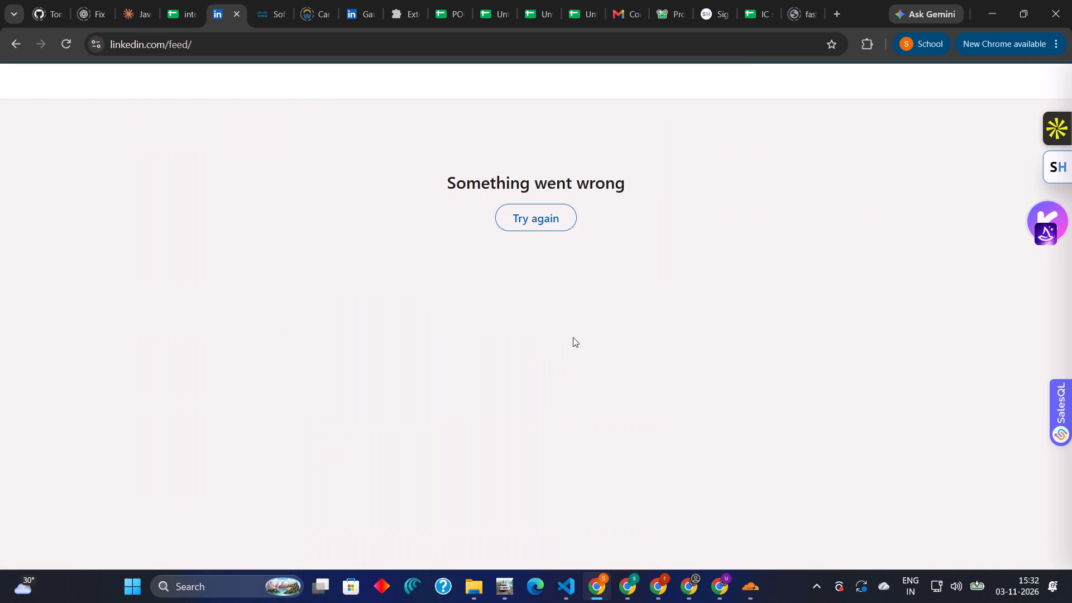
# Retry loading the failed LinkedIn feed page, and open the home feed from the already open Pocketful recruiter profile instead.
pyautogui.click(554, 217)
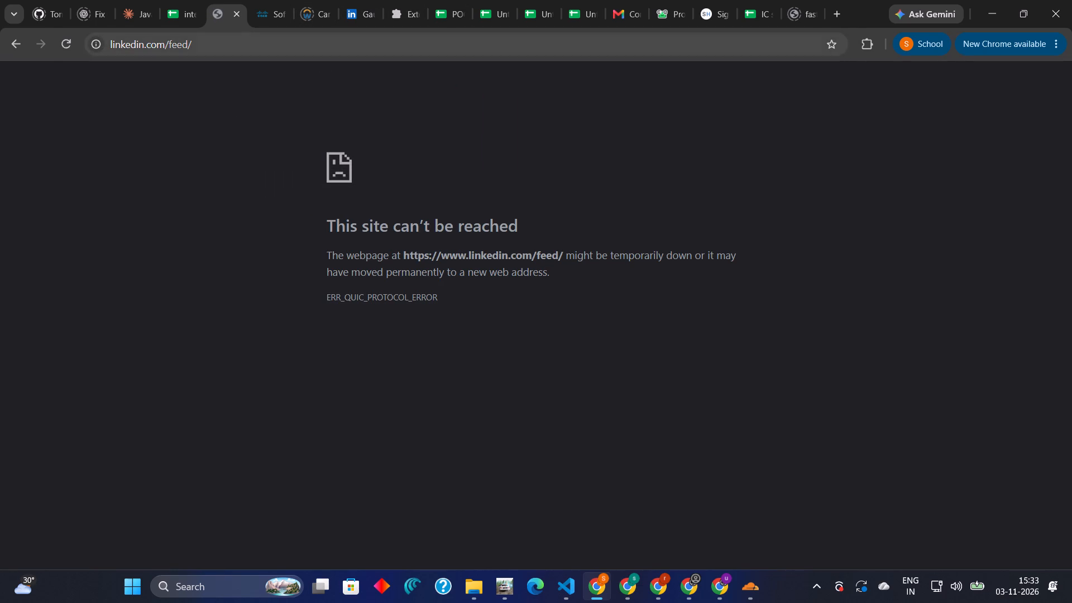
pyautogui.click(56, 46)
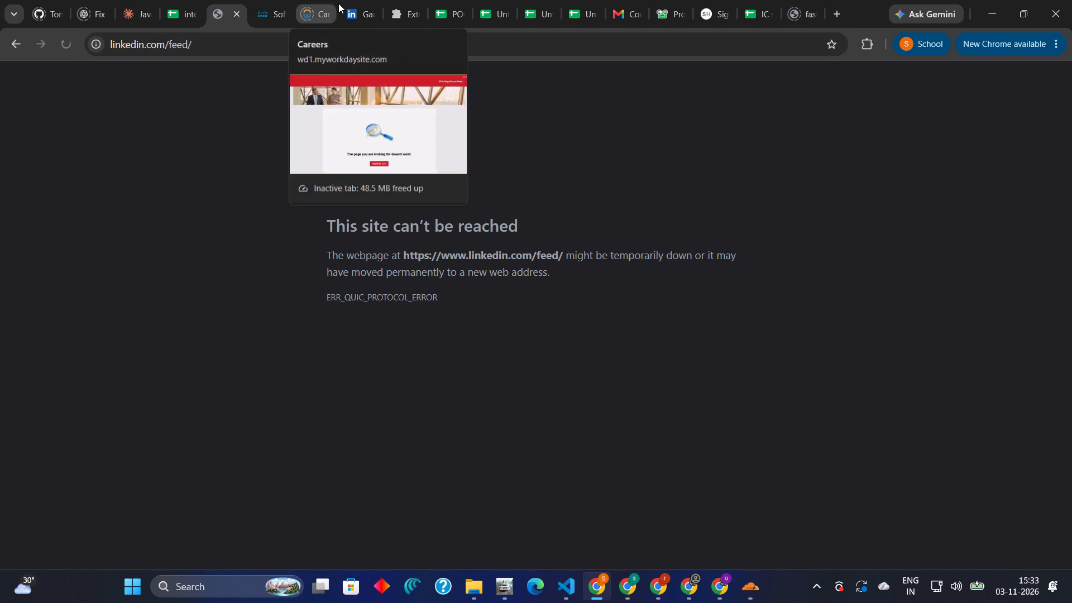
pyautogui.click(359, 4)
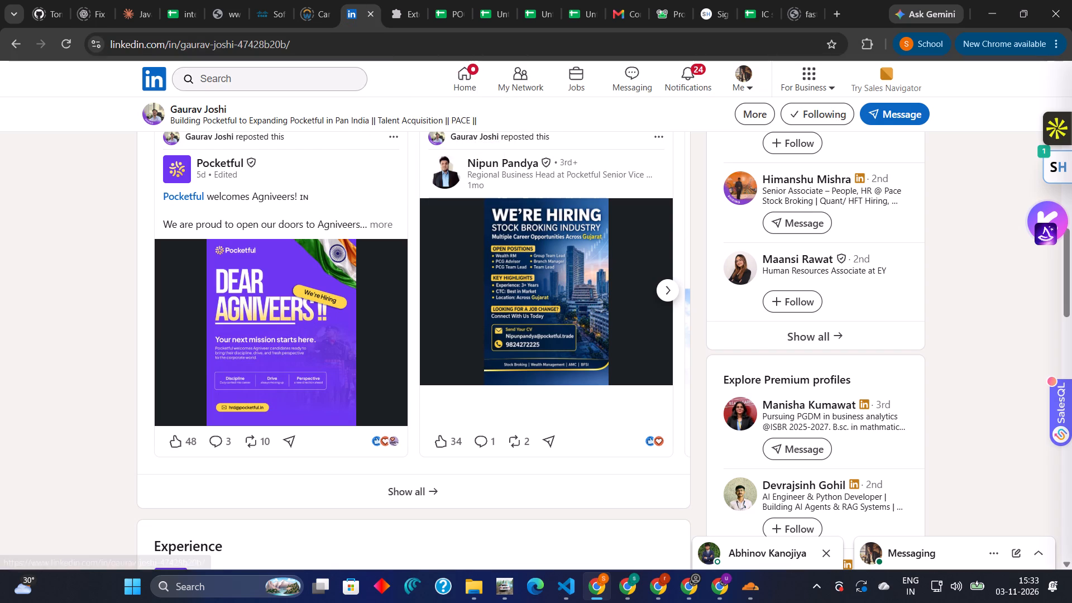
pyautogui.click(456, 84)
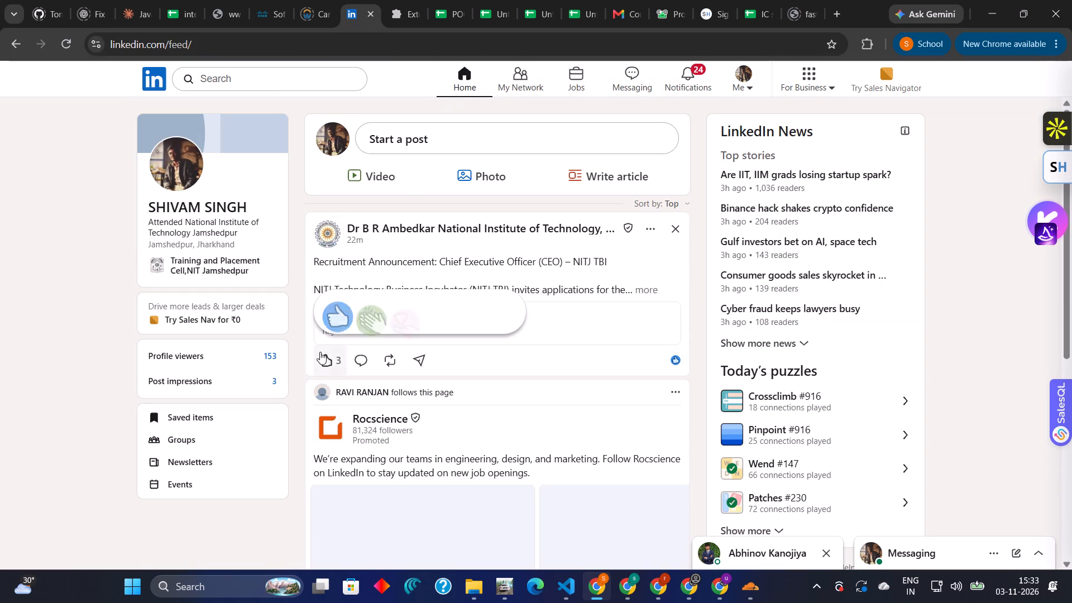
# Look through the fresh feed past the Rocscience hiring post to the talent acquisition specialist's call for Engineering and MBA college placement officers.
pyautogui.scroll(-2, 320, 352)
pyautogui.scroll(-2, 429, 380)
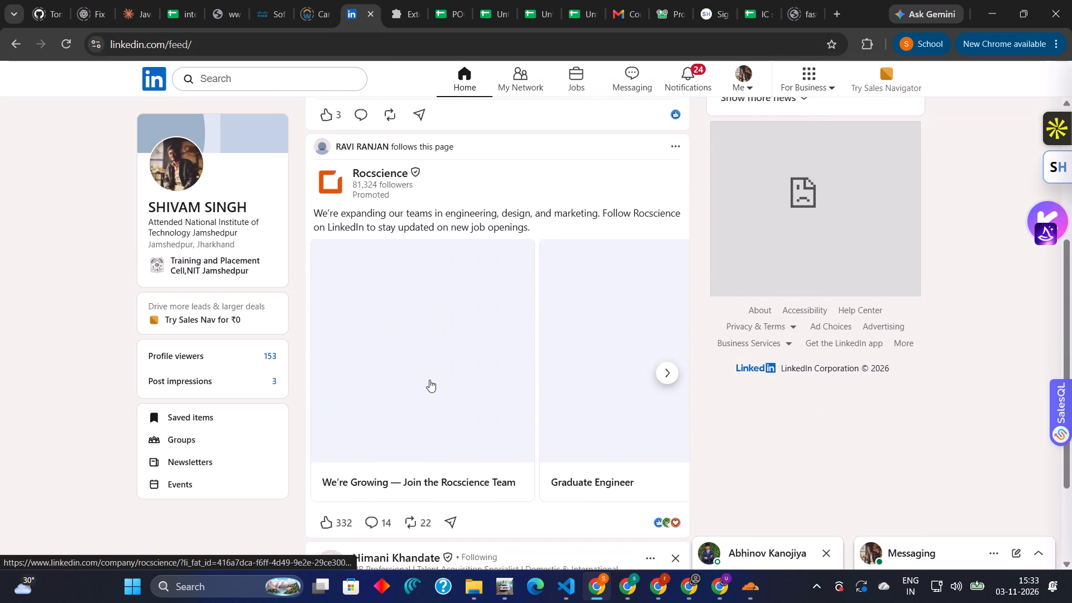
pyautogui.scroll(-2, 429, 380)
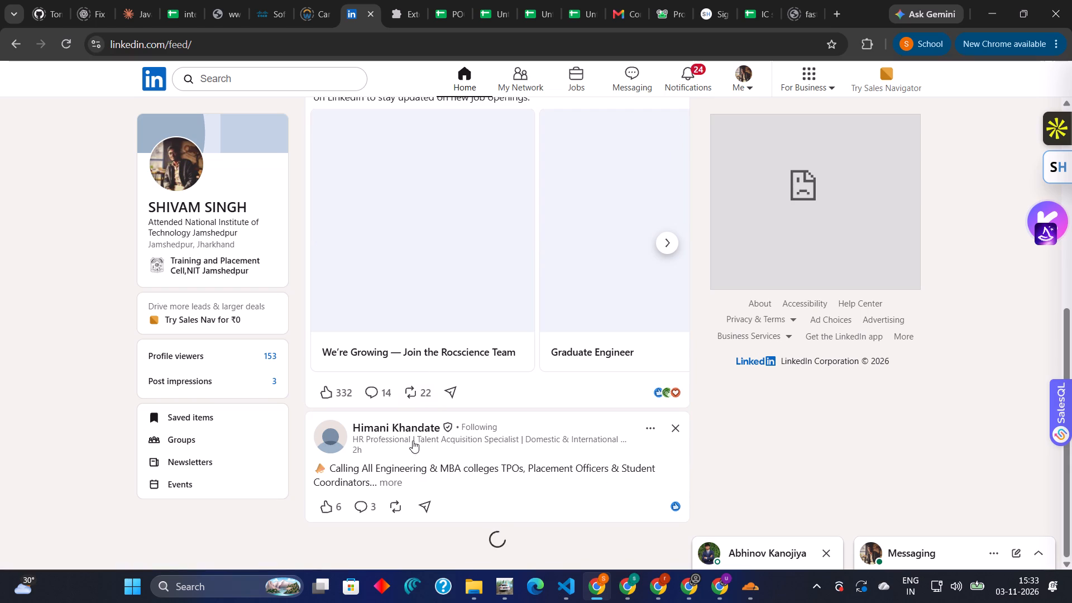
# Expand the talent acquisition specialist's Eurogrip campus hiring post for the 2027 batch and read it through to its hashtags.
pyautogui.click(390, 485)
pyautogui.scroll(-1, 390, 485)
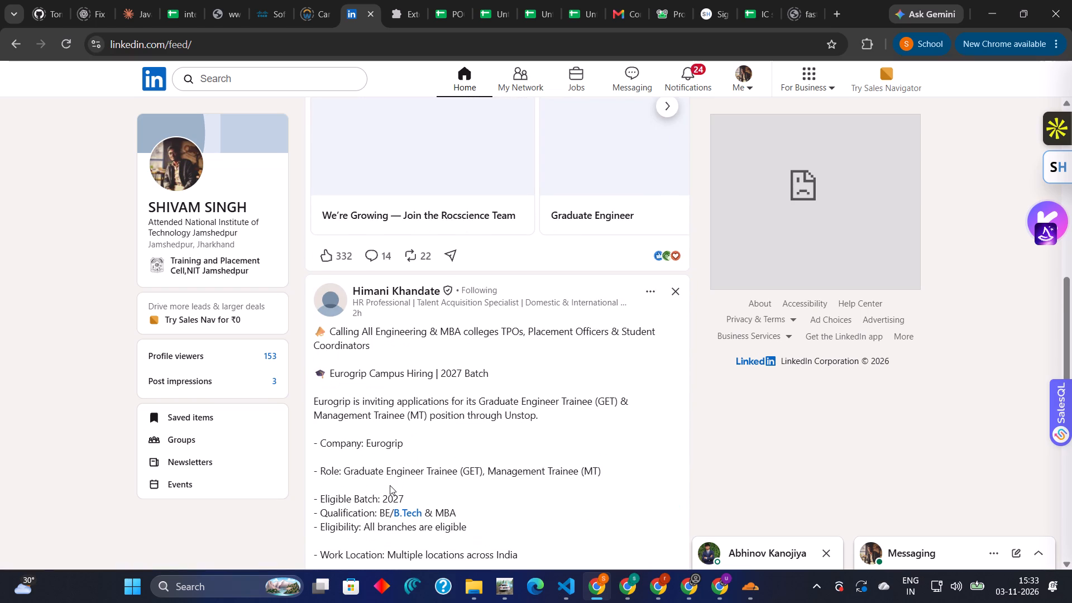
pyautogui.scroll(-3, 390, 485)
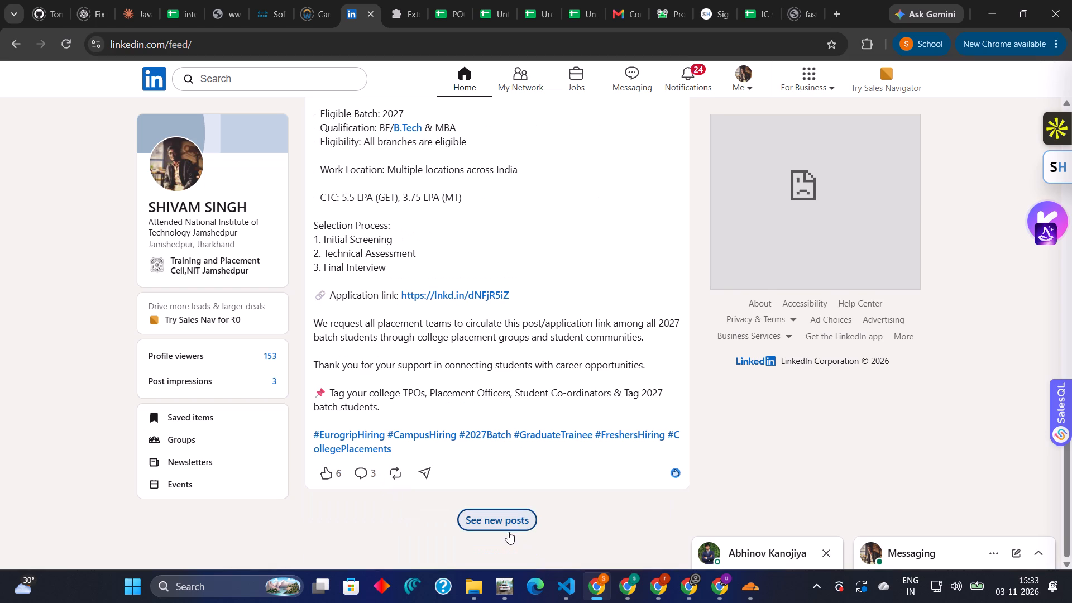
# Try to get new posts loading in the LinkedIn home feed, checking the computer's network status before reloading the page.
pyautogui.click(508, 532)
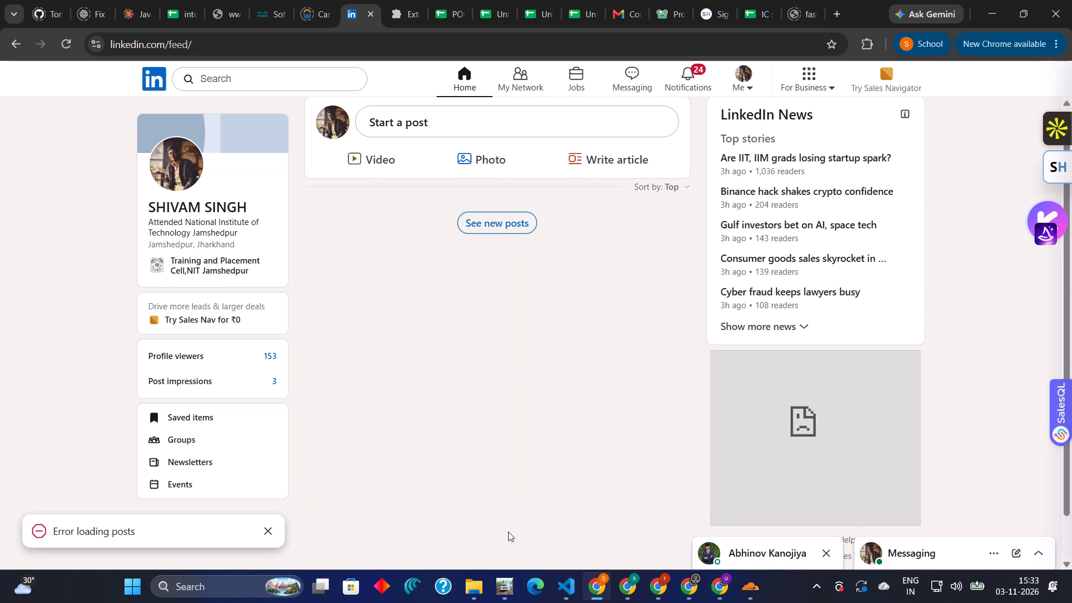
pyautogui.click(487, 231)
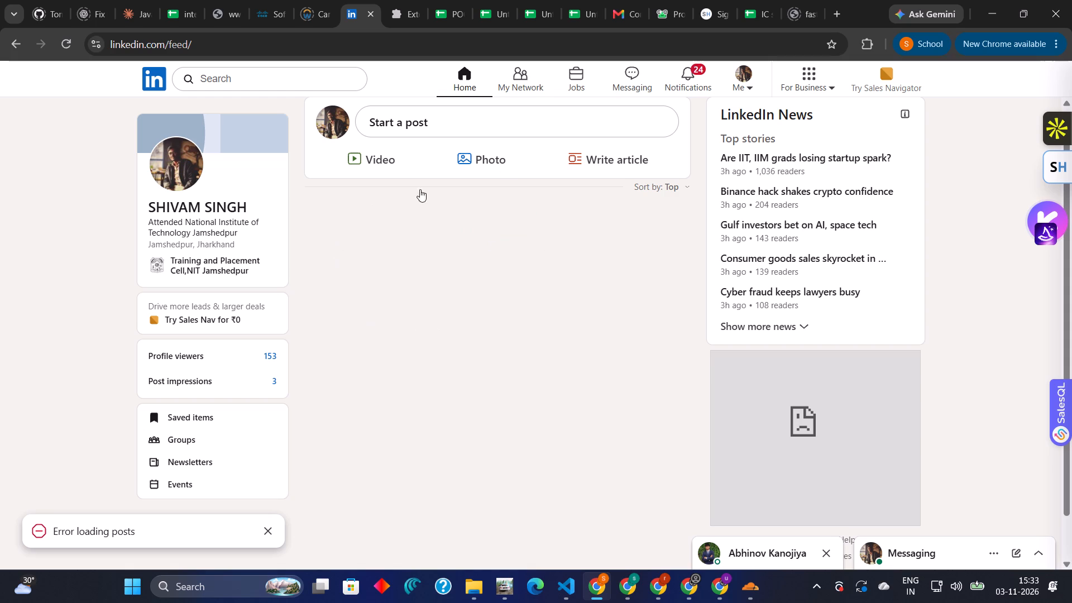
pyautogui.click(951, 583)
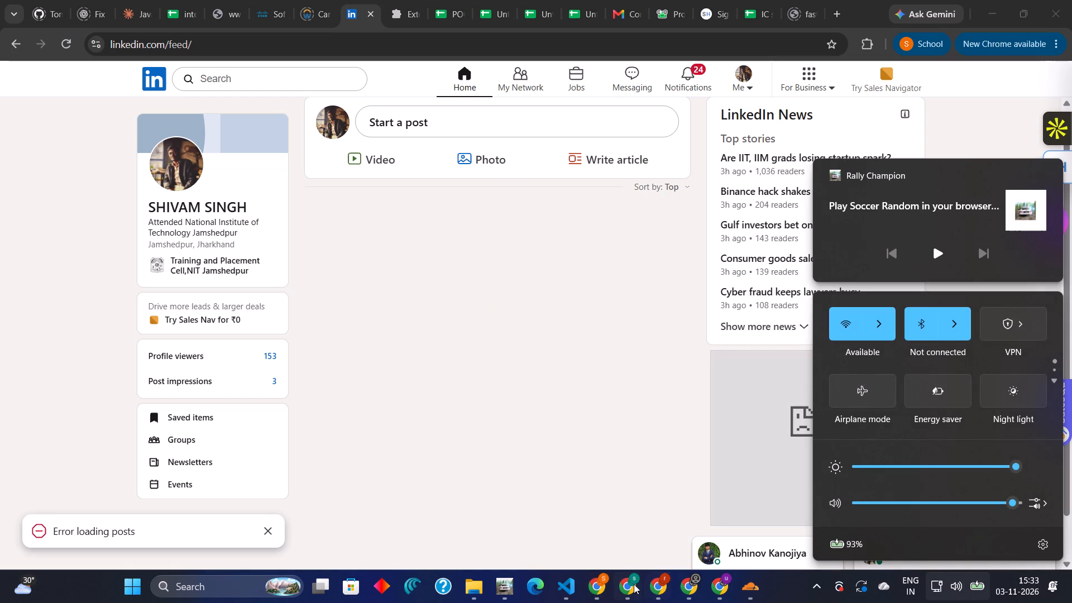
pyautogui.click(60, 44)
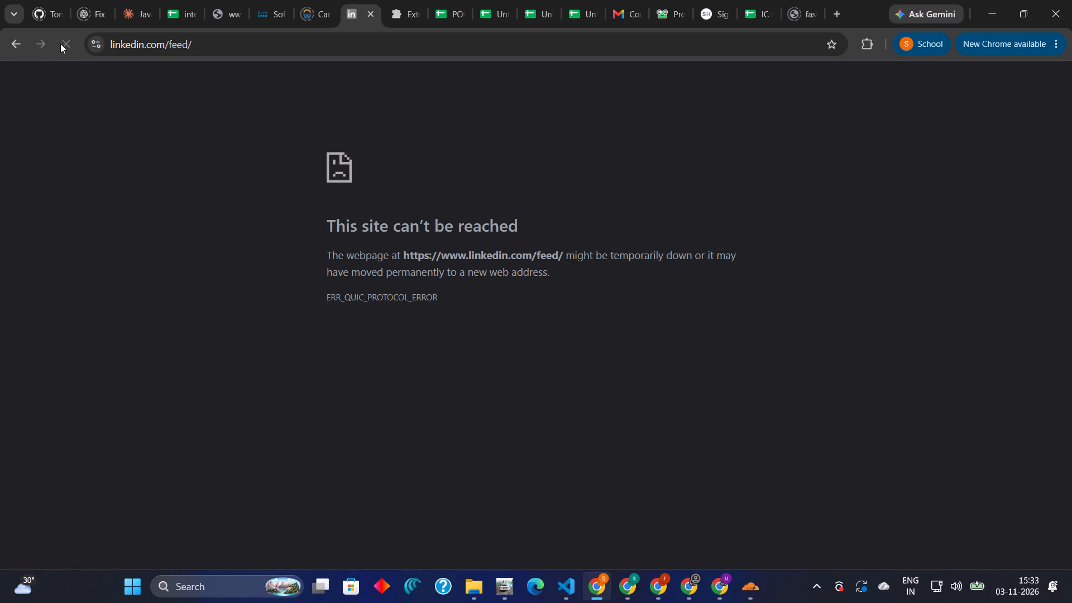
pyautogui.click(60, 44)
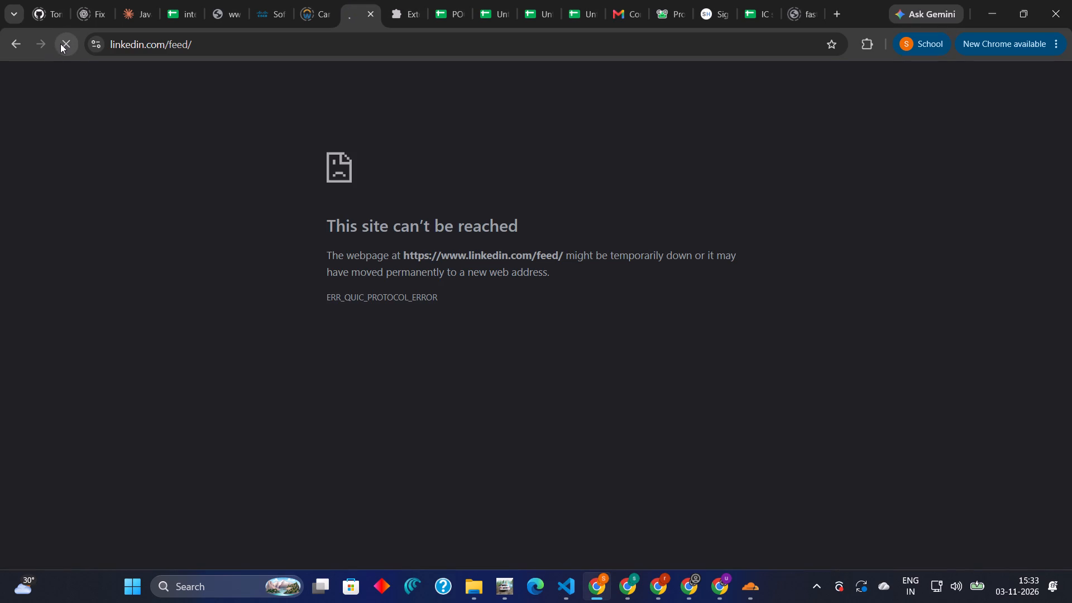